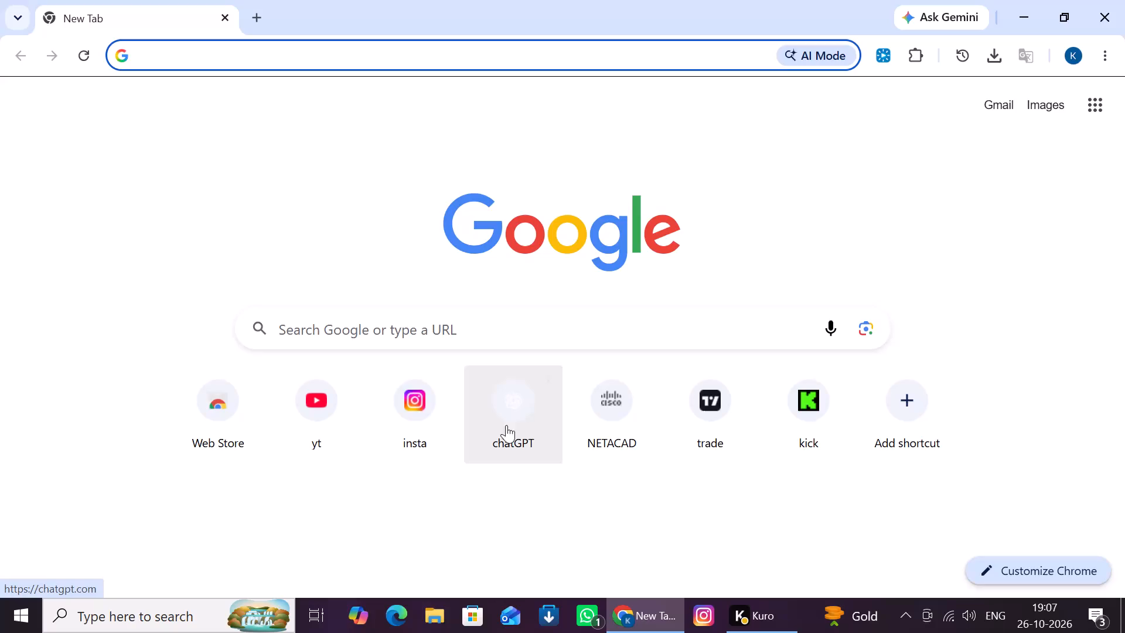
Search Google for "canva photo editor" and open Canva's Free Online Photo Editor page.
left_click(420, 342)
left_click(410, 369)
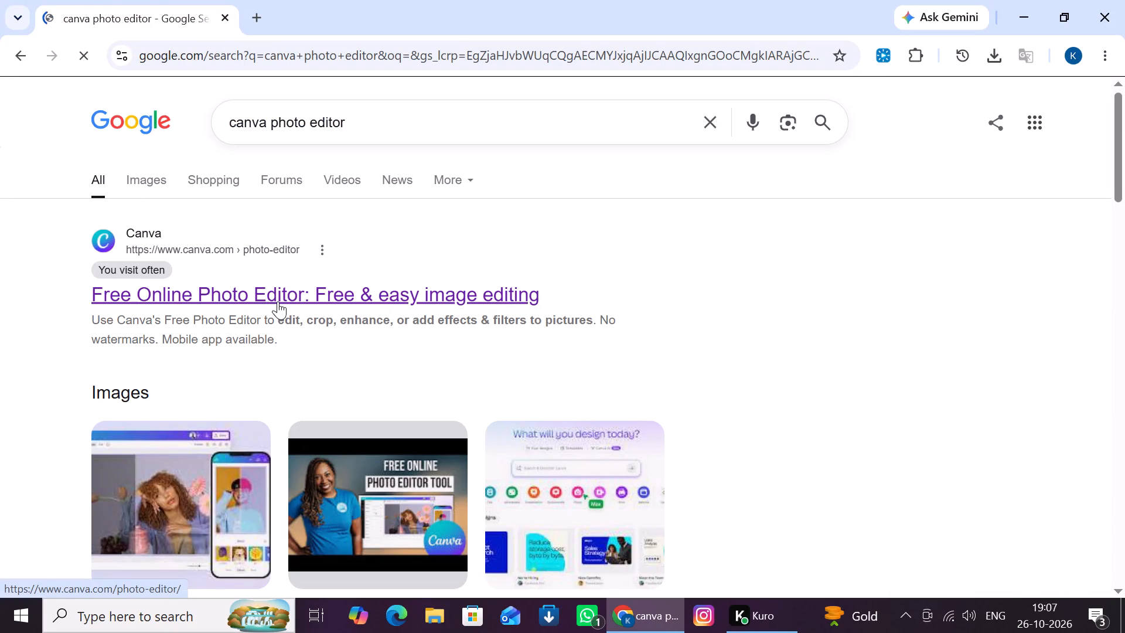
left_click(279, 301)
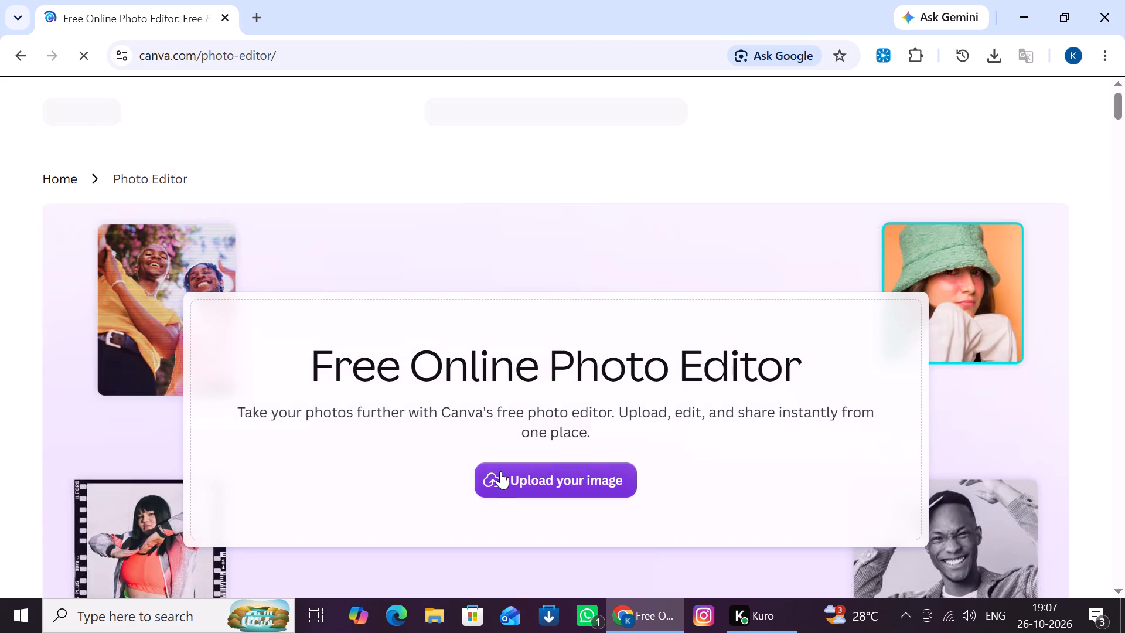
Upload the image "ChatGPT Image Sep 15, 2026, 05_21_24" from the Downloads folder to the photo editor.
left_click(500, 472)
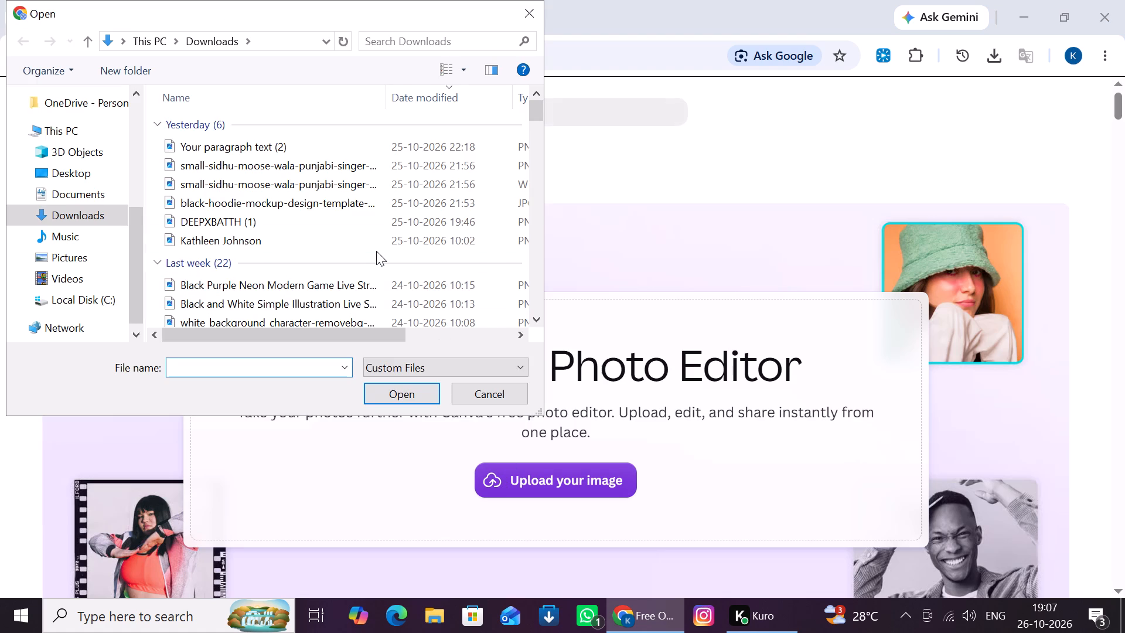
scroll(302, 349, "down", 2)
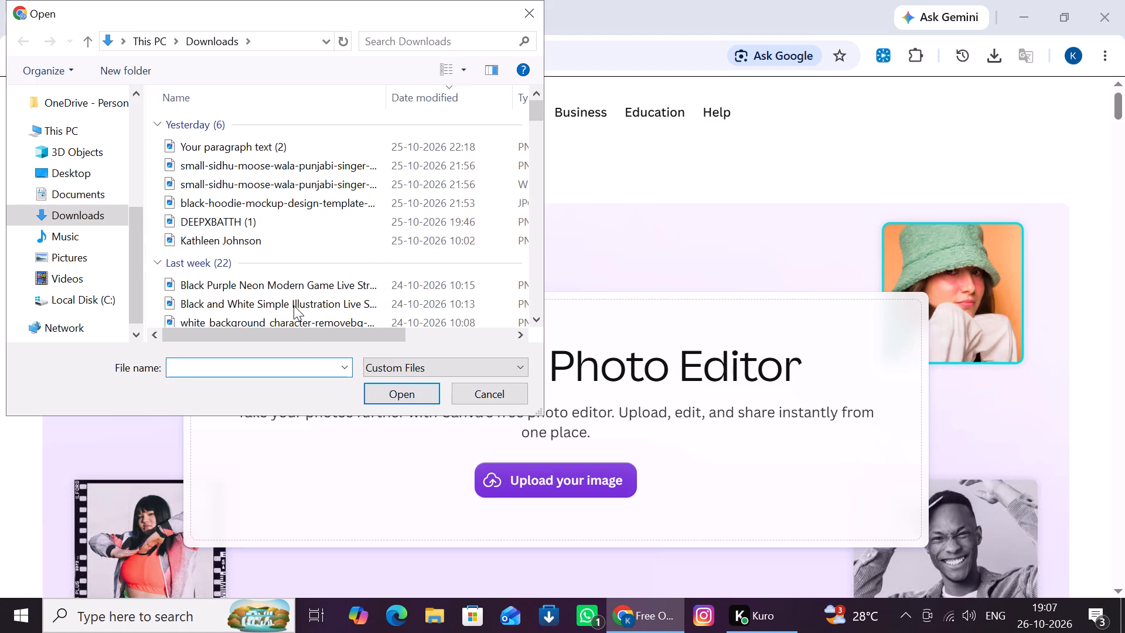
scroll(285, 286, "down", 13)
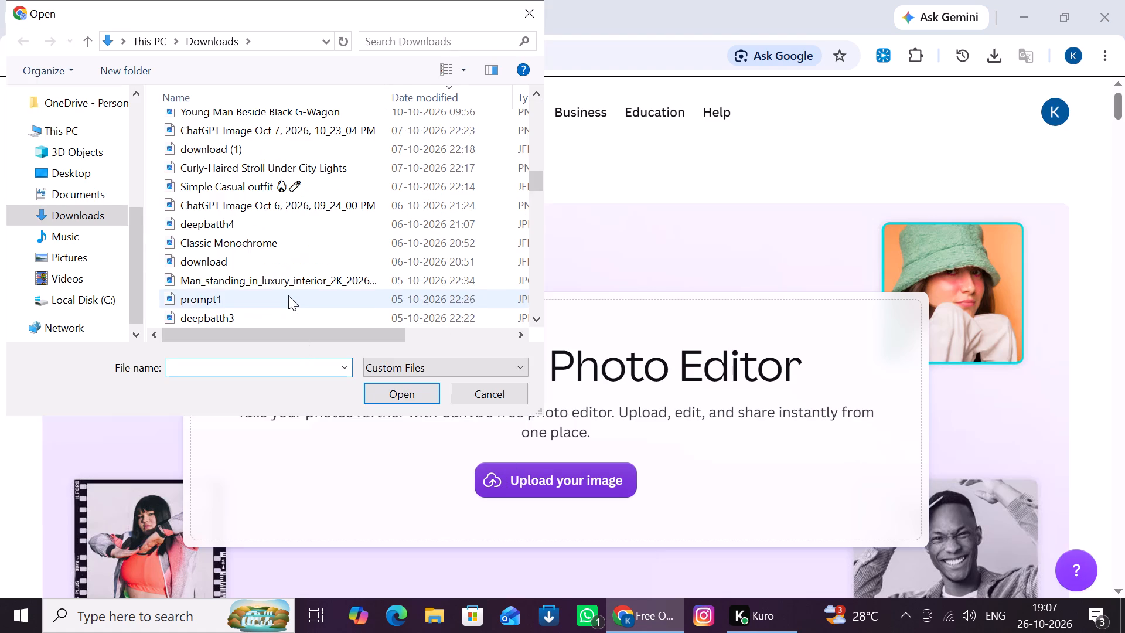
scroll(288, 295, "down", 5)
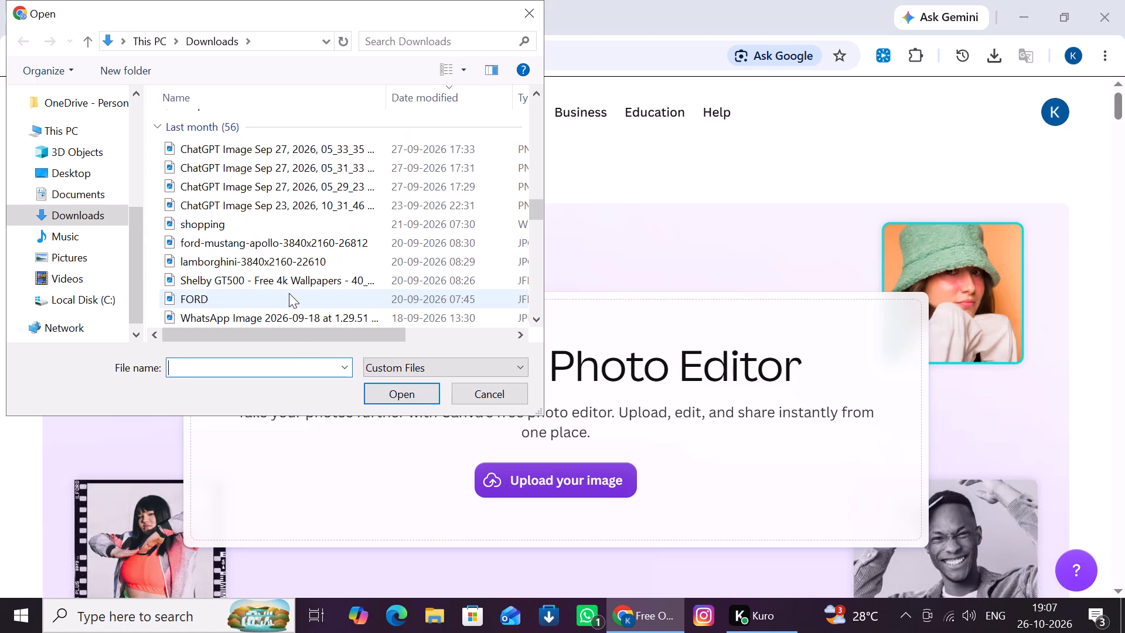
scroll(289, 292, "down", 3)
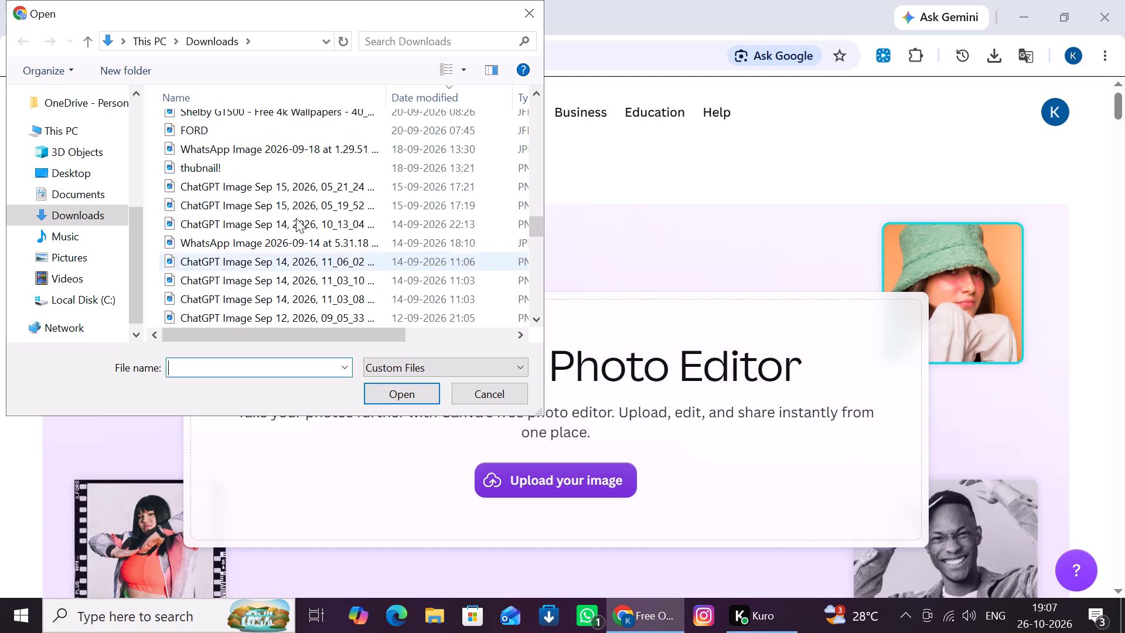
left_click(250, 193)
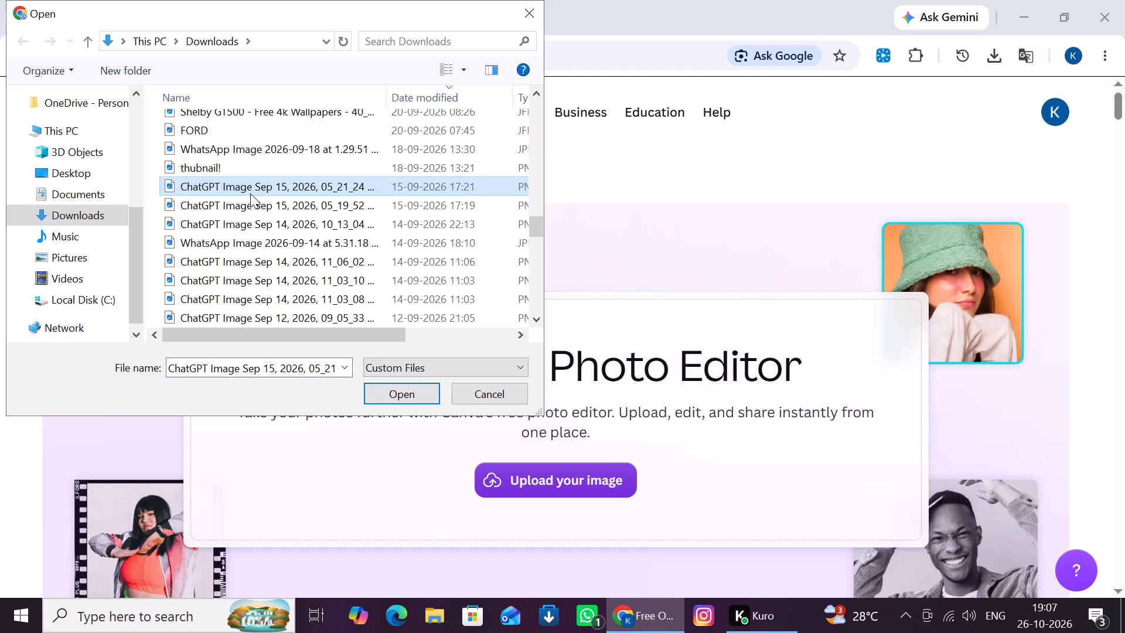
left_click(387, 390)
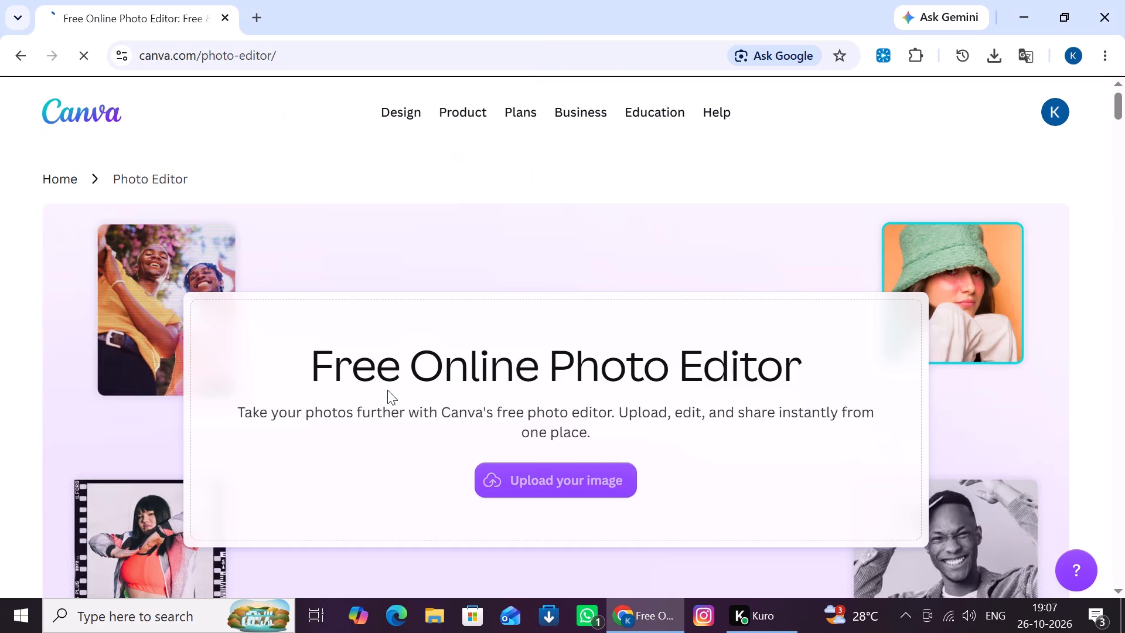
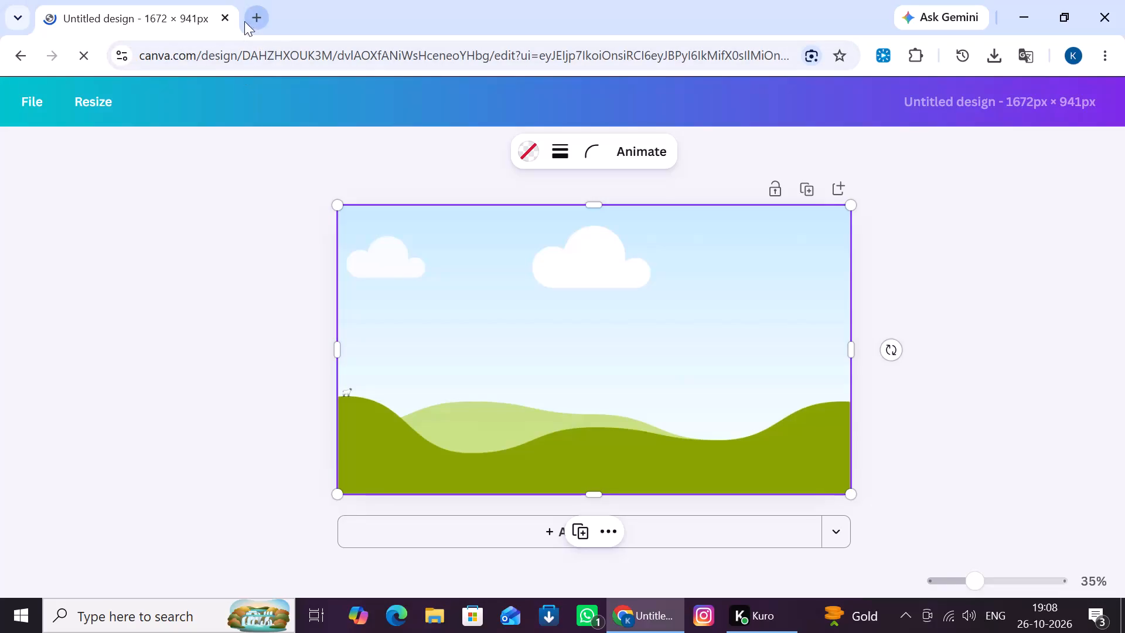
Close the untitled 1672 × 941 px Canva design and reopen Google Chrome.
left_click(226, 18)
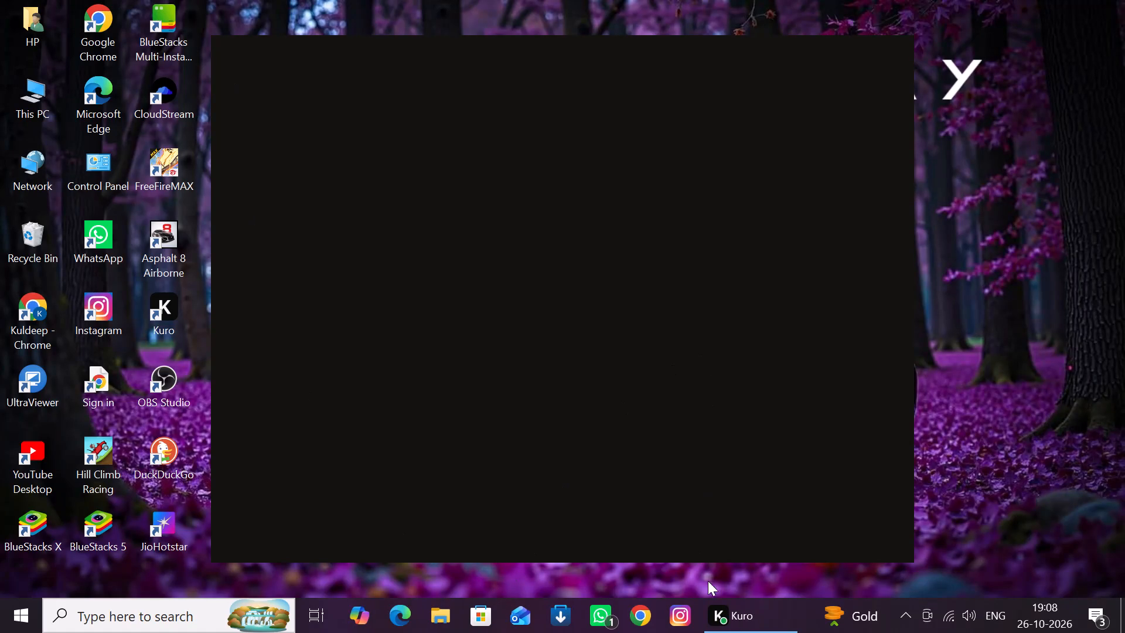
left_click(642, 618)
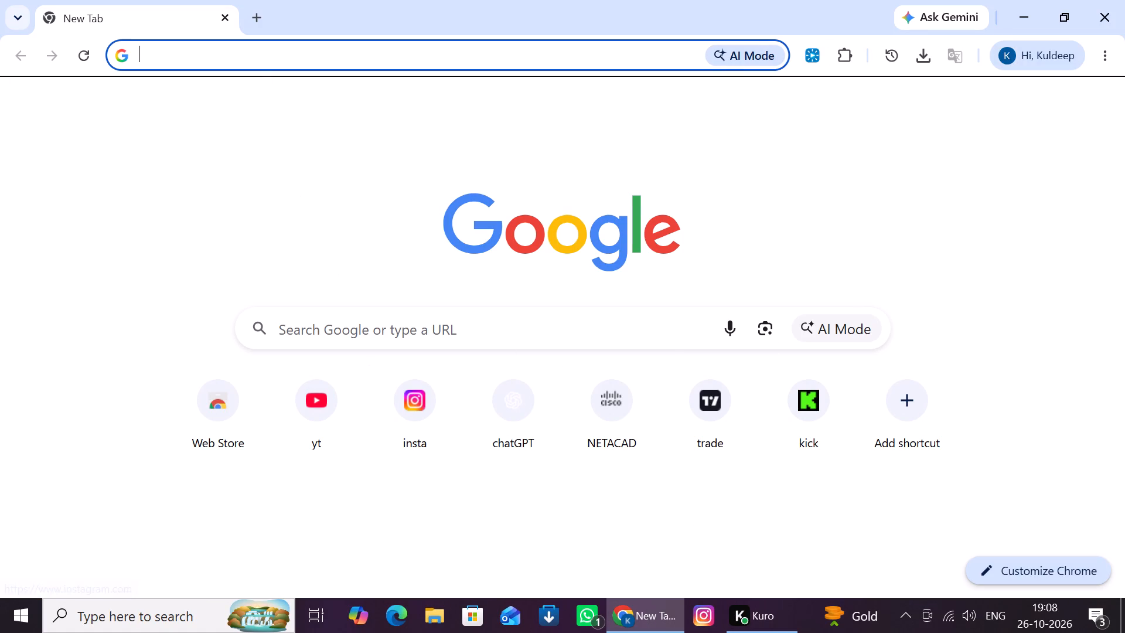
Search Google for "photo editing".
left_click(251, 56)
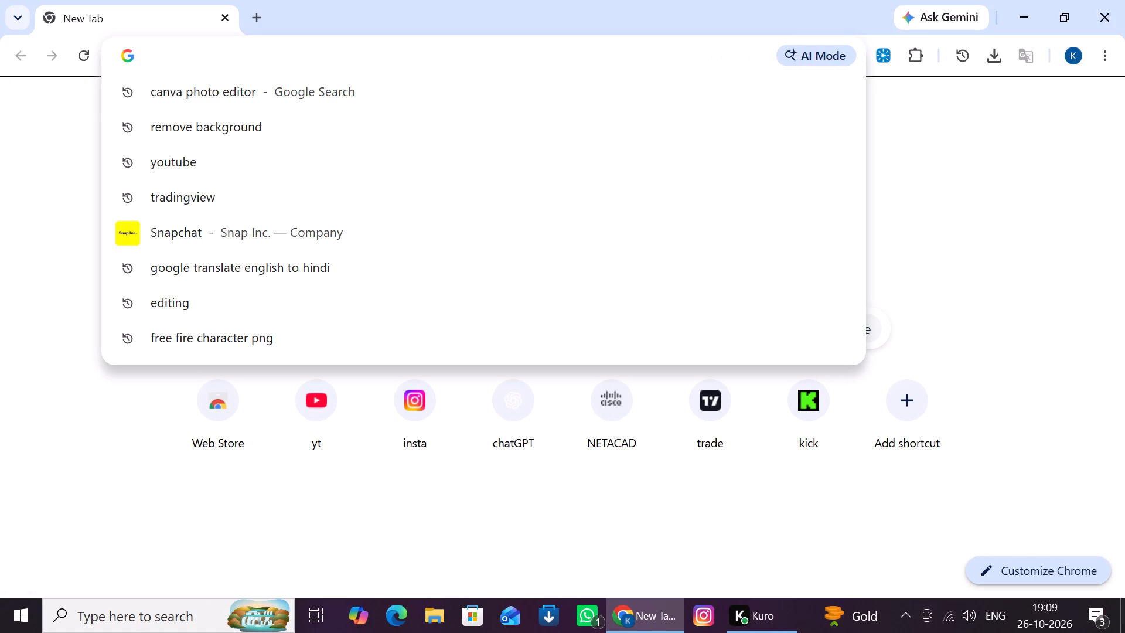
key("p")
type("ho")
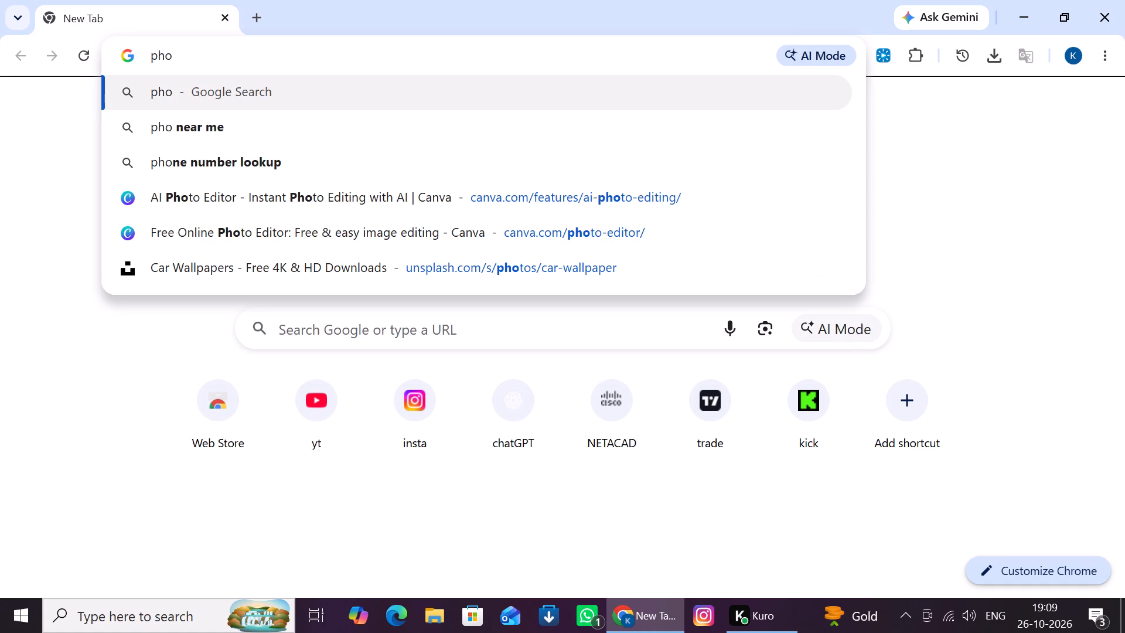
type("to")
key("space")
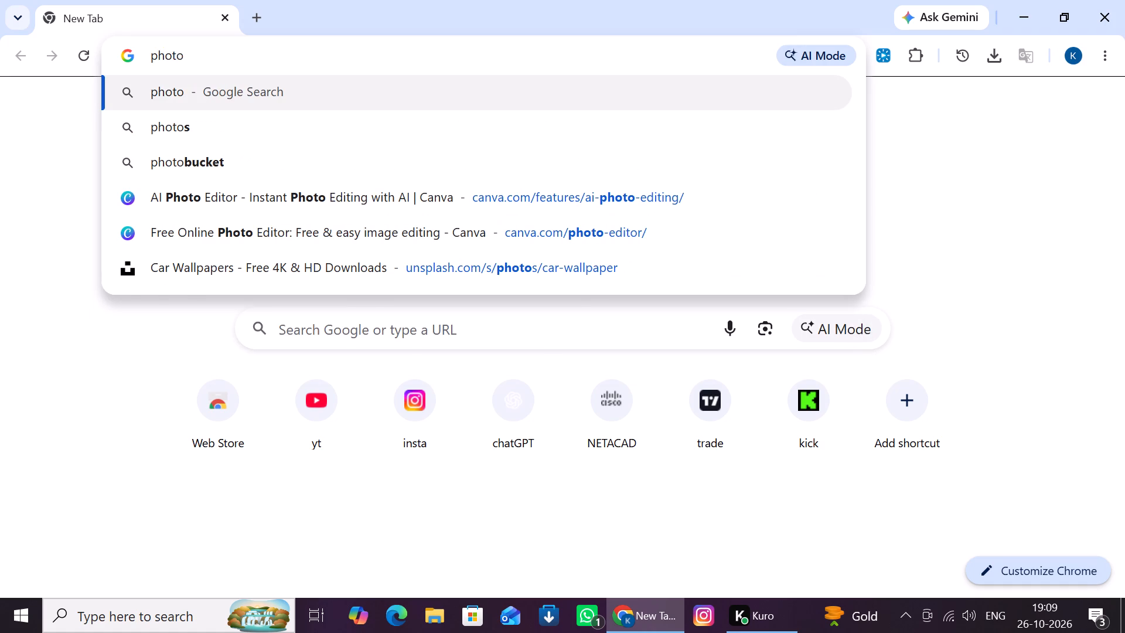
type("editing")
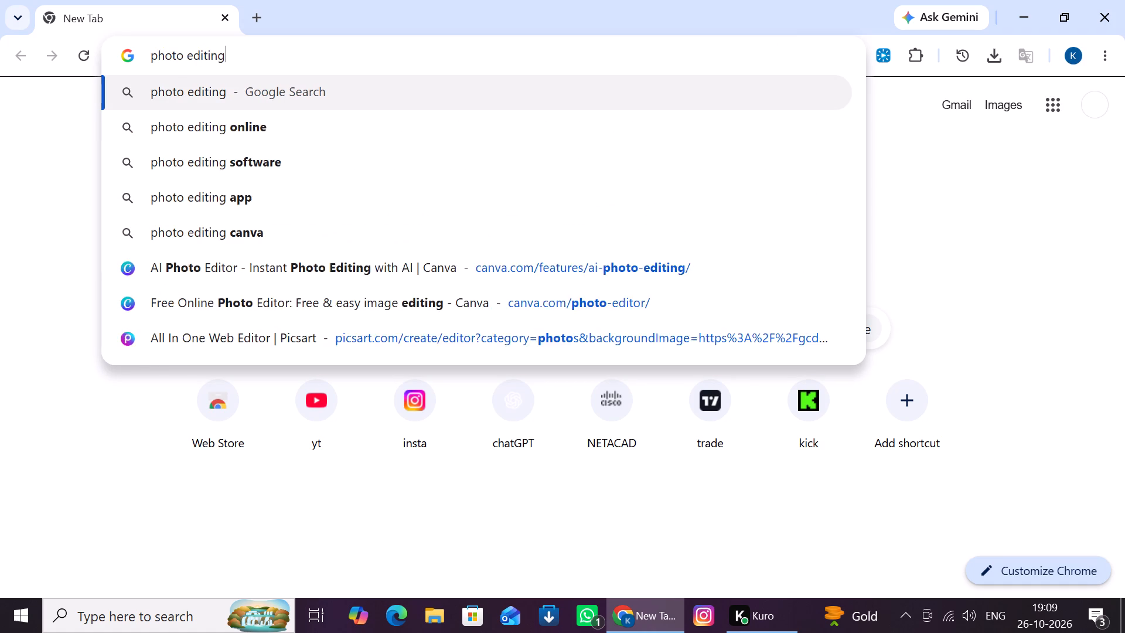
key("Return")
Open Canva's "Free Online Photo Editor: Free & easy image editing" page from the search results.
scroll(269, 200, "down", 2)
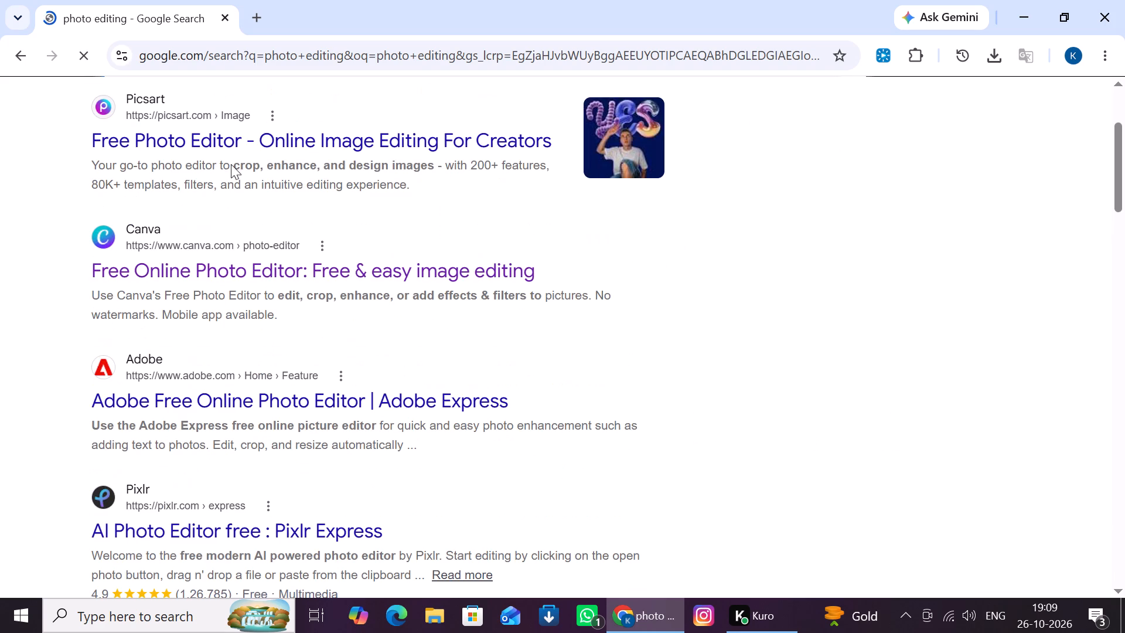
left_click(228, 137)
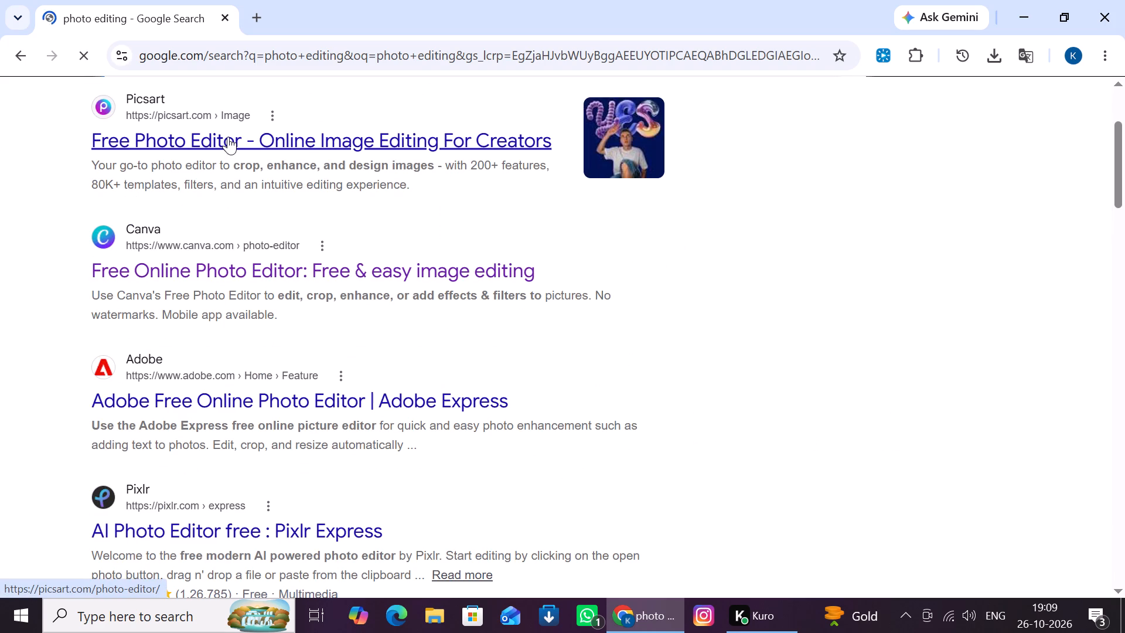
left_click(212, 251)
left_click(214, 245)
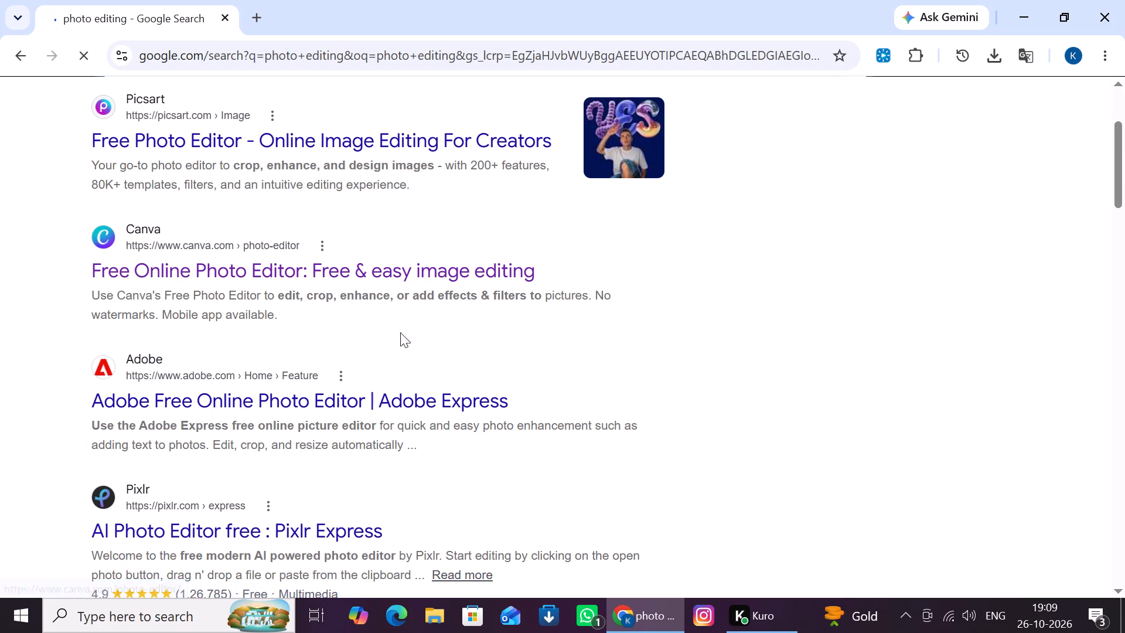
left_click(240, 278)
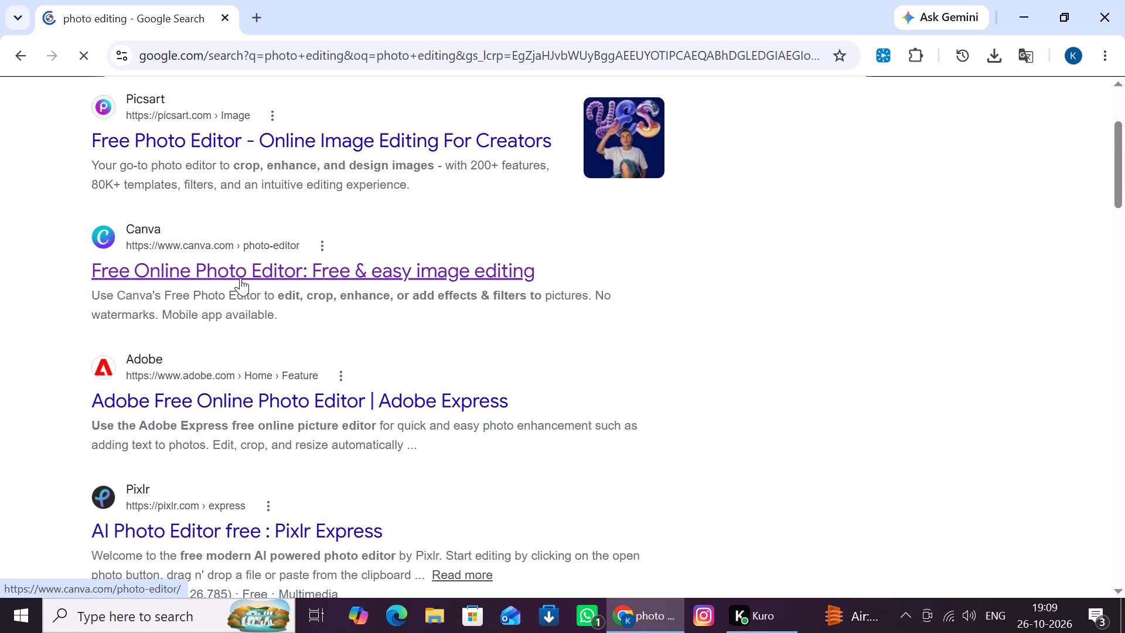
triple_click(281, 269)
left_click(281, 267)
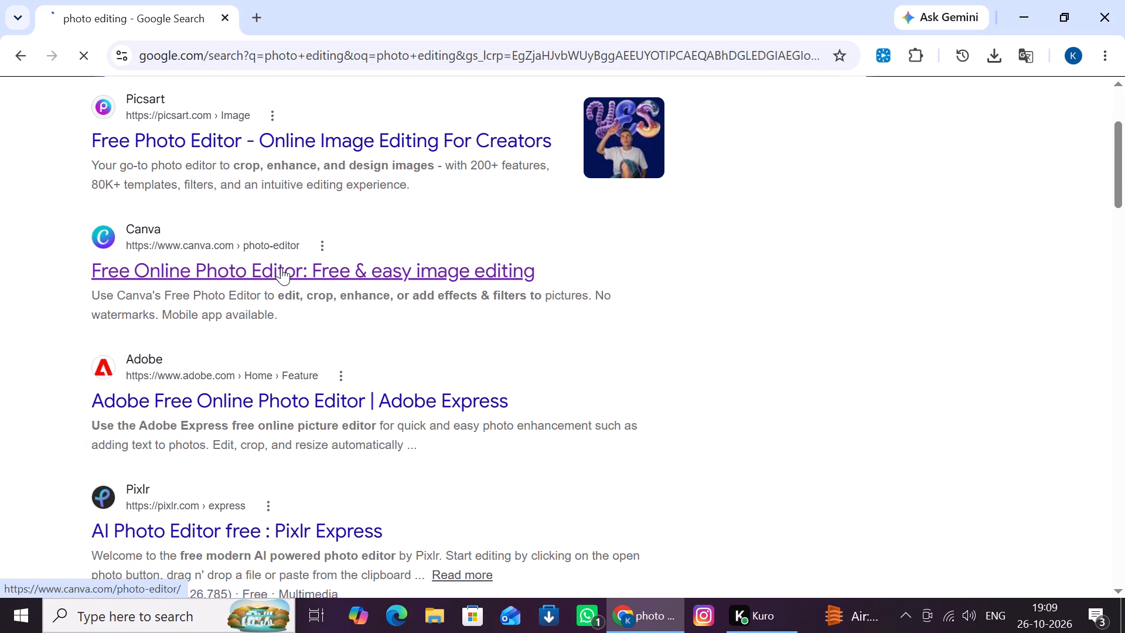
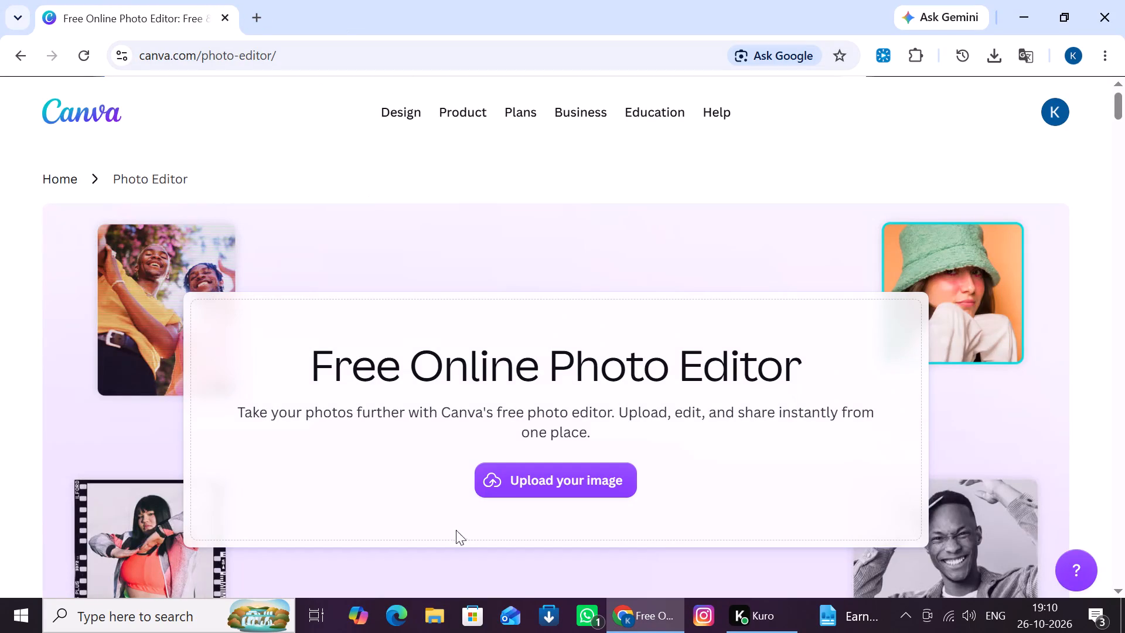
Upload the image "ChatGPT Image Sep 12, 2026, 05_00_11" from Downloads to open it as a new design.
left_click(532, 475)
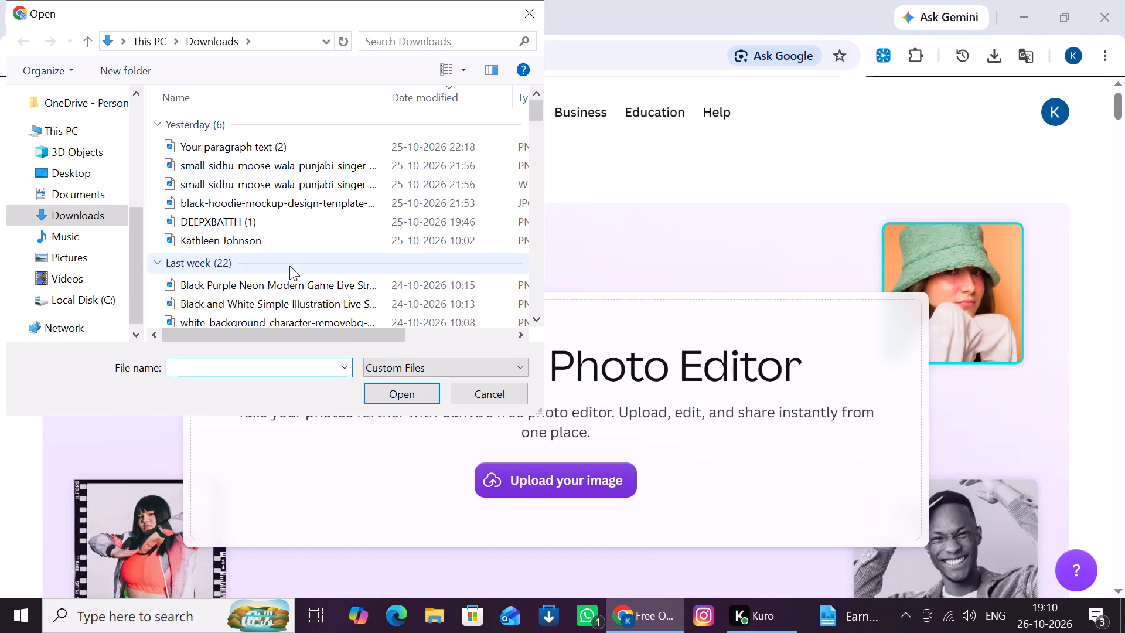
scroll(289, 266, "down", 14)
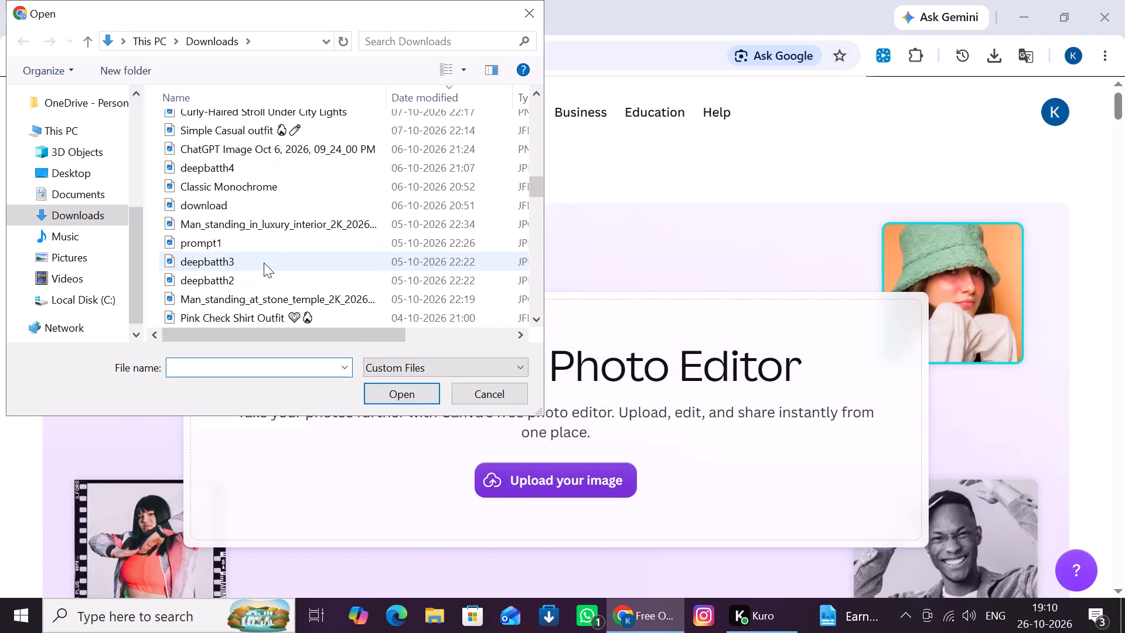
scroll(265, 227, "down", 7)
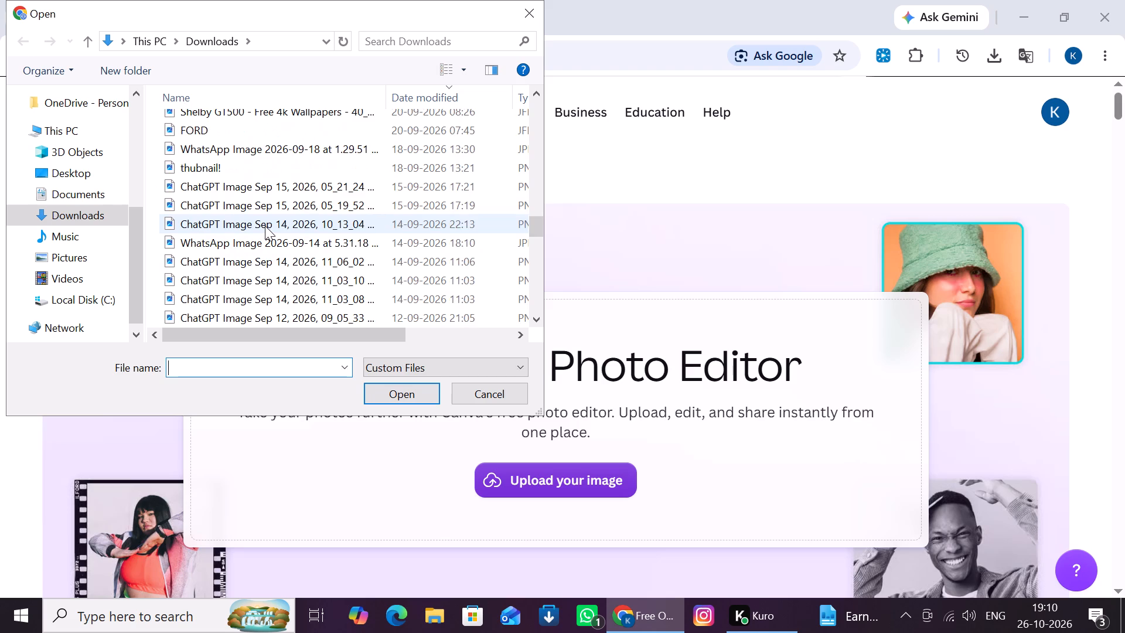
scroll(265, 226, "down", 2)
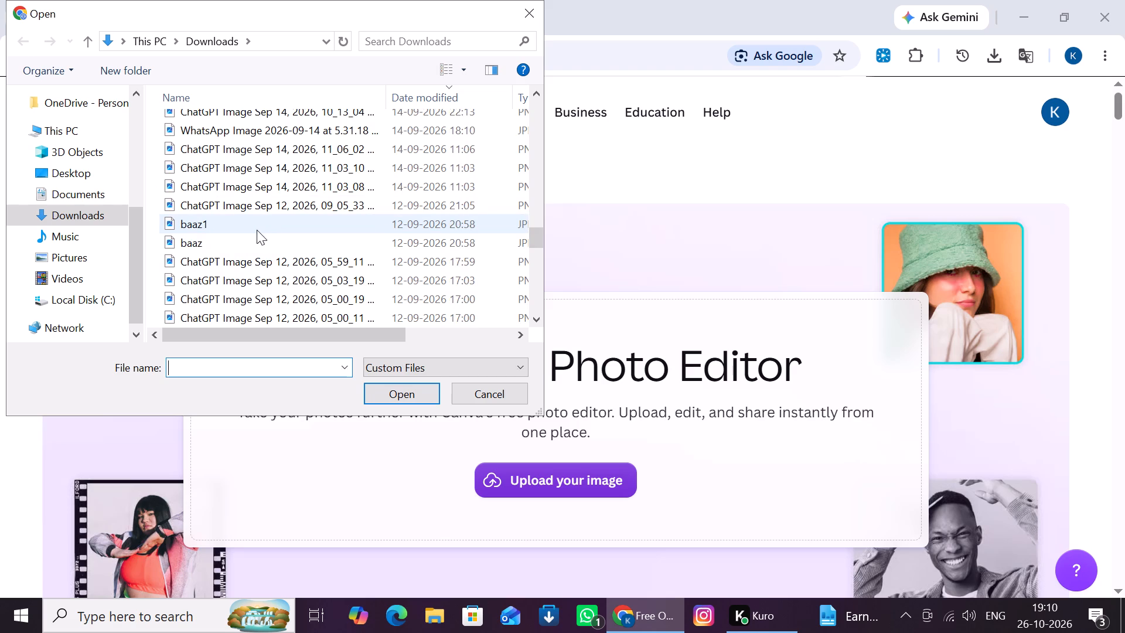
left_click(261, 209)
left_click(336, 314)
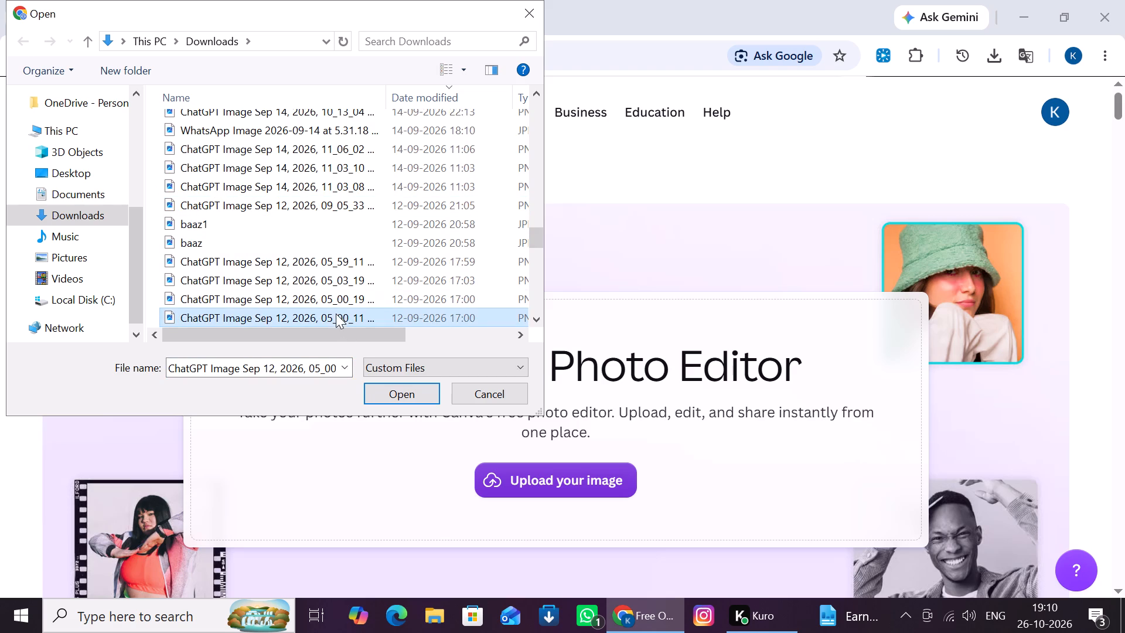
left_click(381, 385)
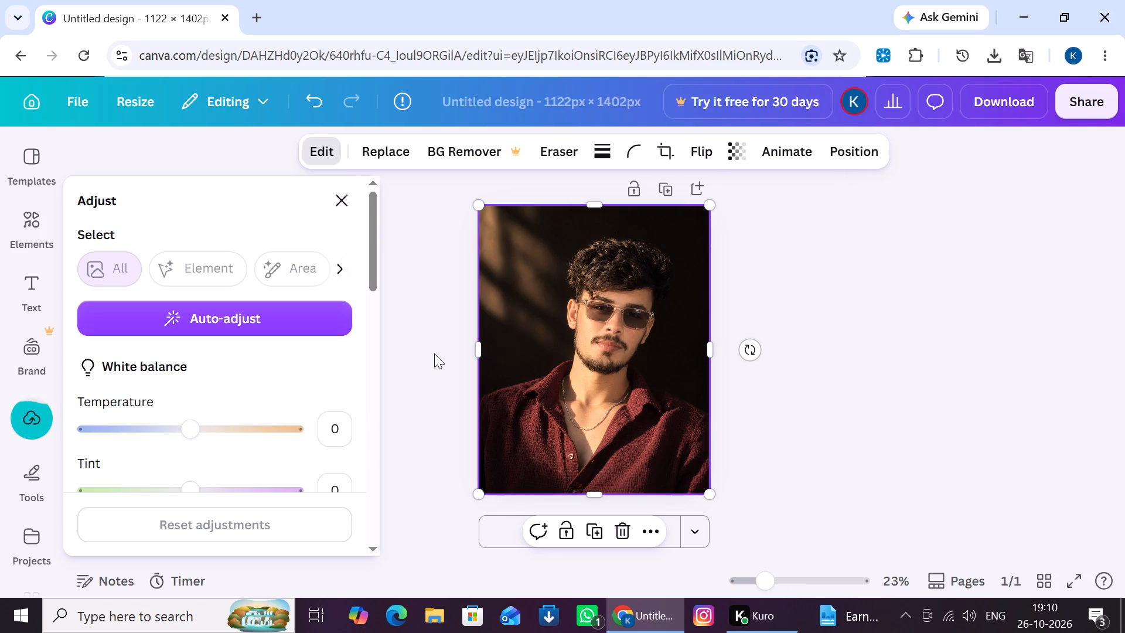
Place the recently used couple-hugging illustration over the portrait, enlarge it and fit it within the lower part of the page.
left_click(35, 417)
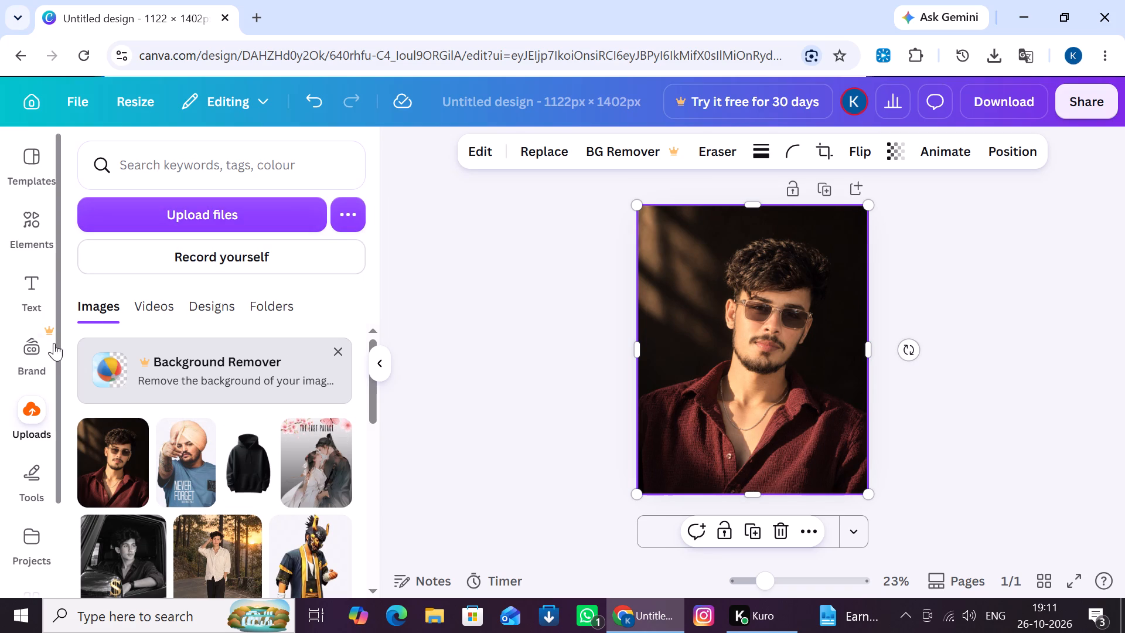
left_click(39, 235)
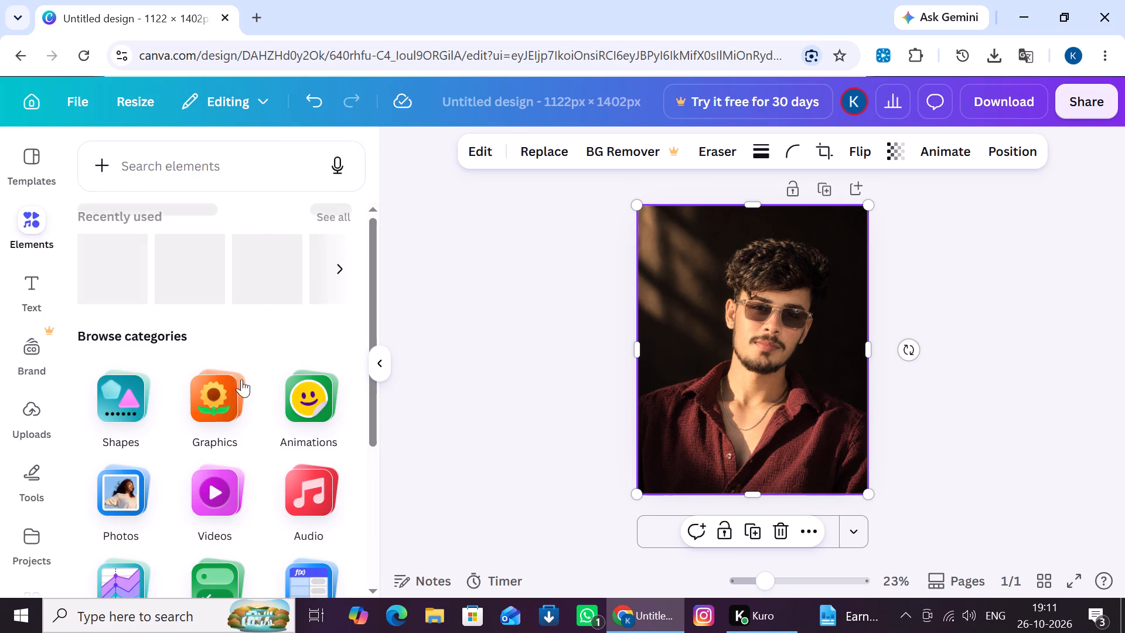
left_click_drag(197, 274, 496, 307)
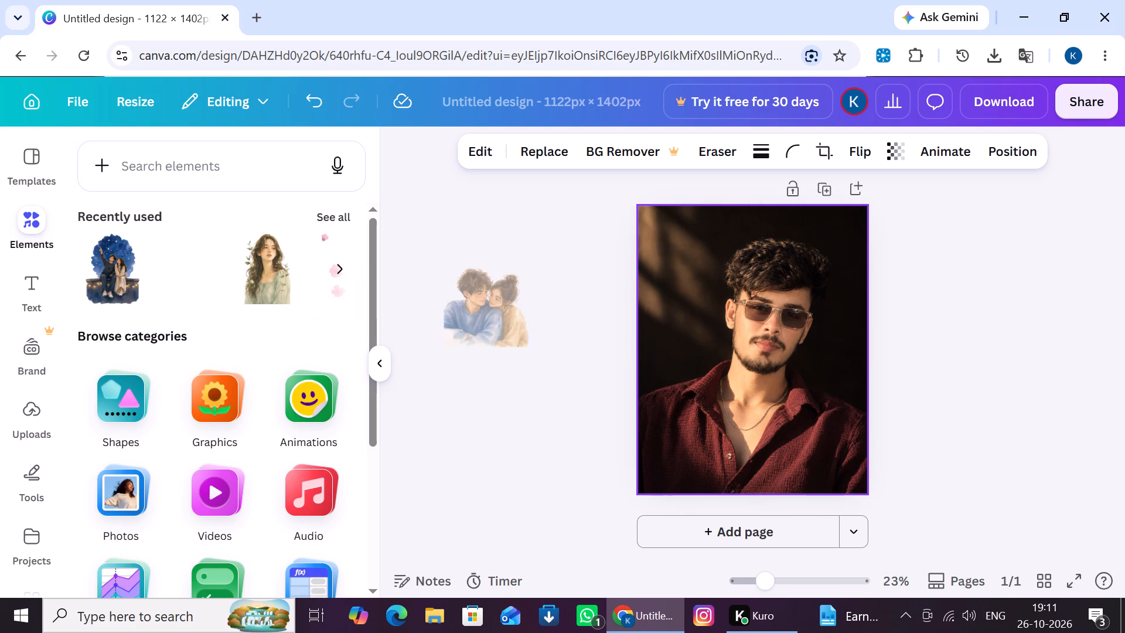
left_click_drag(496, 307, 712, 331)
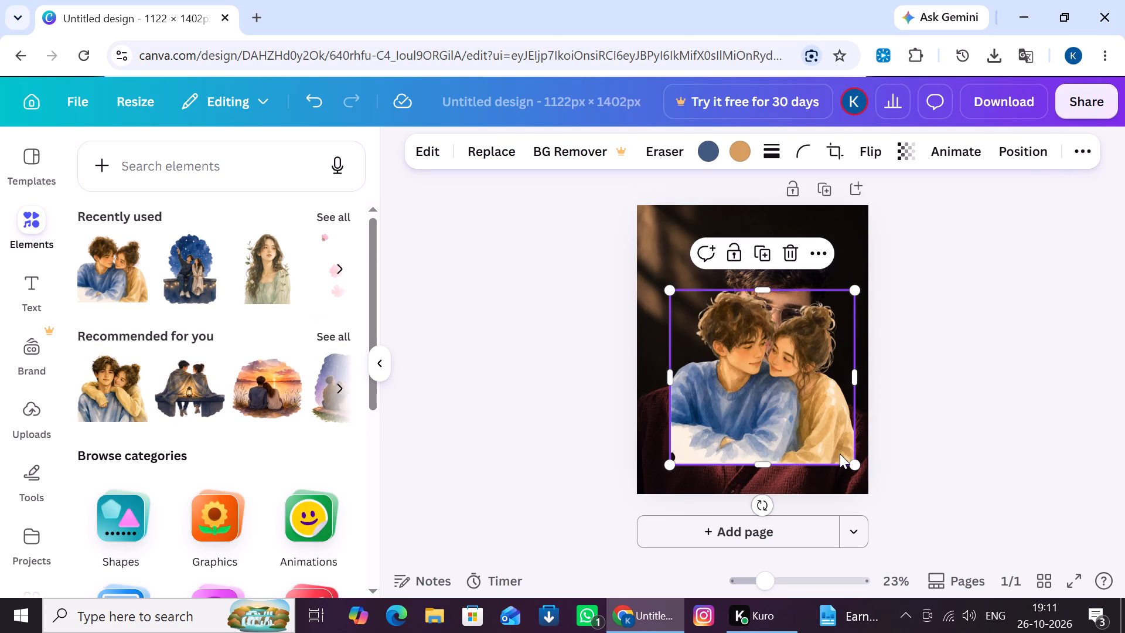
left_click_drag(857, 465, 884, 495)
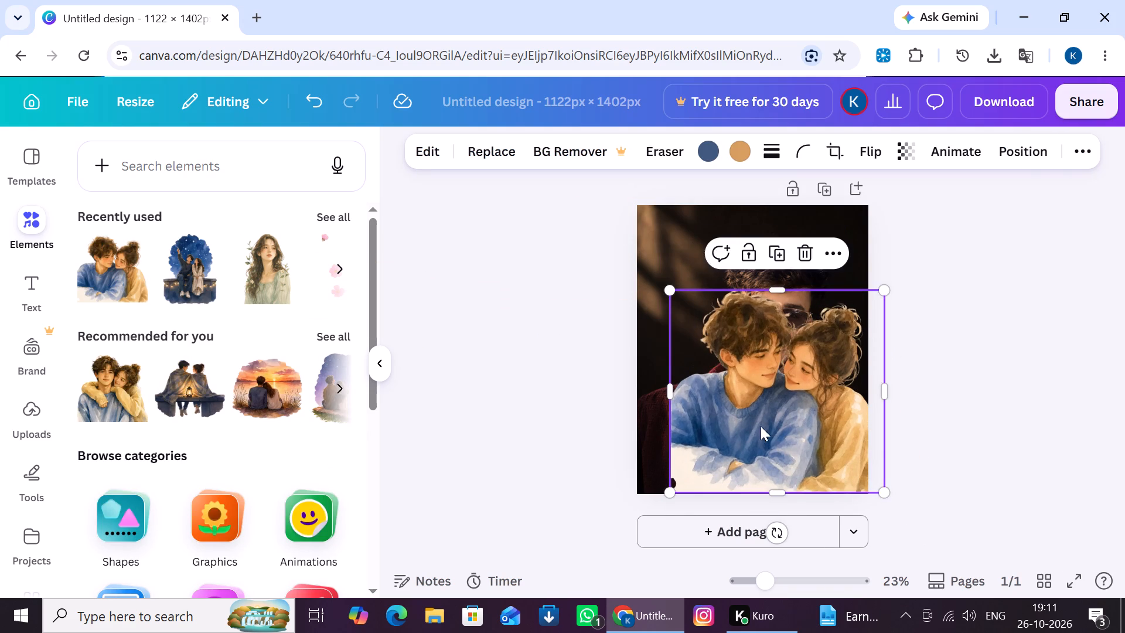
left_click_drag(761, 426, 738, 421)
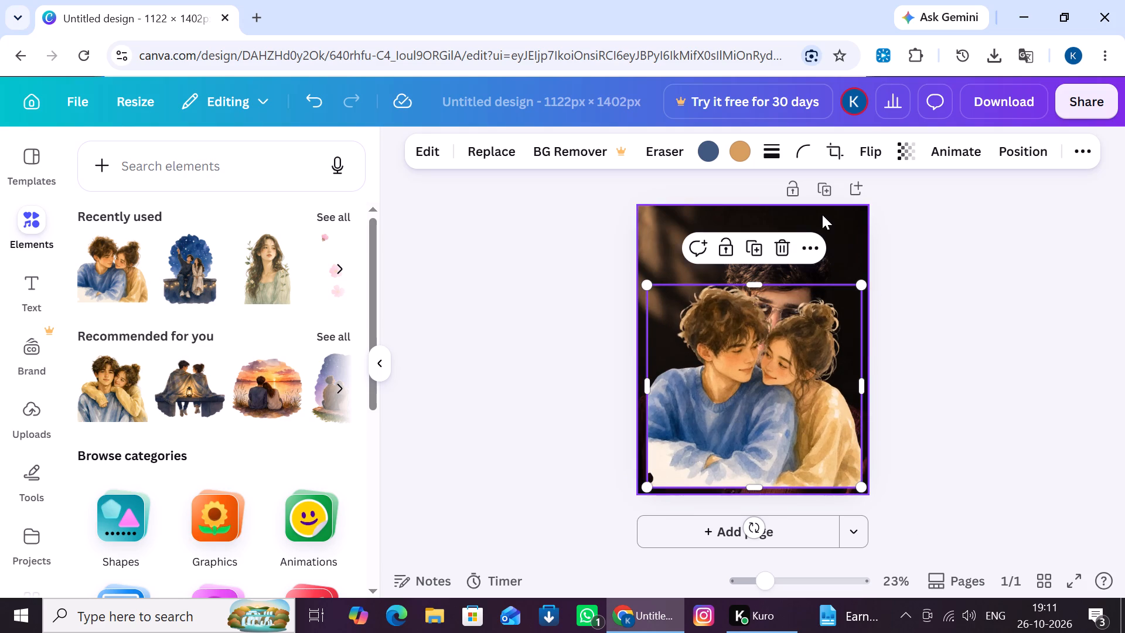
Adjust the background portrait's texture, setting Sharpness to -100 and Clarity to -100.
left_click(822, 214)
left_click(831, 229)
left_click(833, 229)
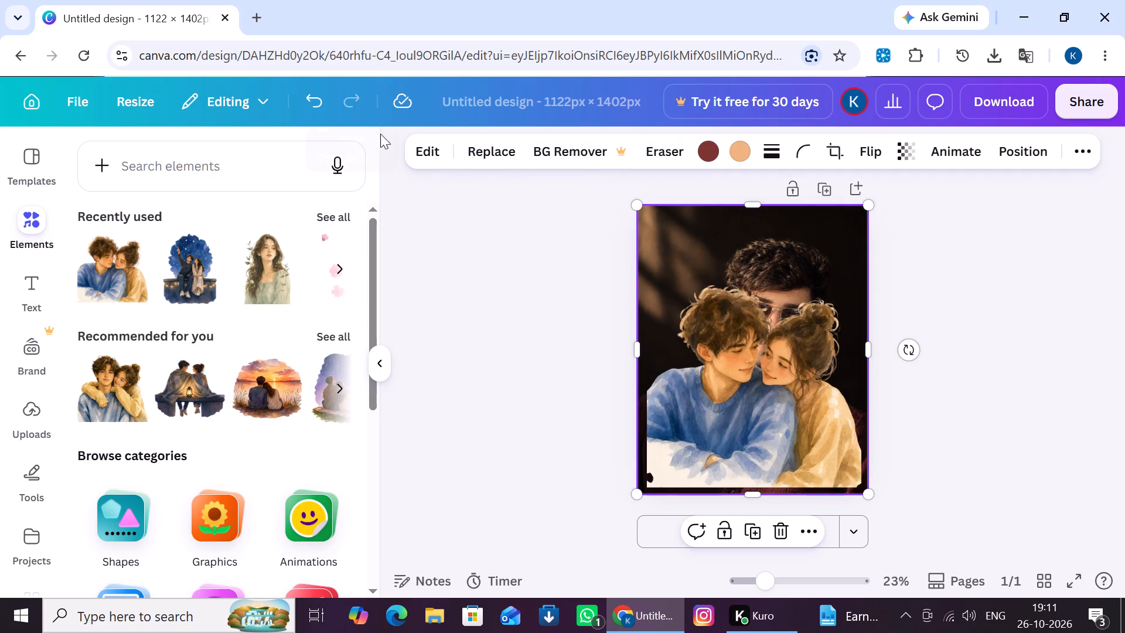
left_click(429, 151)
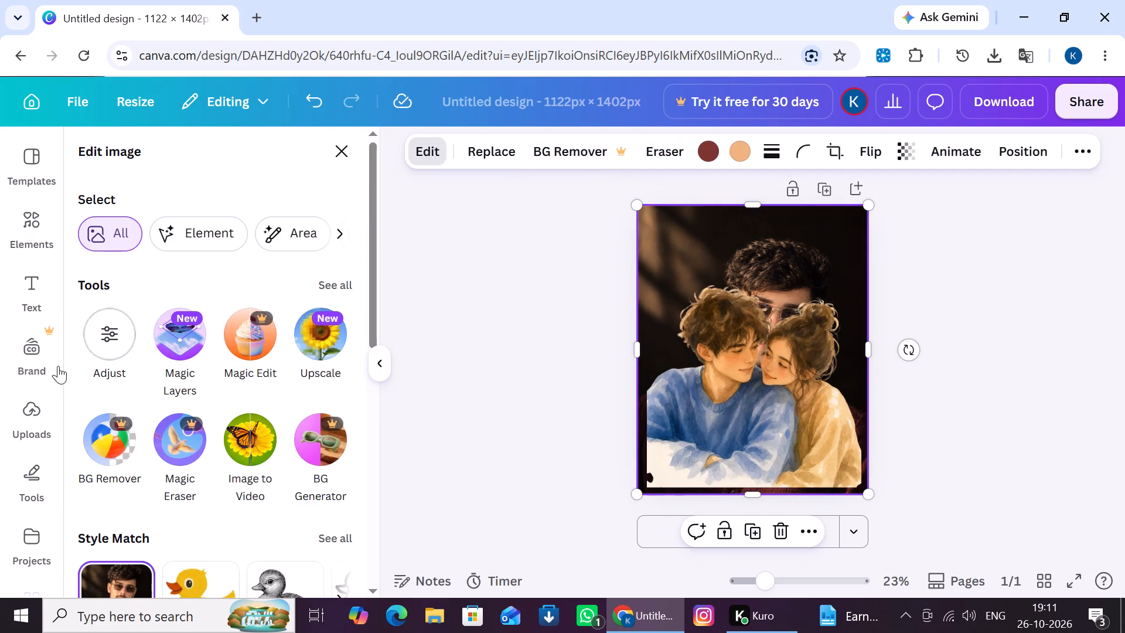
left_click(132, 331)
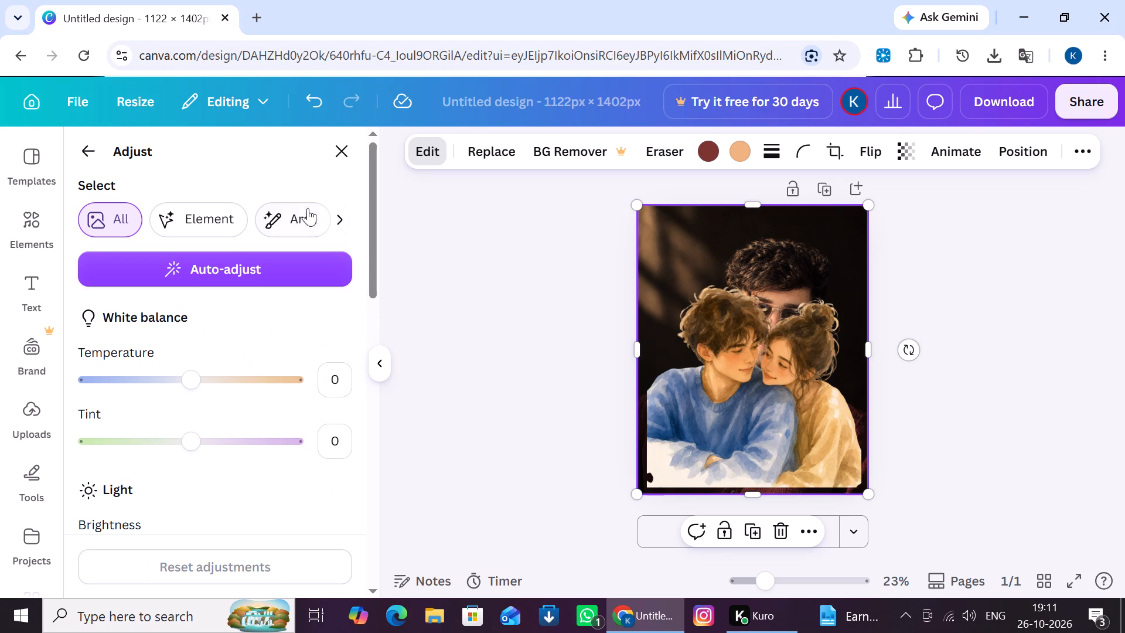
scroll(202, 274, "down", 2)
scroll(193, 358, "down", 6)
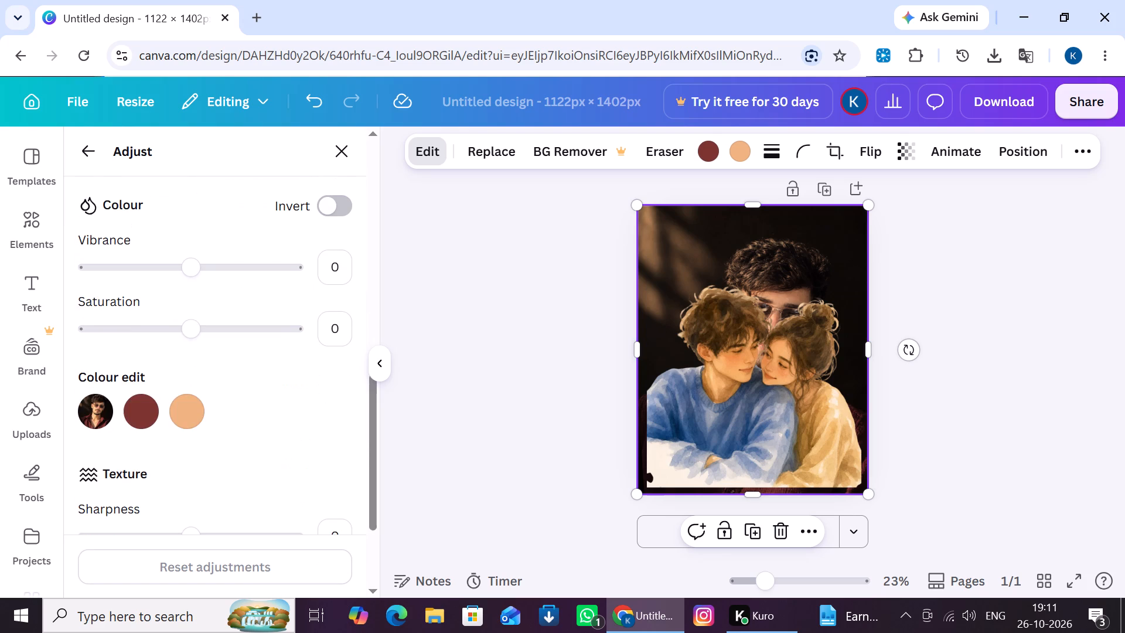
scroll(195, 368, "down", 6)
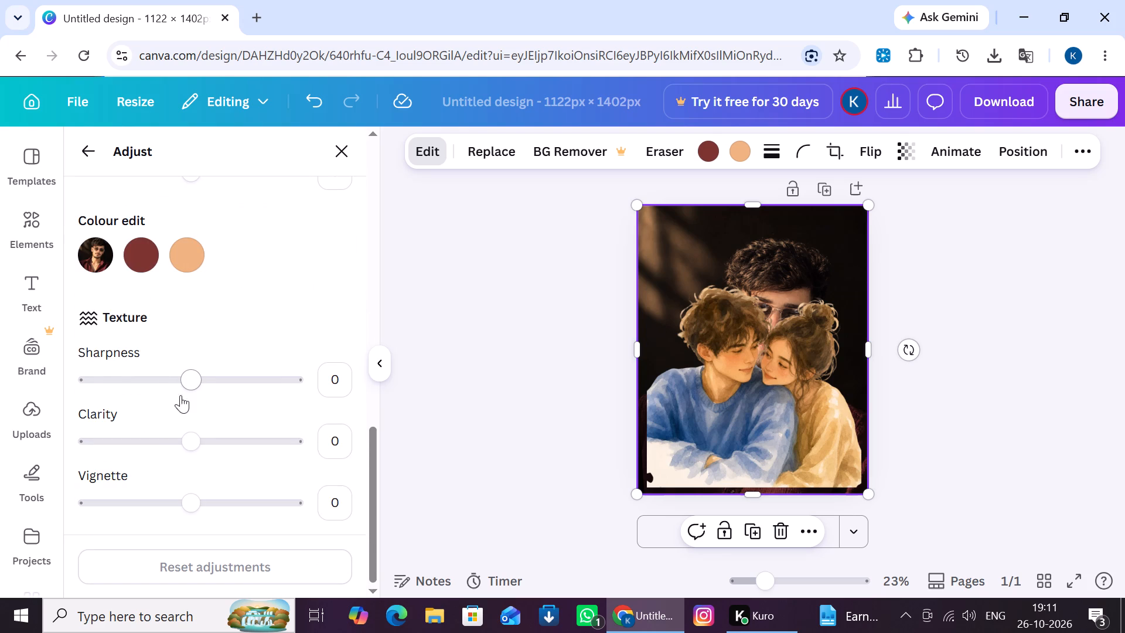
left_click_drag(192, 385, 1, 426)
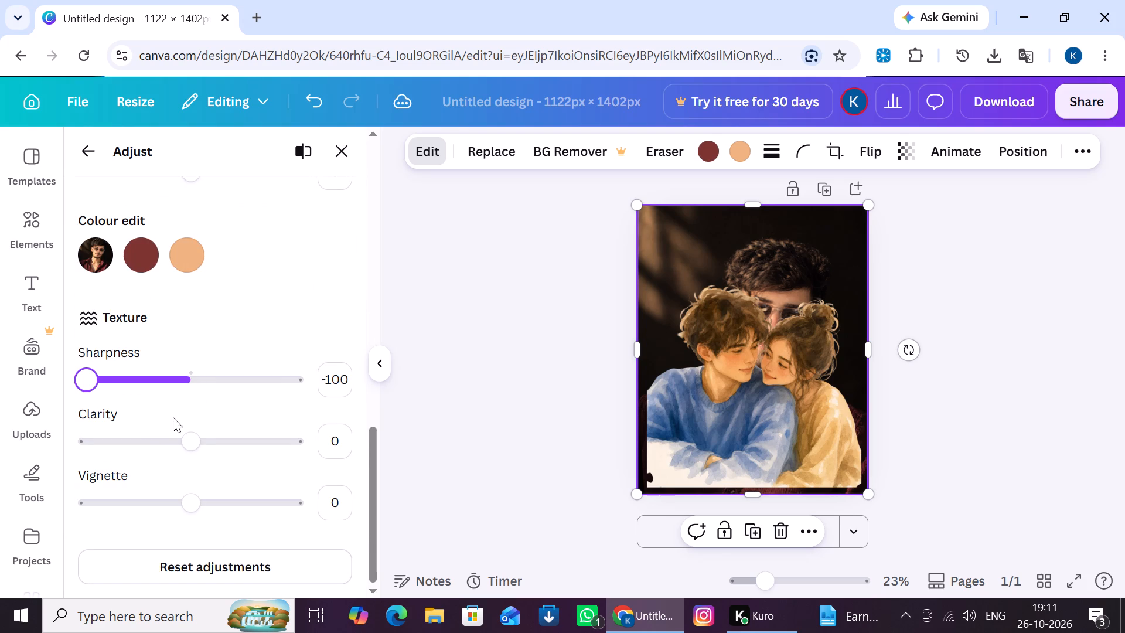
left_click_drag(200, 441, 28, 487)
Try negative Vignette values on the portrait, settle on the positive extreme, and return to the image editing options.
left_click_drag(192, 501, 142, 508)
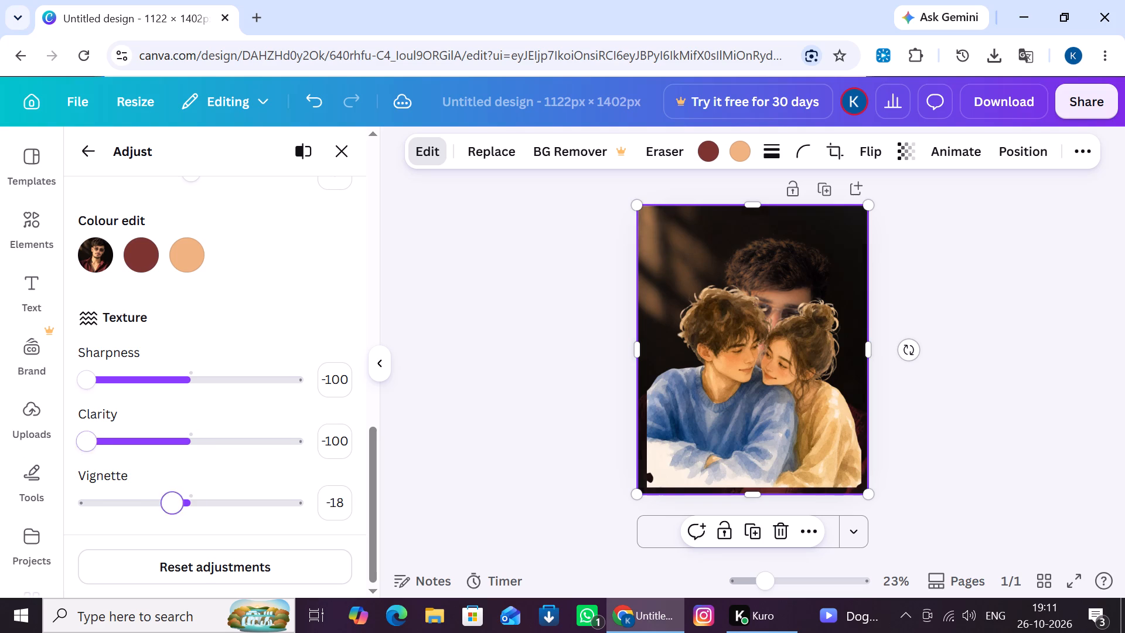
left_click_drag(142, 508, 91, 537)
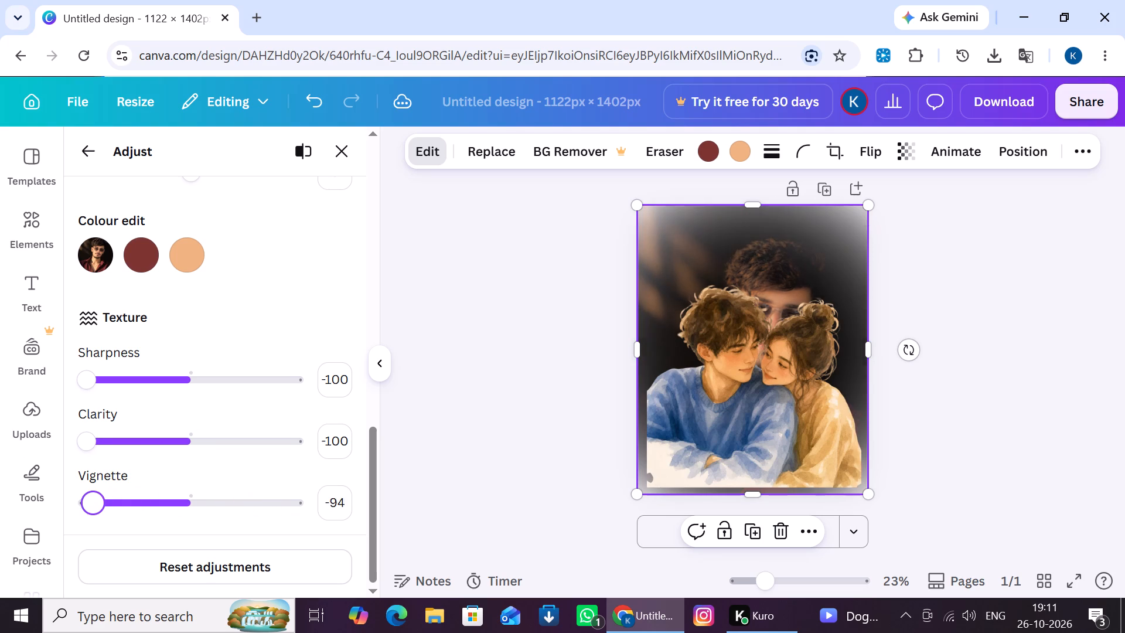
left_click_drag(91, 537, 98, 524)
scroll(210, 372, "down", 4)
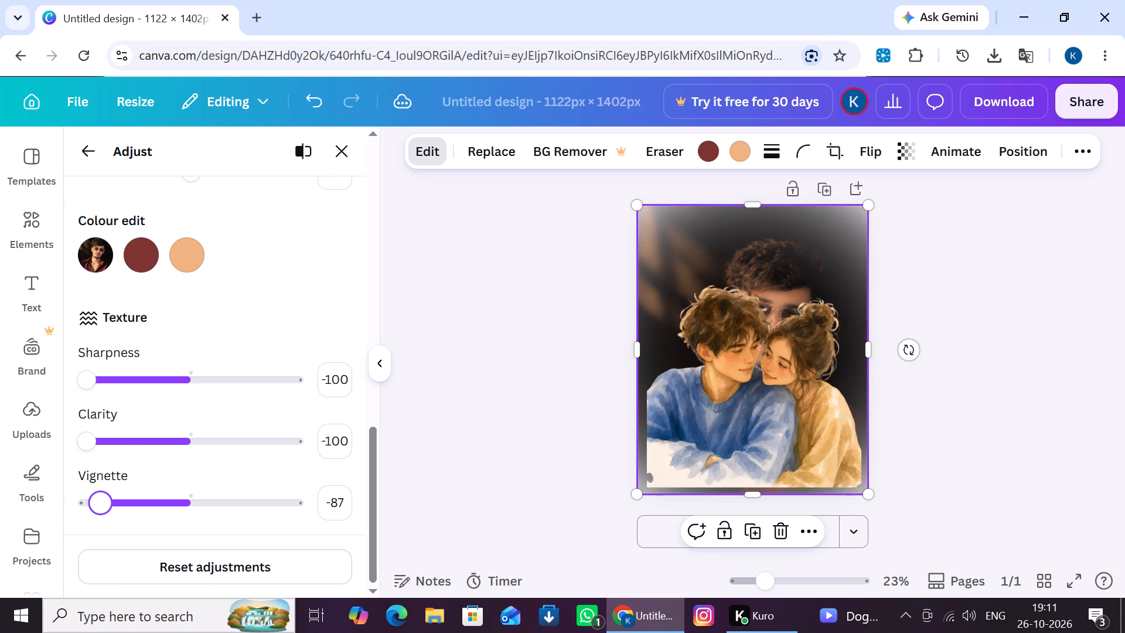
left_click_drag(111, 508, 460, 531)
scroll(350, 359, "up", 1)
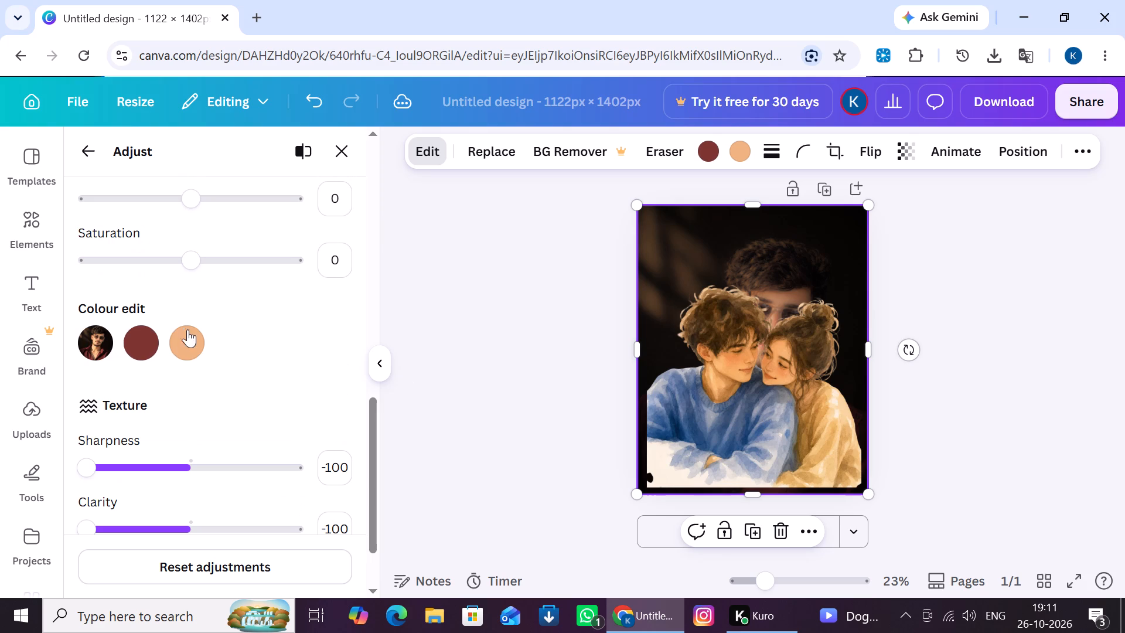
scroll(186, 304, "up", 2)
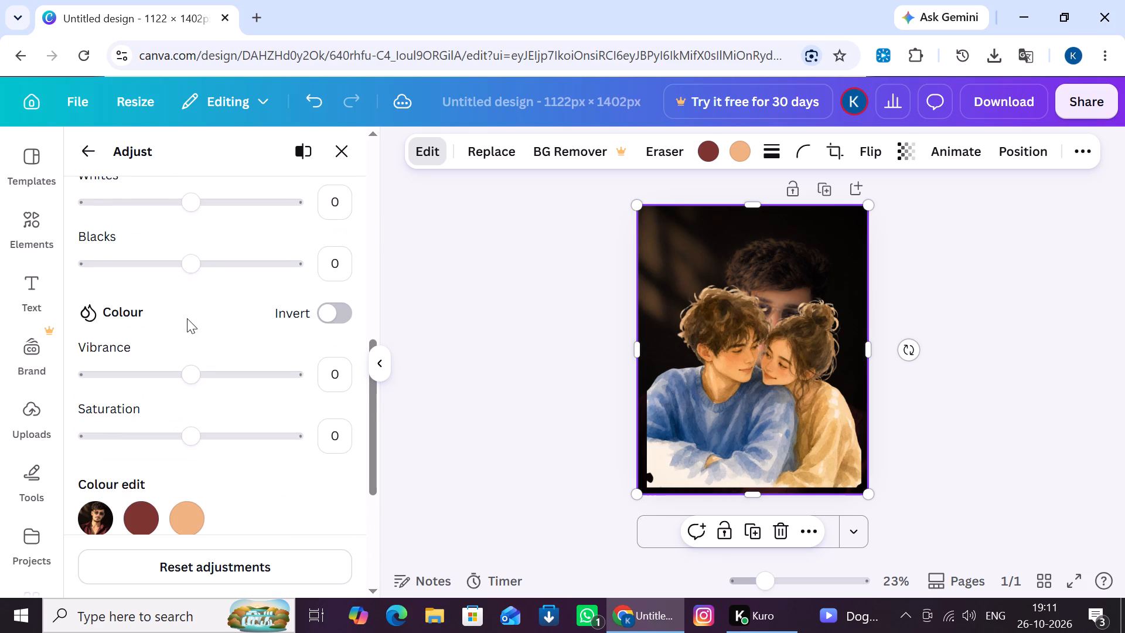
scroll(187, 318, "up", 9)
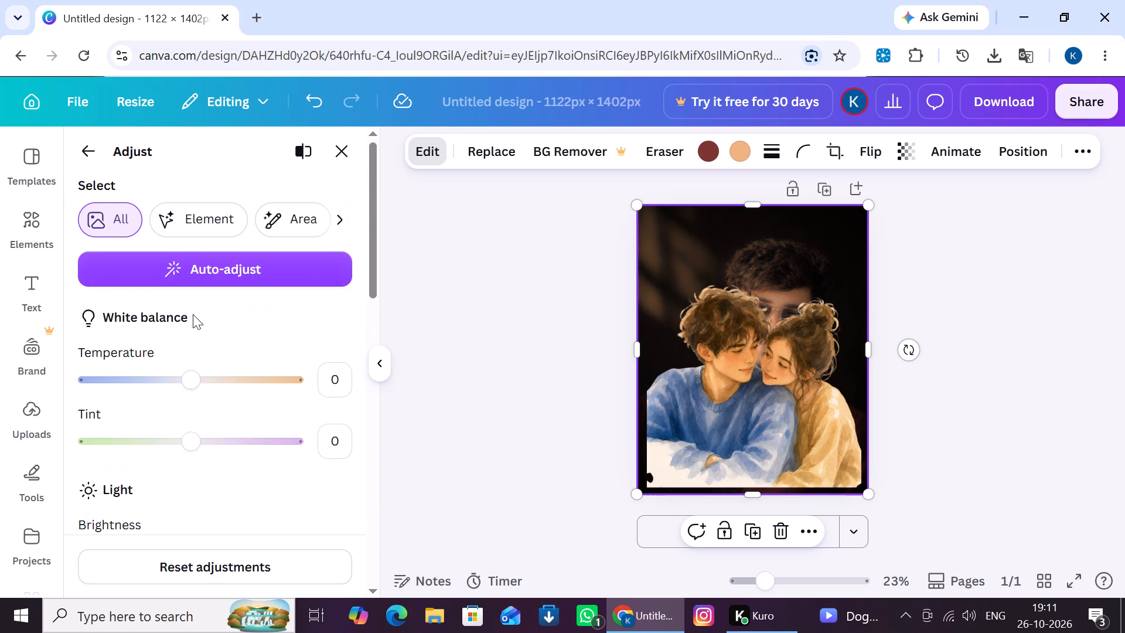
left_click(83, 147)
Look through the portrait's filters, apps and shadow options and apply the Drop shadow.
scroll(217, 413, "down", 4)
scroll(295, 398, "down", 1)
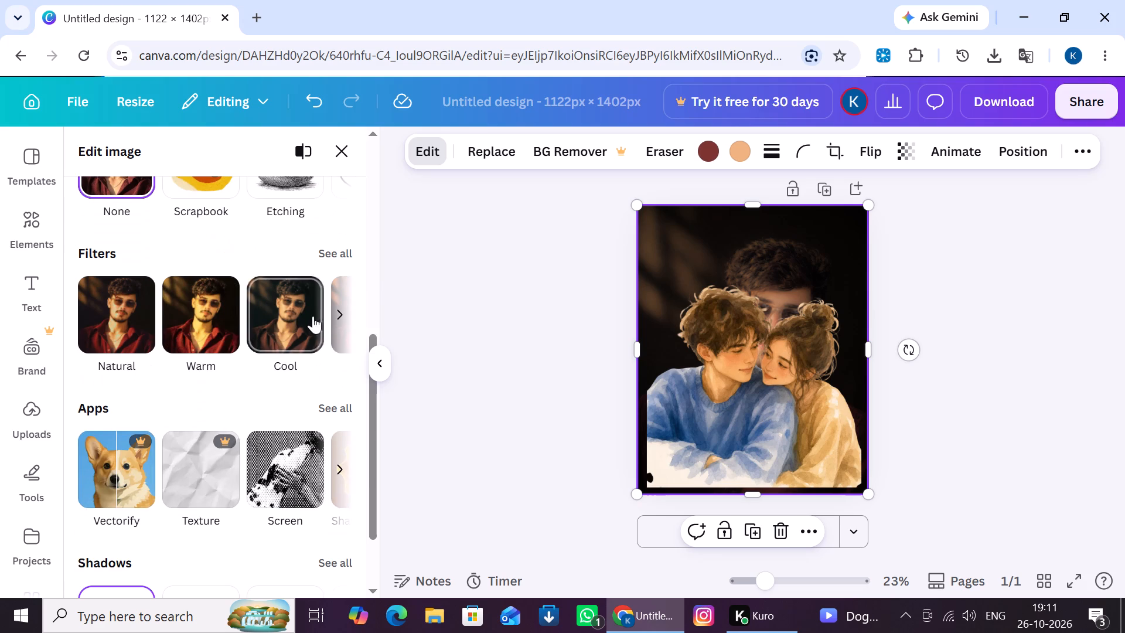
scroll(281, 380, "down", 1)
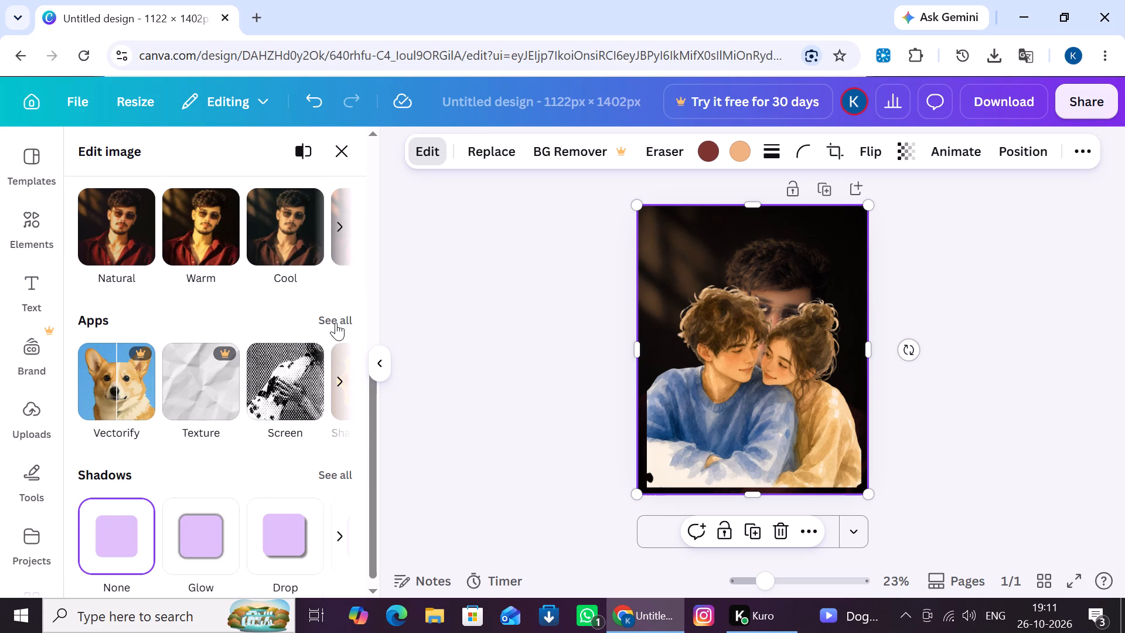
left_click(336, 322)
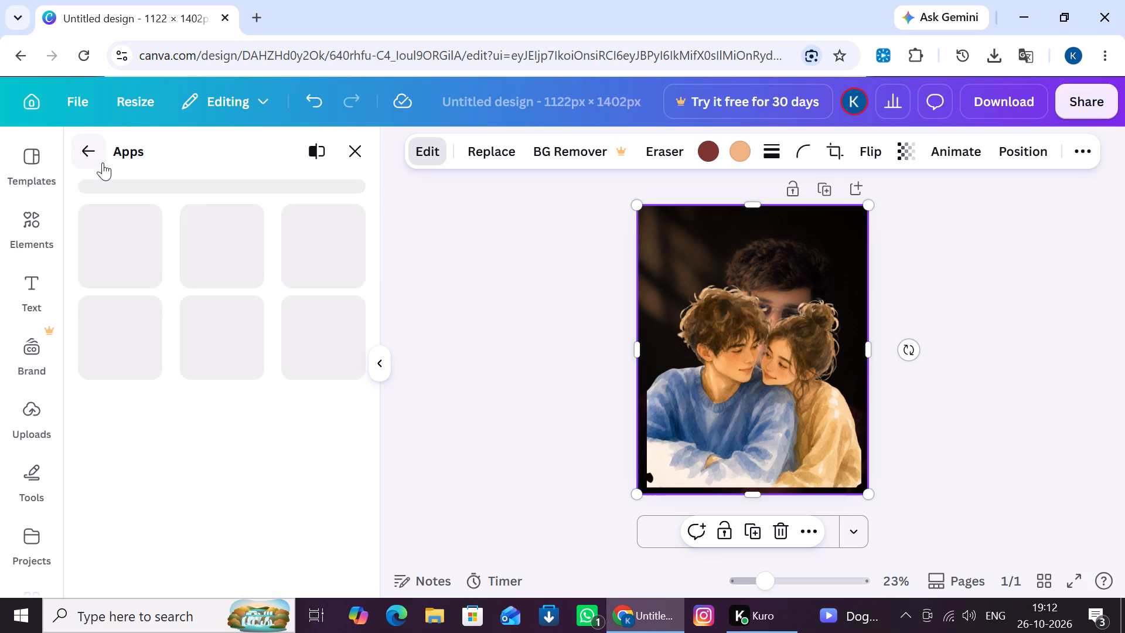
scroll(174, 381, "down", 5)
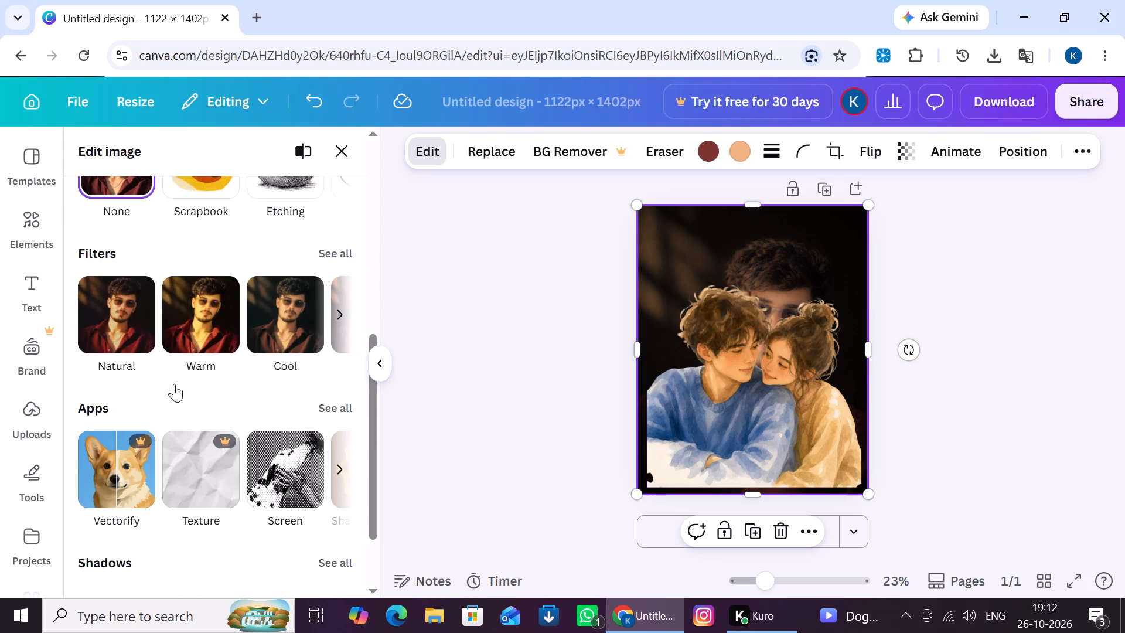
scroll(174, 387, "down", 4)
scroll(251, 465, "down", 1)
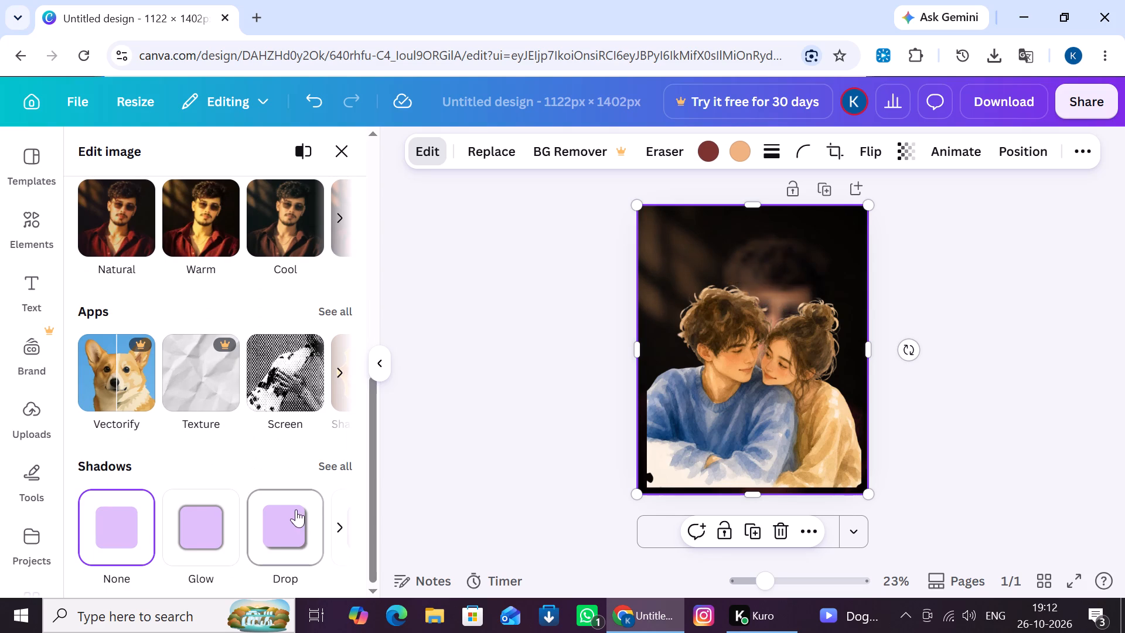
left_click(291, 520)
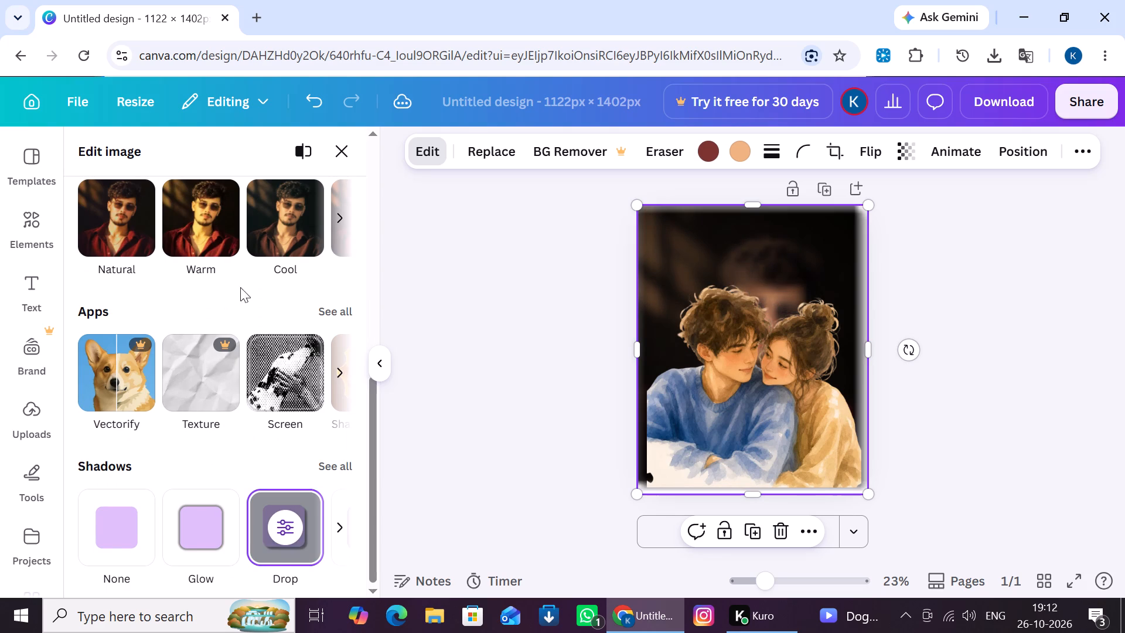
Browse the full filter catalogue for the portrait, from Natural and Warm through Mono and Colour Pop, and return to the image editing options.
scroll(257, 263, "up", 1)
left_click(322, 244)
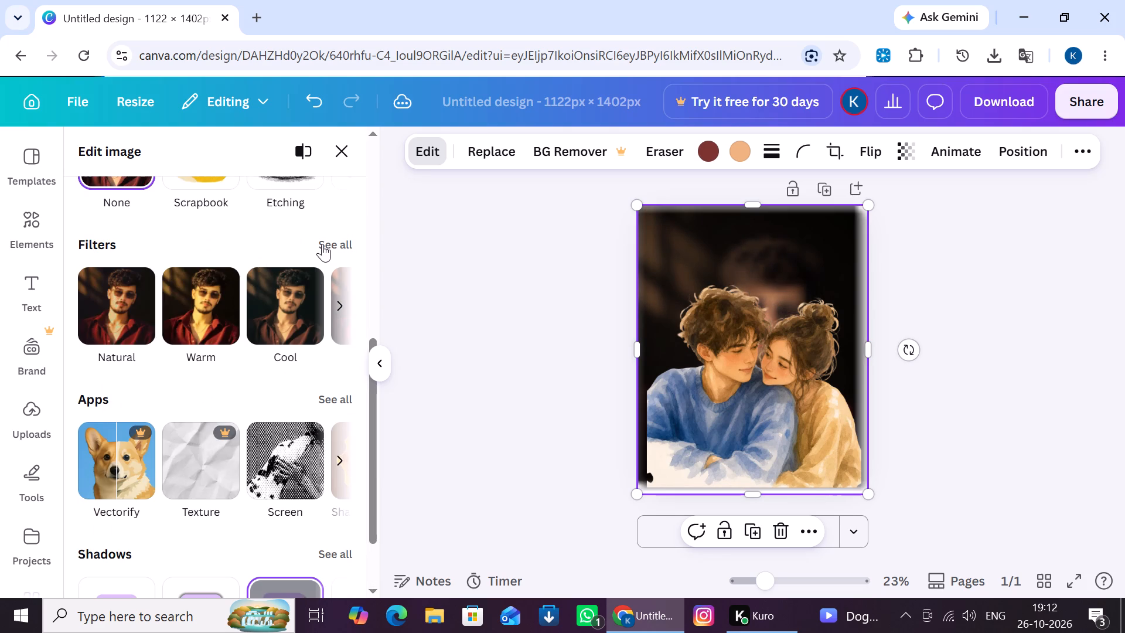
scroll(240, 359, "down", 2)
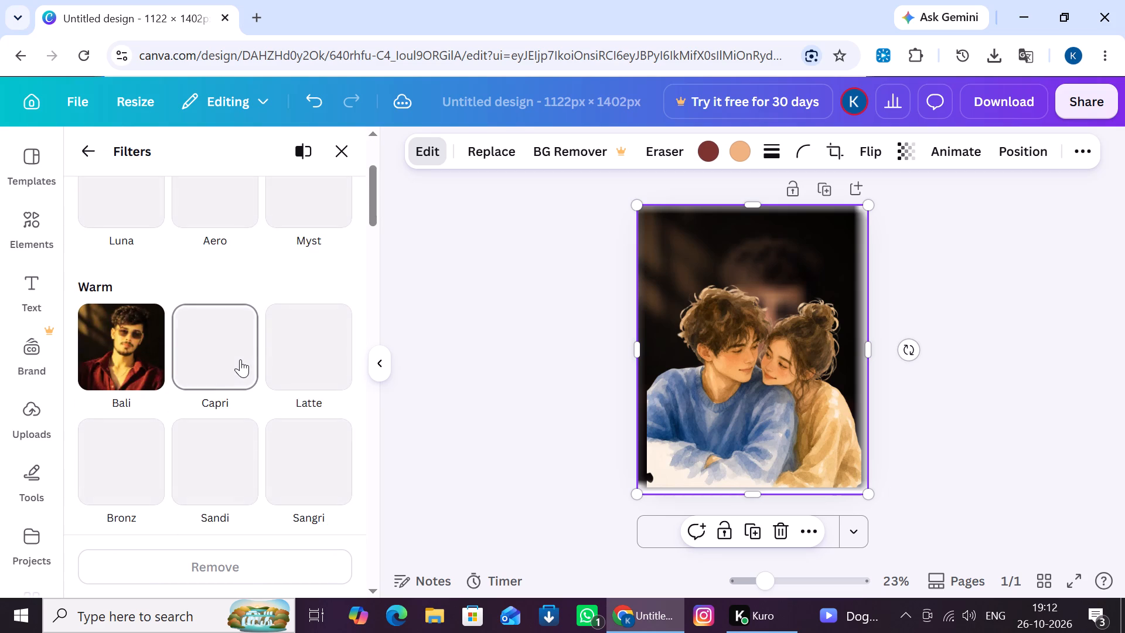
scroll(240, 359, "down", 9)
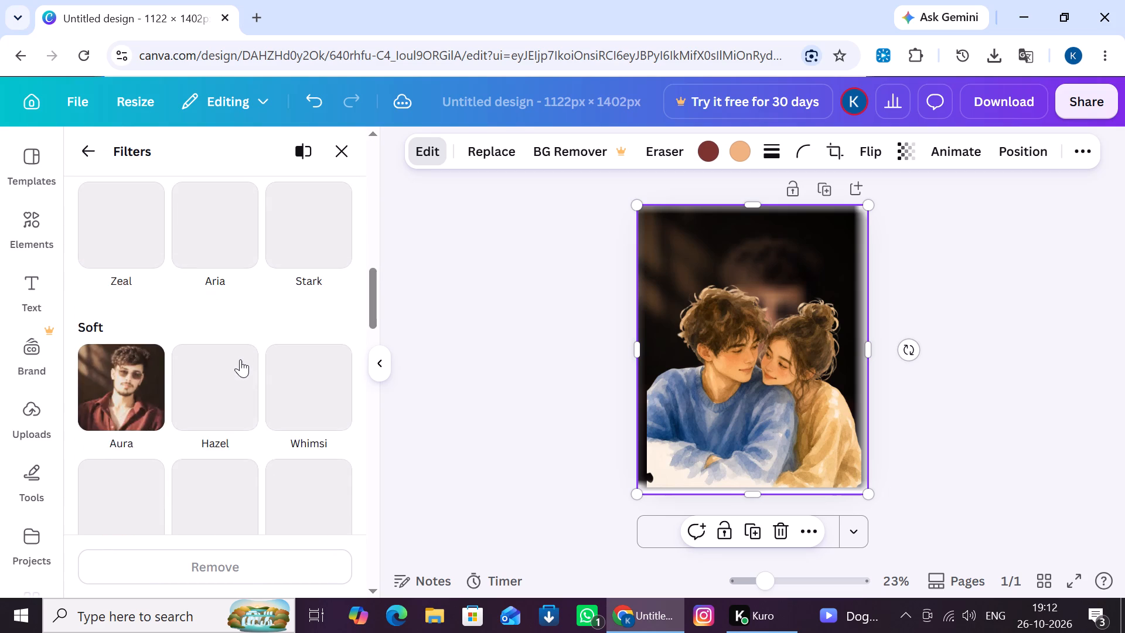
scroll(240, 359, "down", 9)
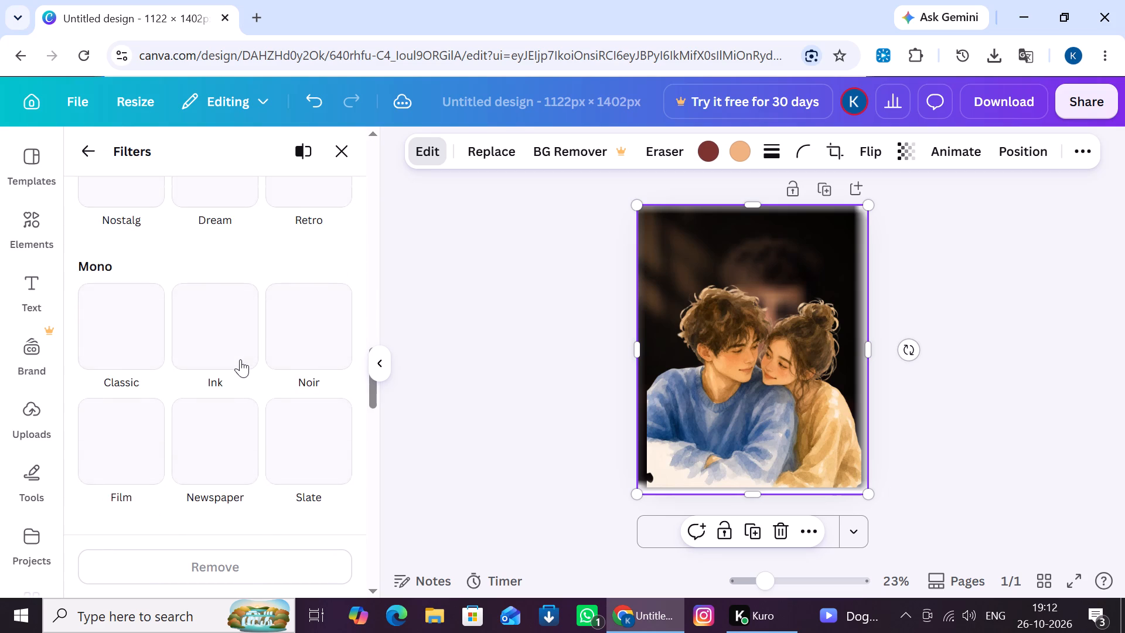
scroll(240, 359, "down", 8)
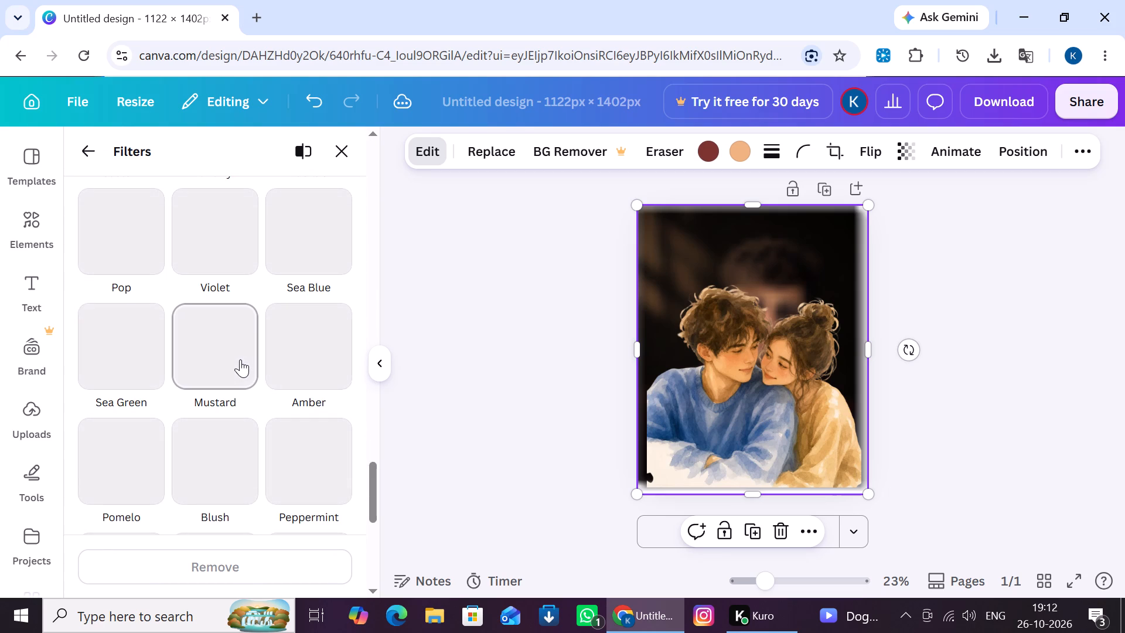
scroll(240, 359, "down", 2)
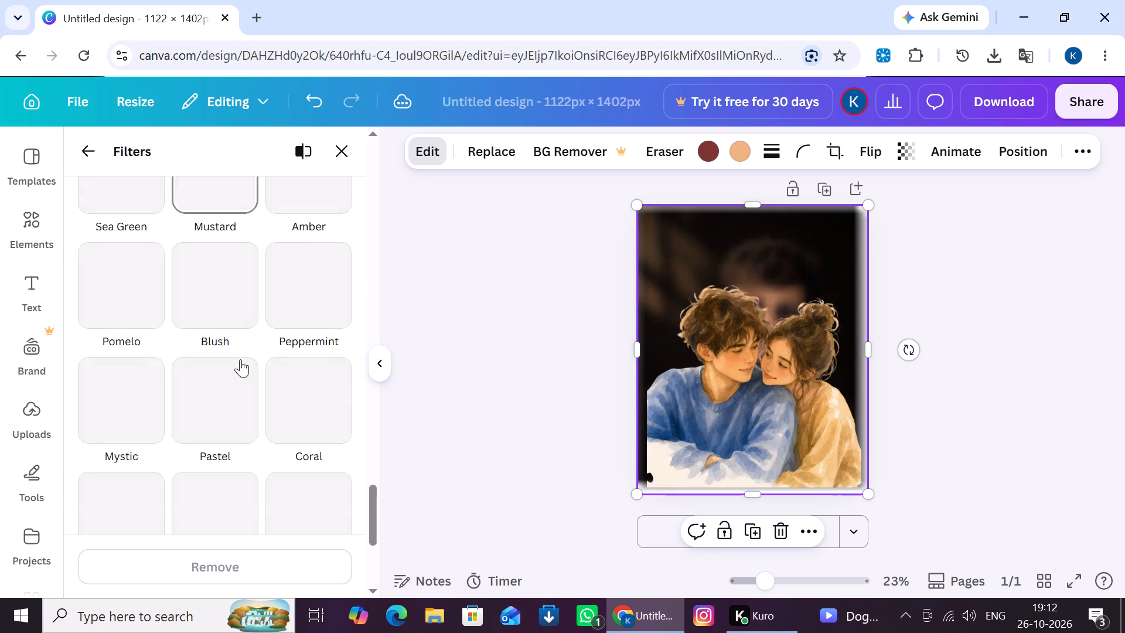
scroll(240, 359, "down", 8)
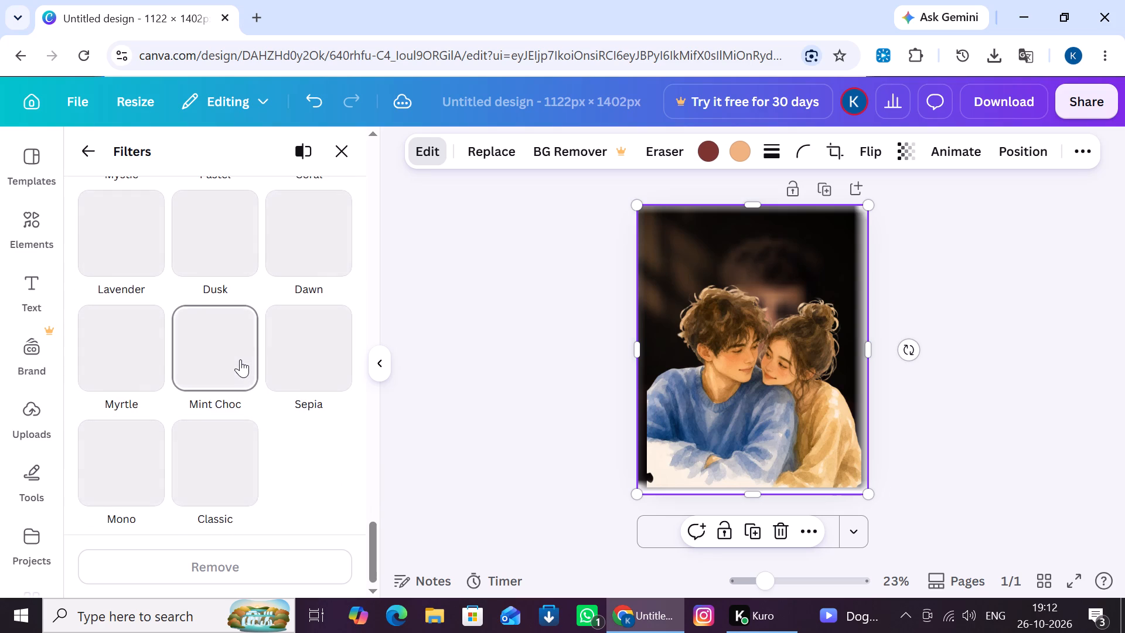
scroll(240, 359, "up", 11)
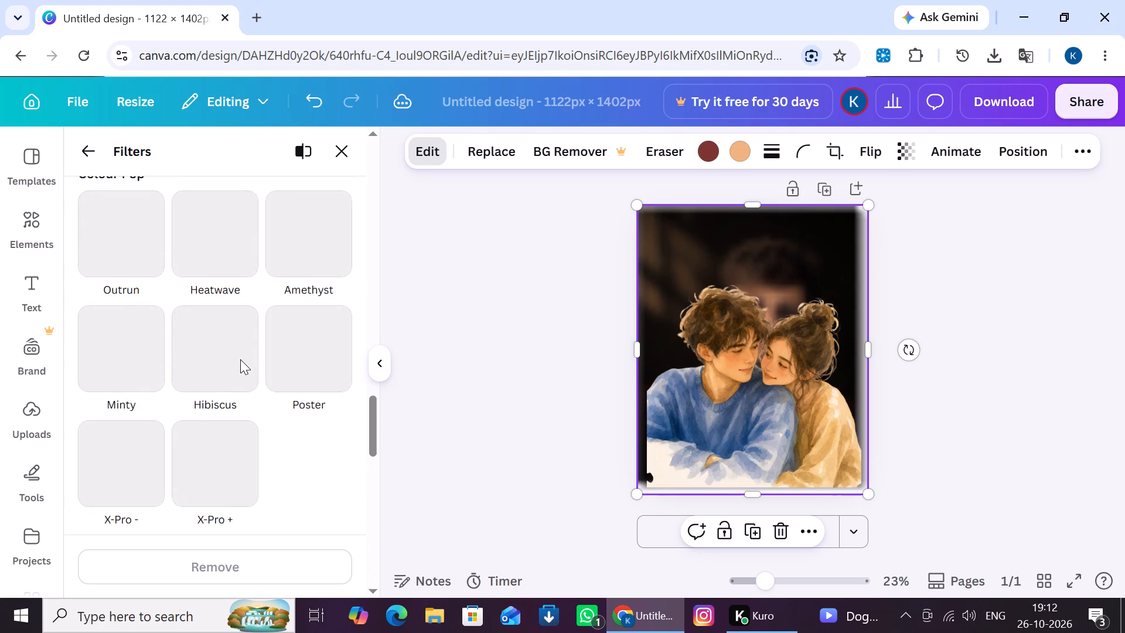
scroll(240, 359, "up", 20)
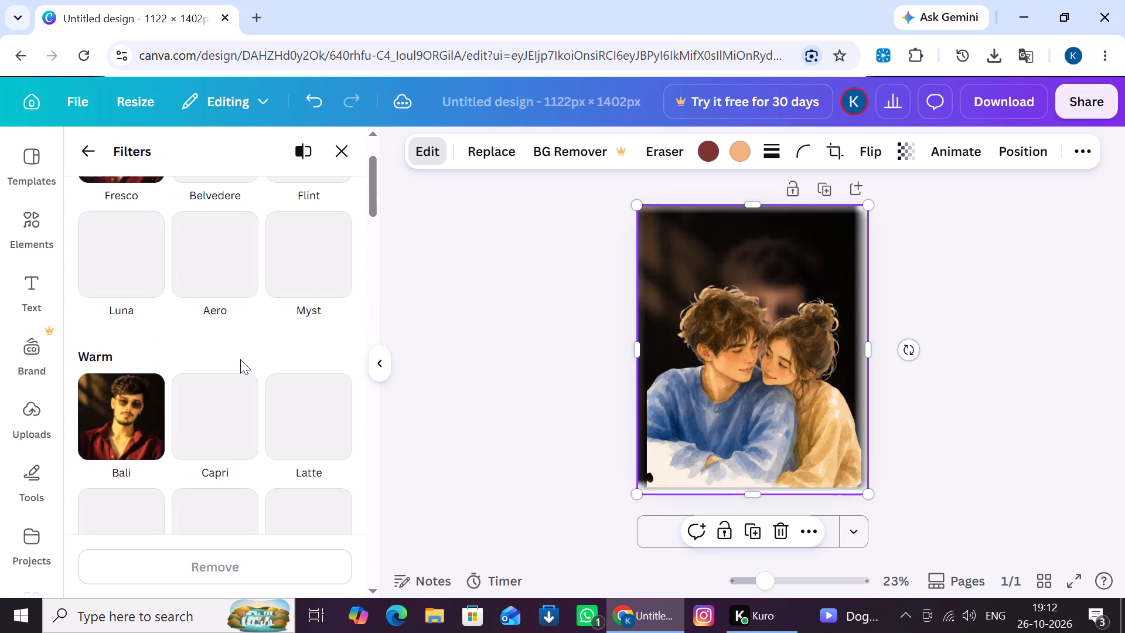
scroll(240, 359, "up", 6)
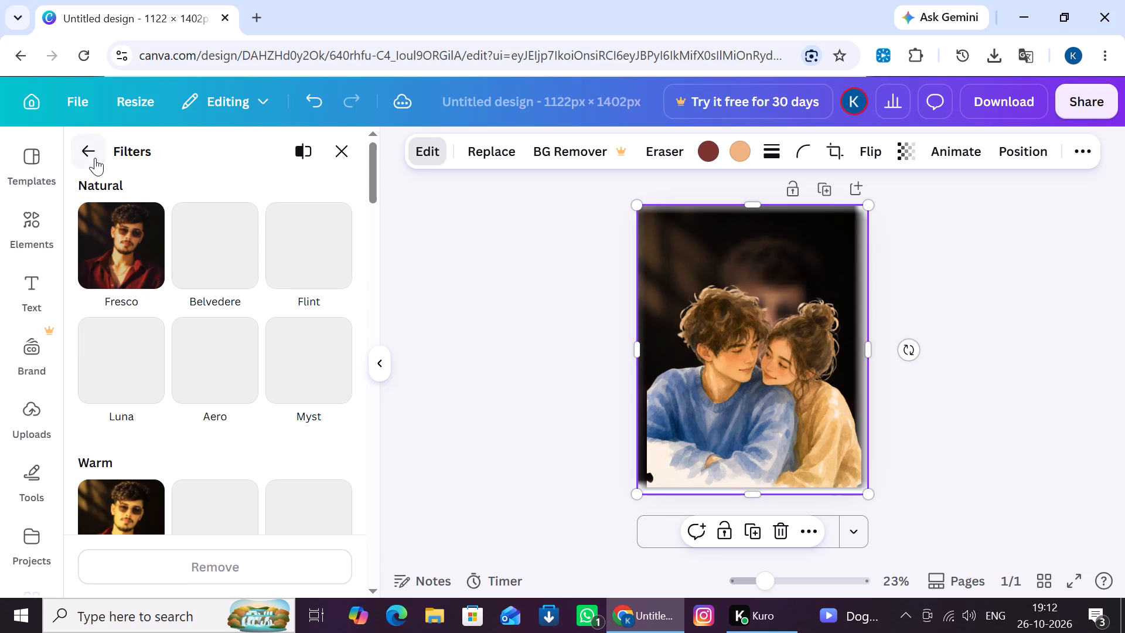
left_click(96, 157)
Browse the full set of Style Match styles for the portrait, including the comic, cartoon and Digital media groups.
scroll(158, 274, "up", 2)
scroll(159, 294, "down", 1)
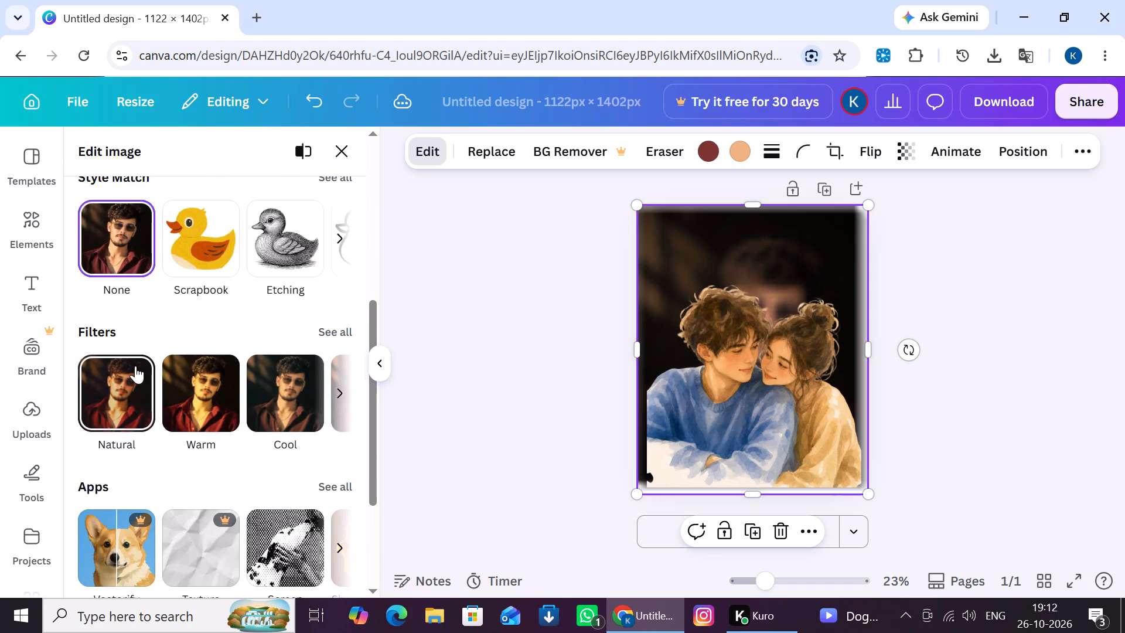
scroll(134, 368, "up", 2)
left_click(331, 352)
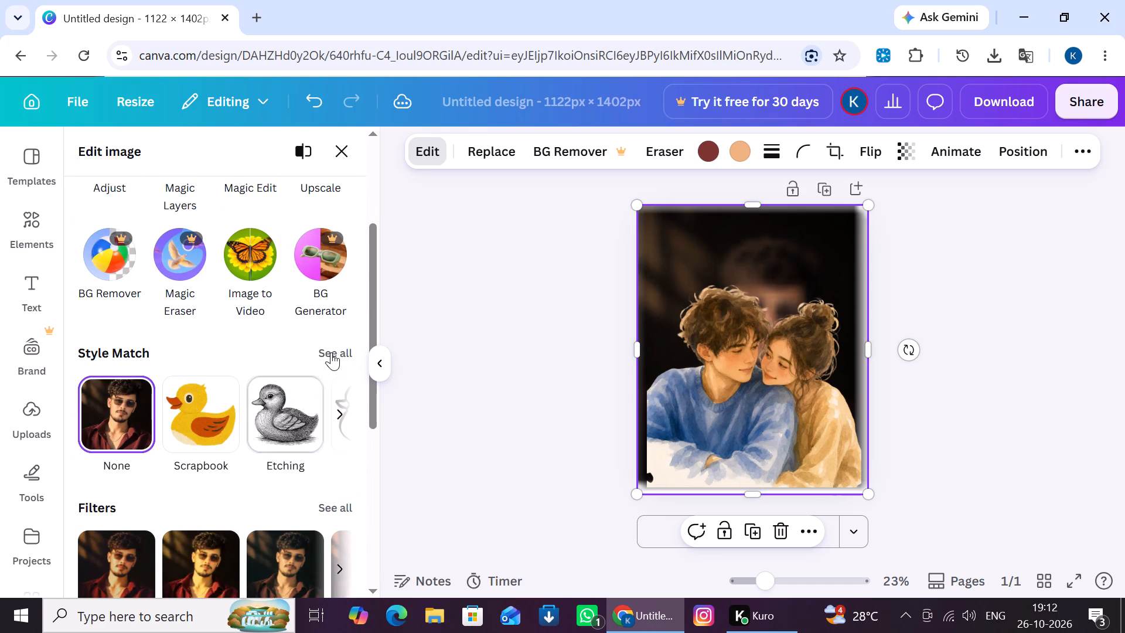
scroll(281, 331, "down", 2)
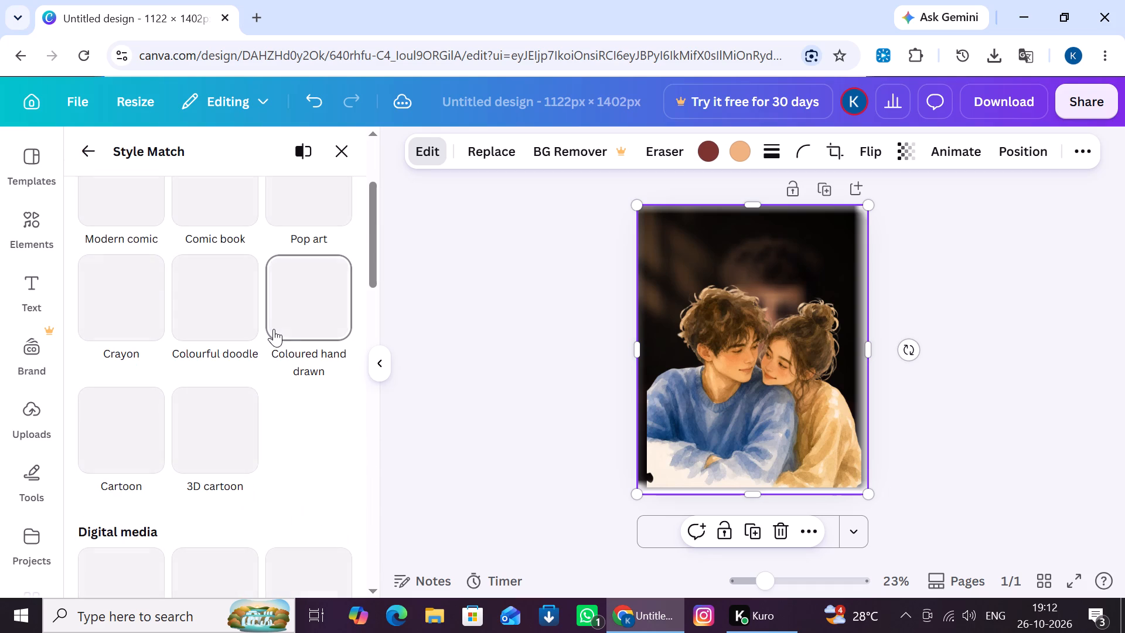
scroll(262, 346, "down", 4)
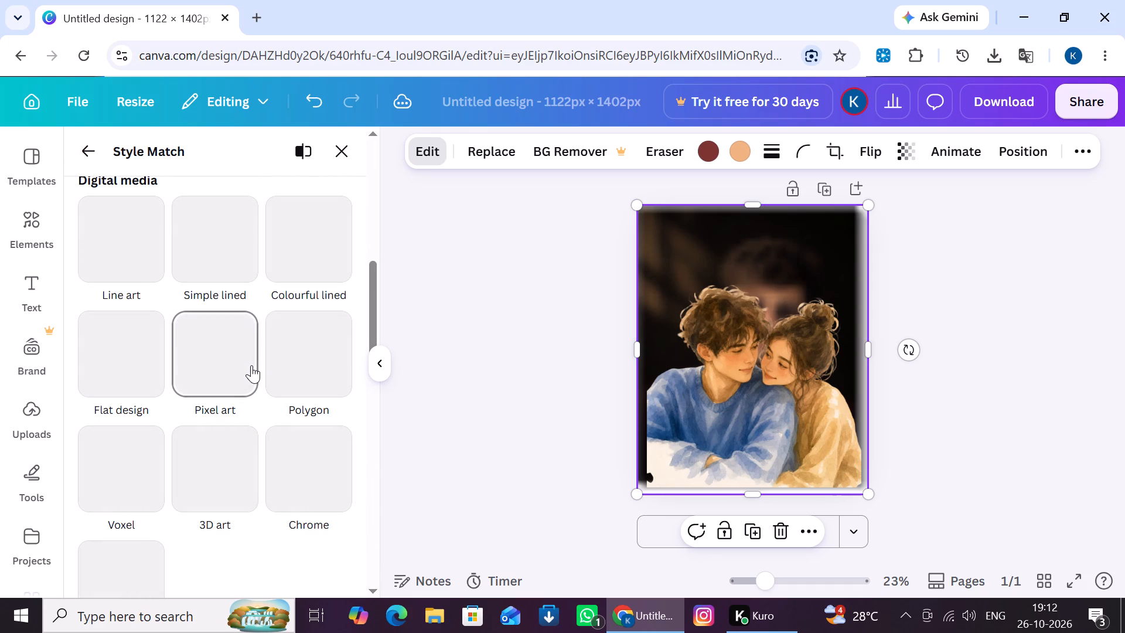
scroll(251, 365, "up", 3)
scroll(251, 365, "down", 1)
scroll(251, 365, "up", 3)
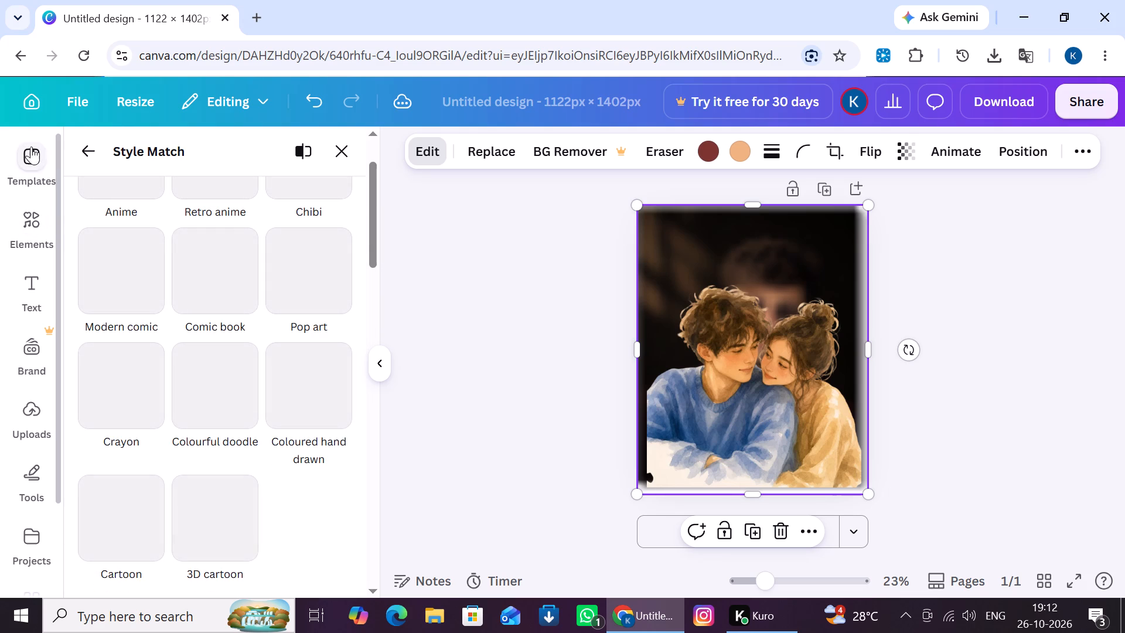
Leave the portrait design and discard its unsaved changes.
left_click(21, 104)
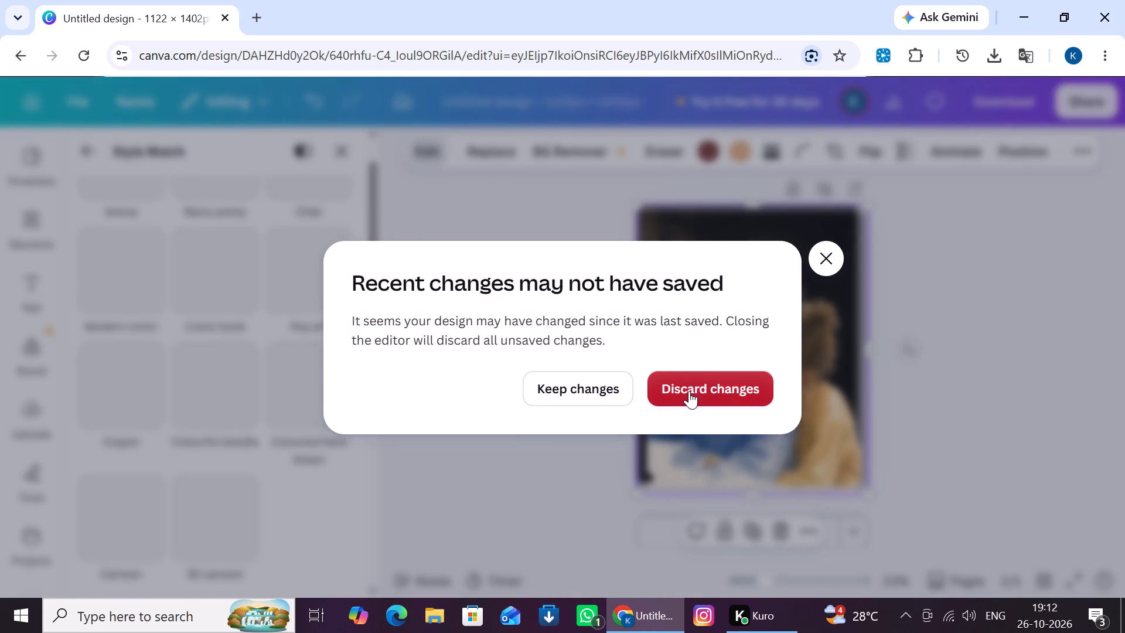
left_click(689, 391)
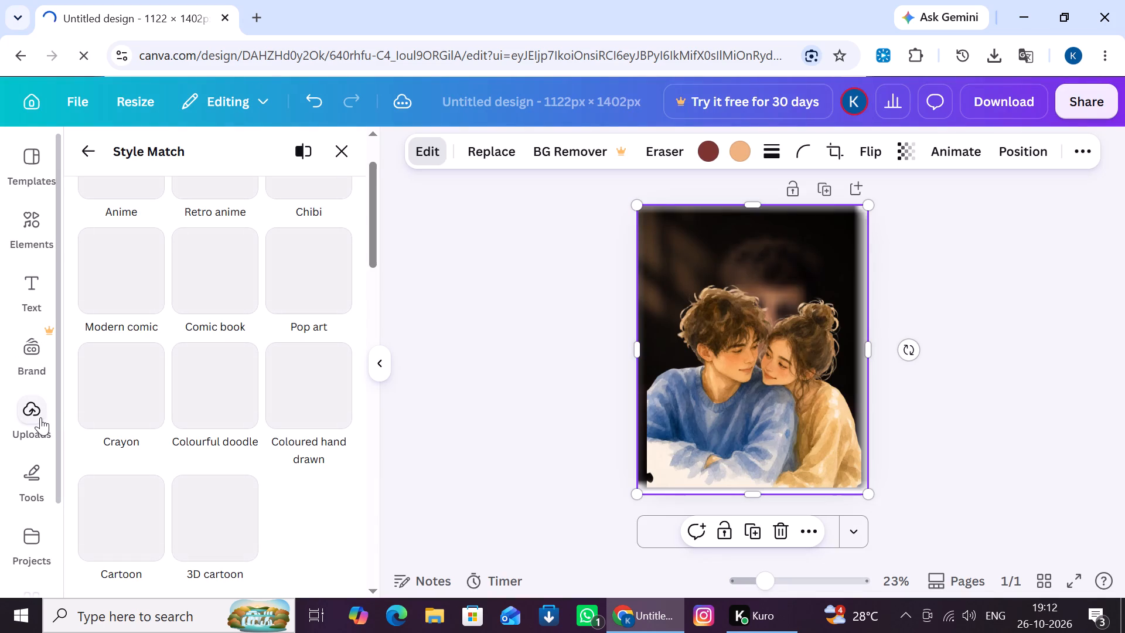
left_click(39, 420)
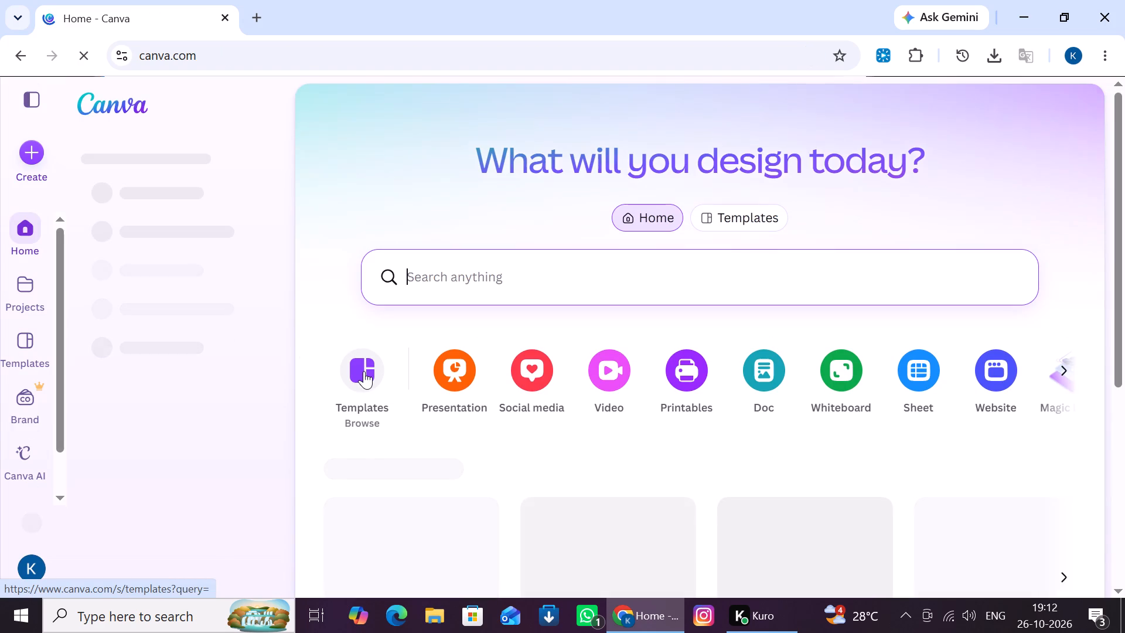
Create a blank Instagram Story design from the social media formats and open its elements library.
left_click(531, 379)
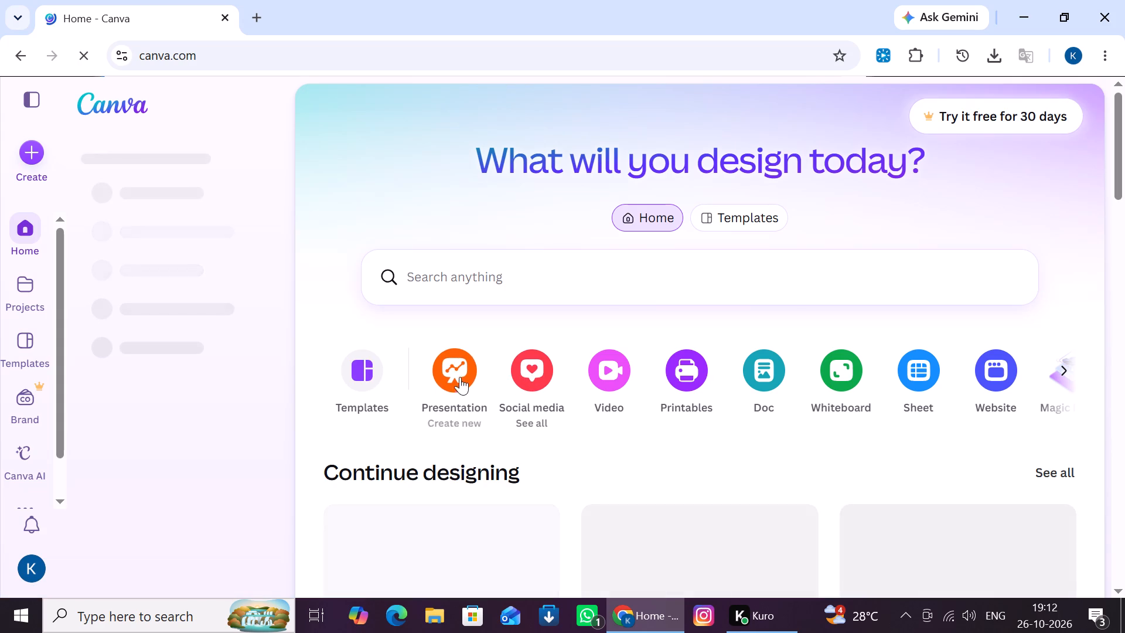
left_click(544, 387)
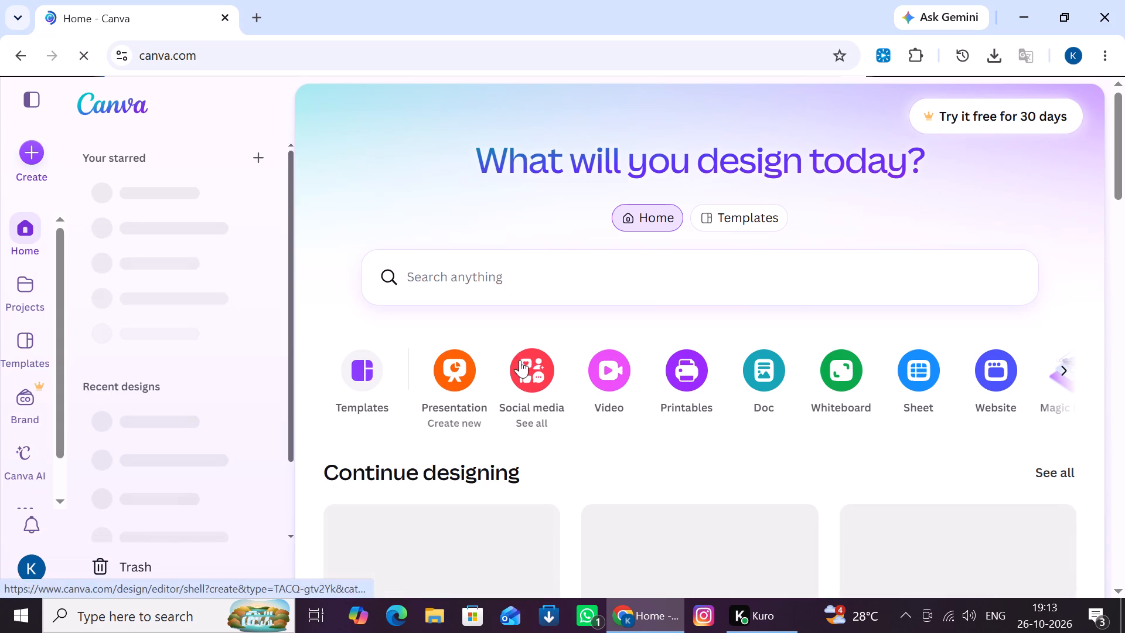
left_click(521, 360)
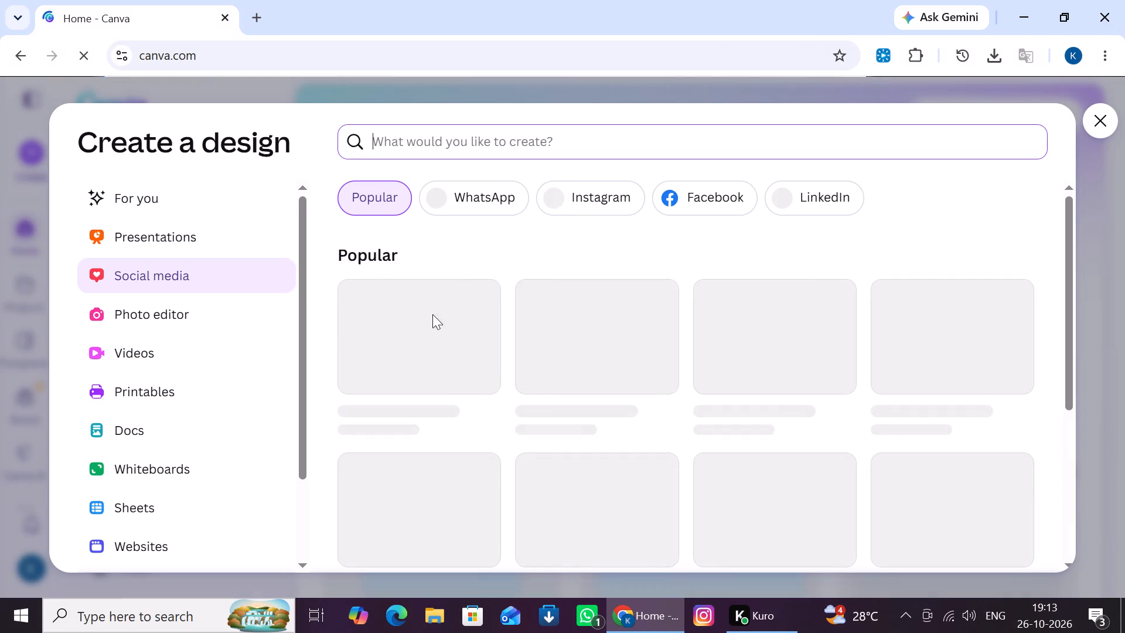
left_click(619, 193)
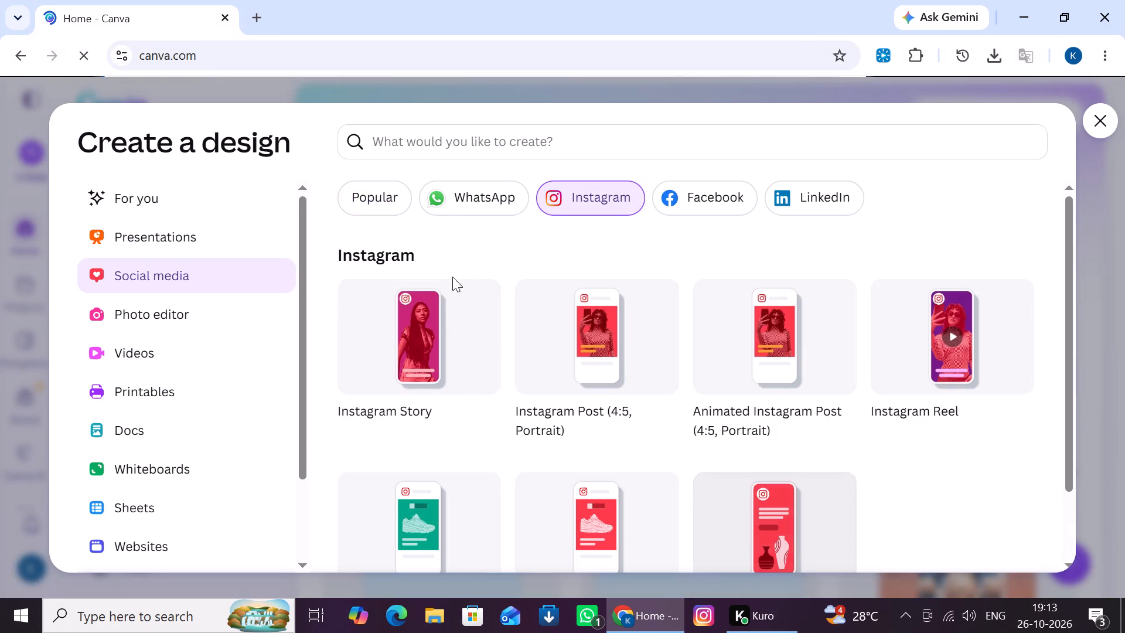
left_click(449, 334)
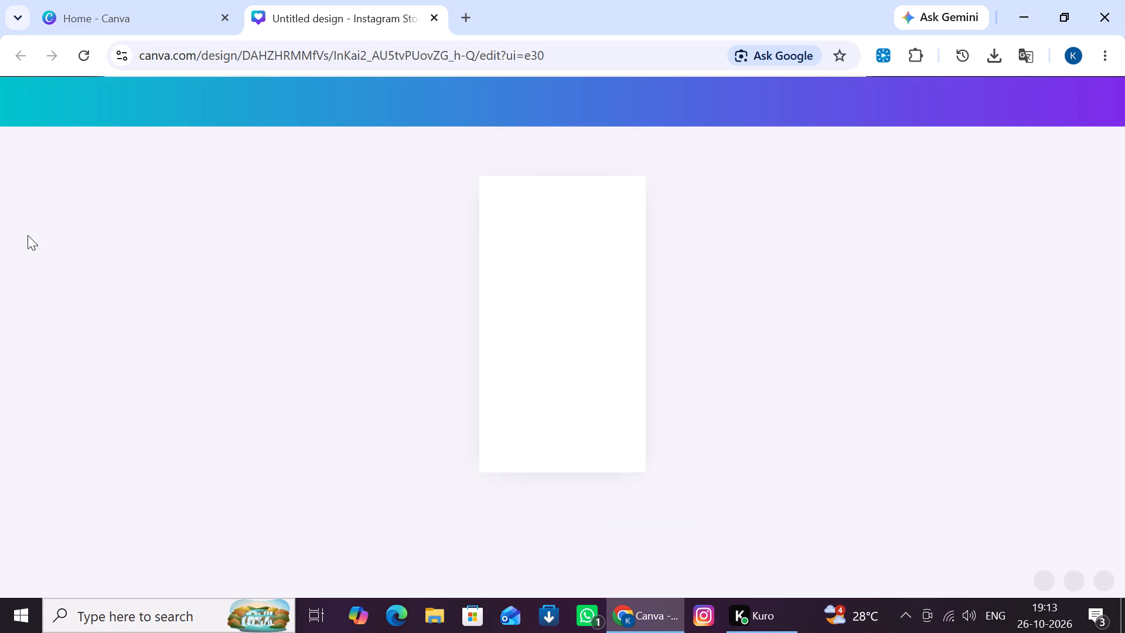
left_click(32, 218)
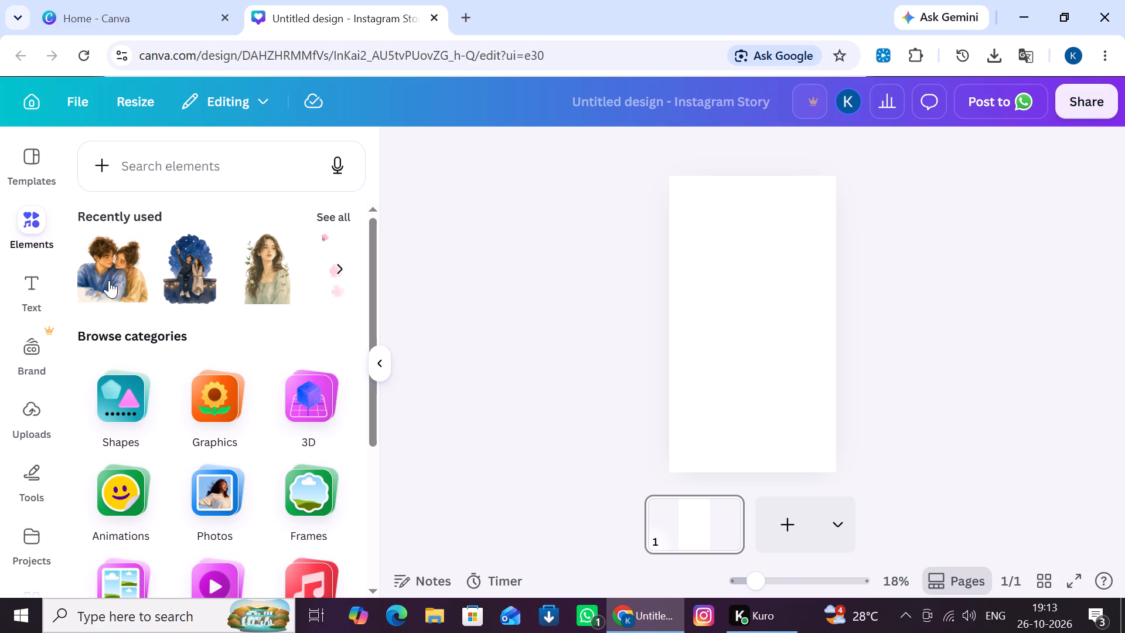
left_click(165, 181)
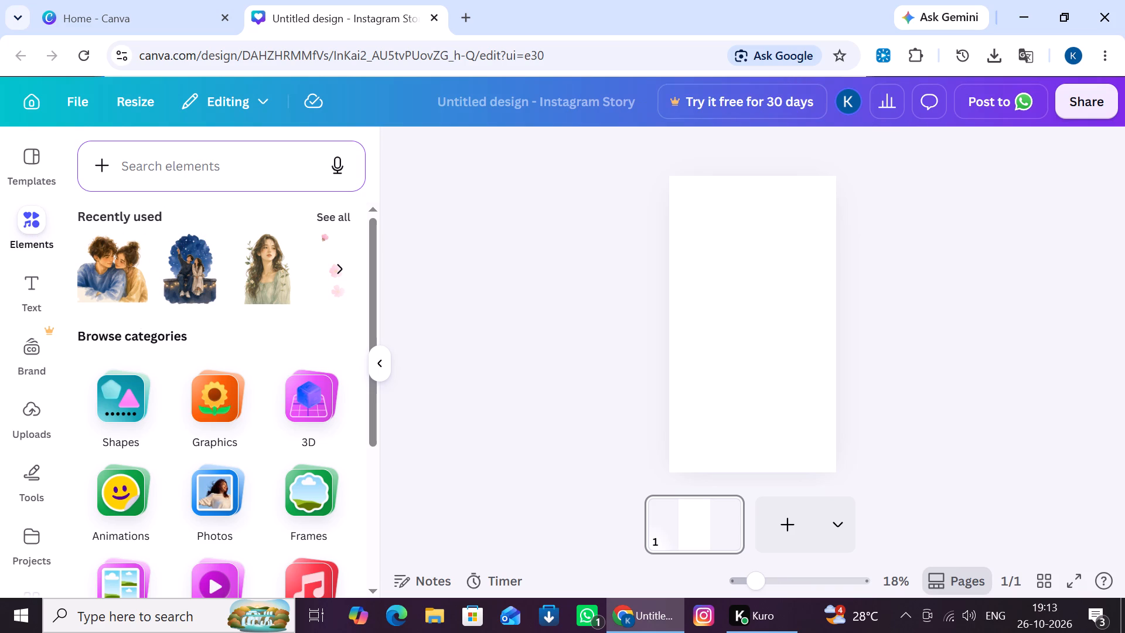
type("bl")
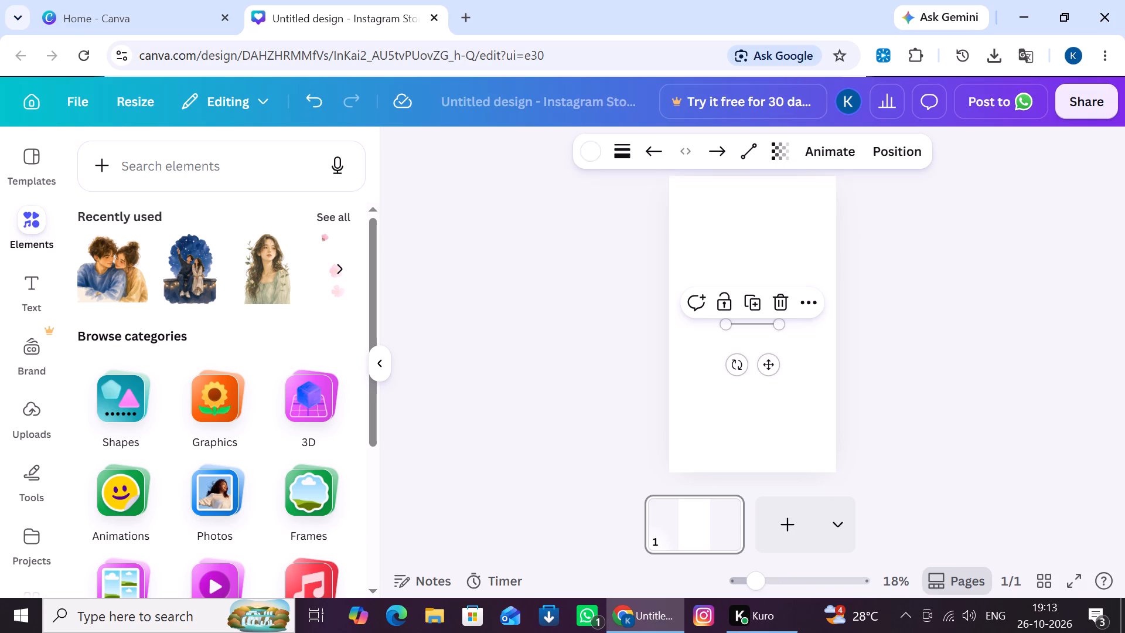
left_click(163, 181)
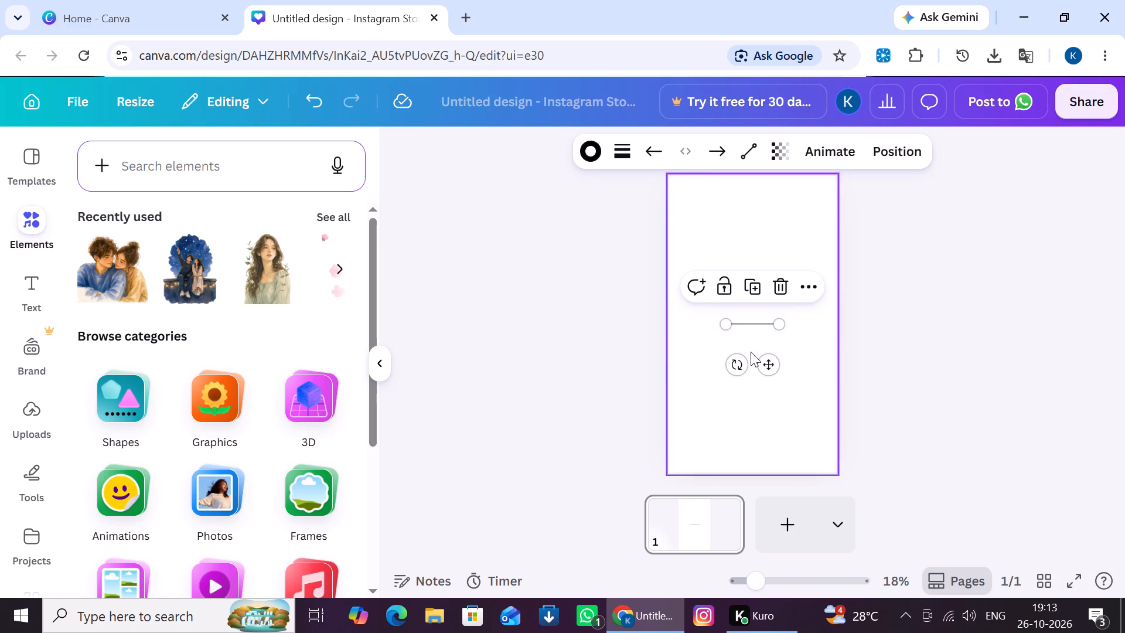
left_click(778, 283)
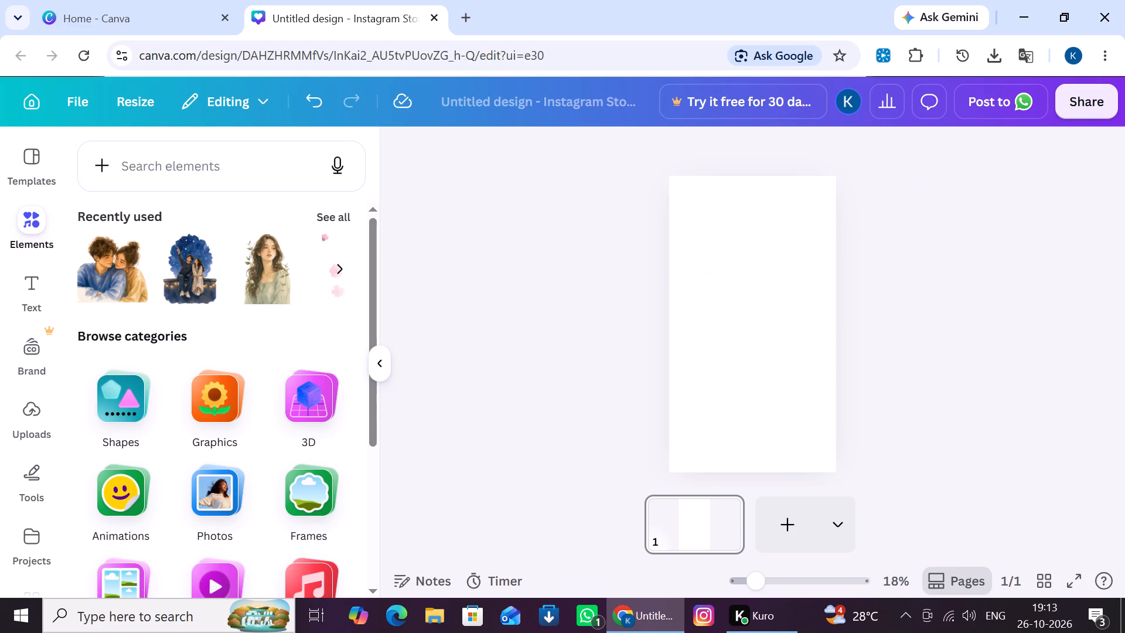
Search the elements for "black shadow" and place the crescent moon photo, enlarged from the page's top-left corner to cover the page as background.
left_click(230, 175)
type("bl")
left_click(214, 305)
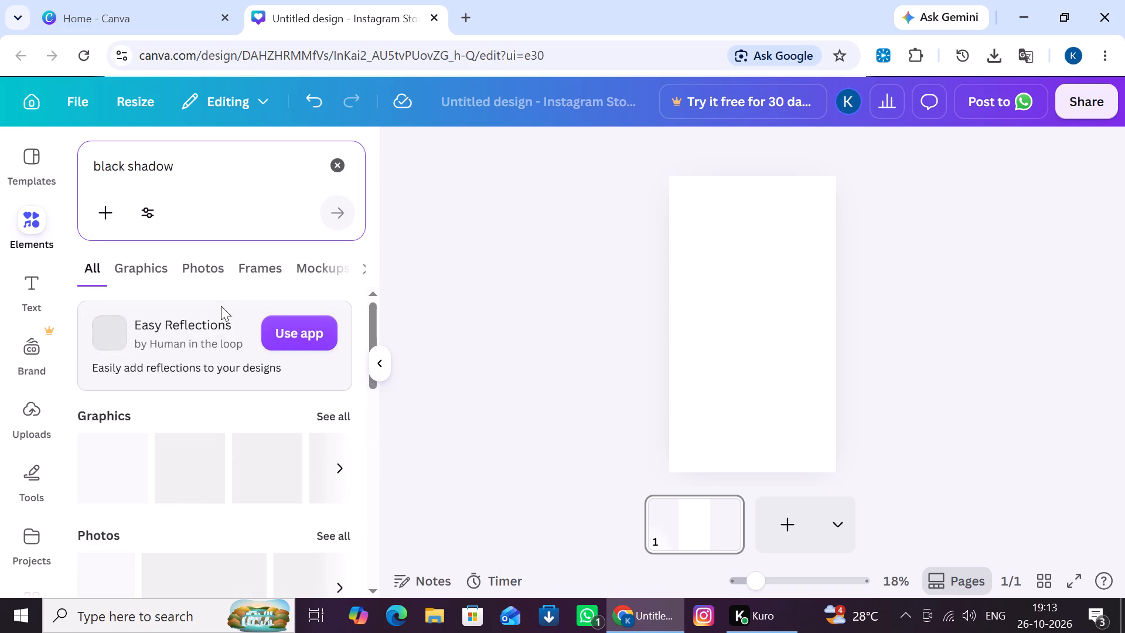
scroll(221, 306, "down", 2)
left_click_drag(107, 403, 402, 380)
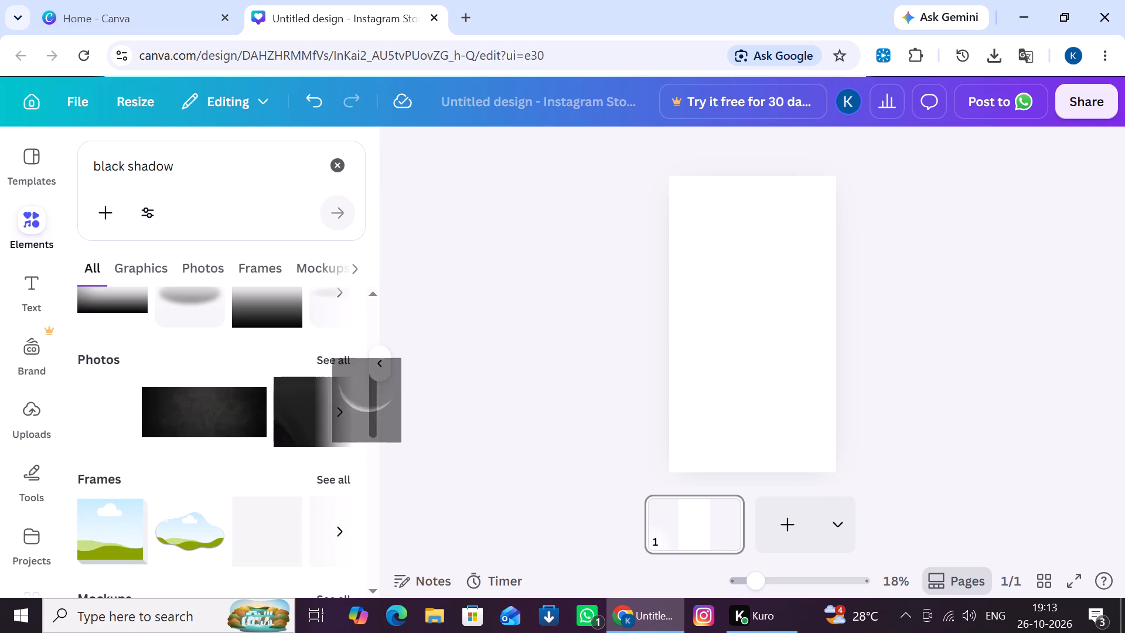
left_click_drag(402, 380, 711, 217)
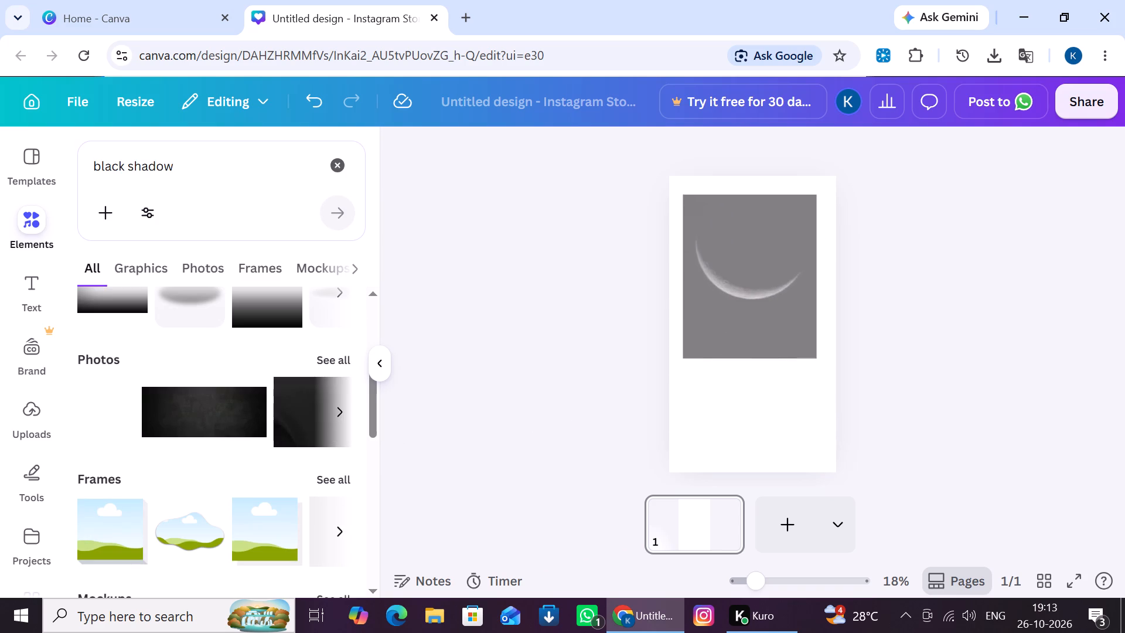
left_click_drag(711, 217, 701, 199)
left_click_drag(805, 339, 831, 424)
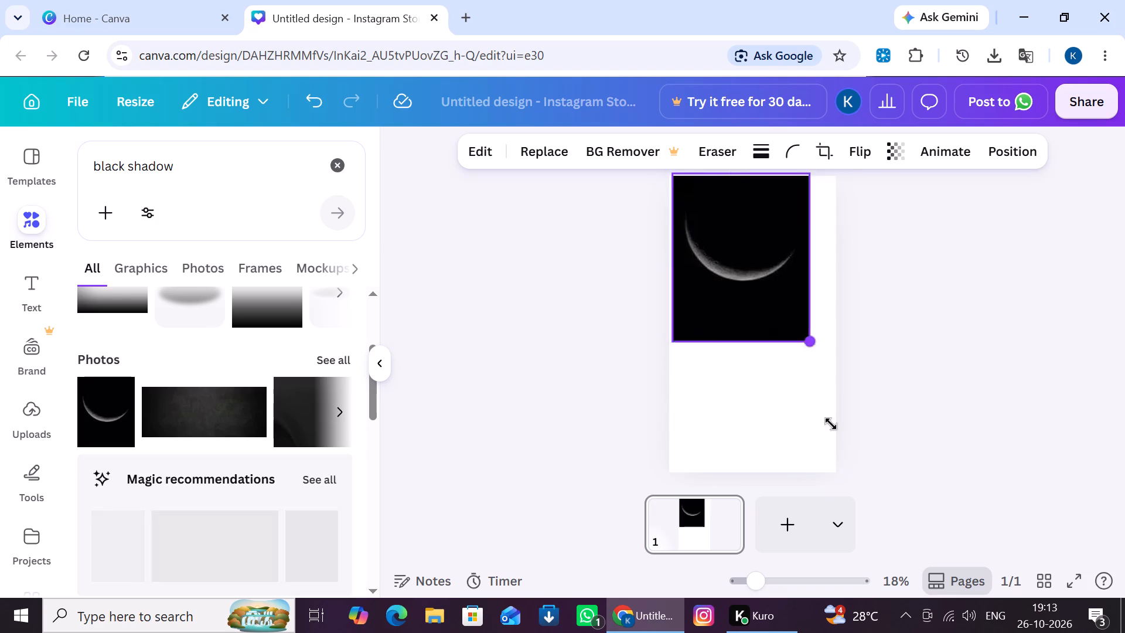
left_click_drag(831, 424, 855, 554)
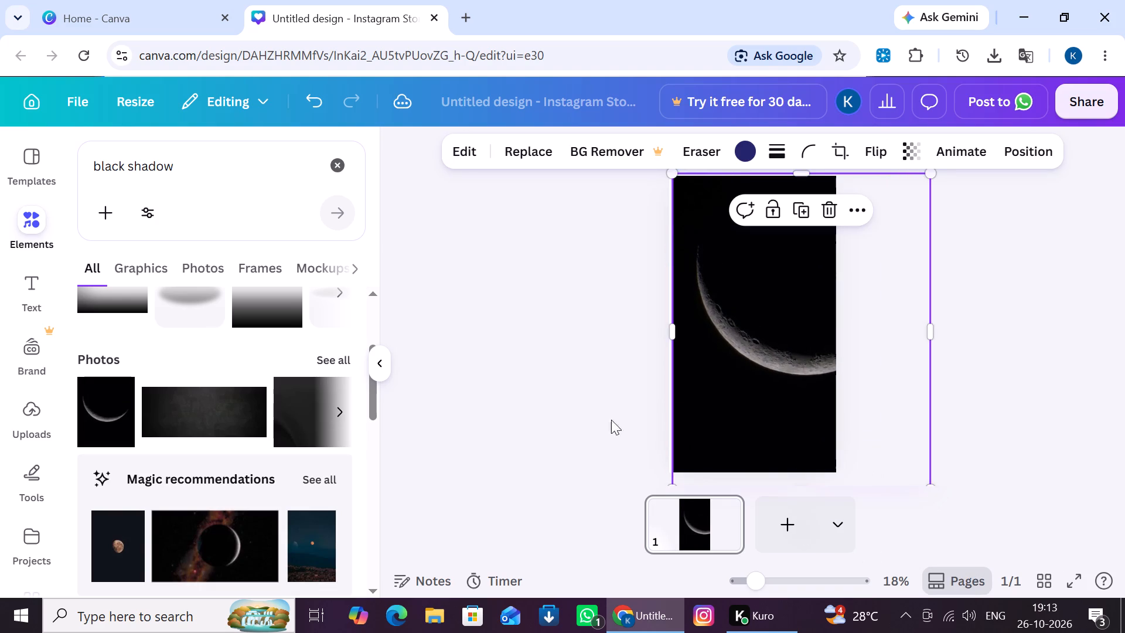
left_click(516, 386)
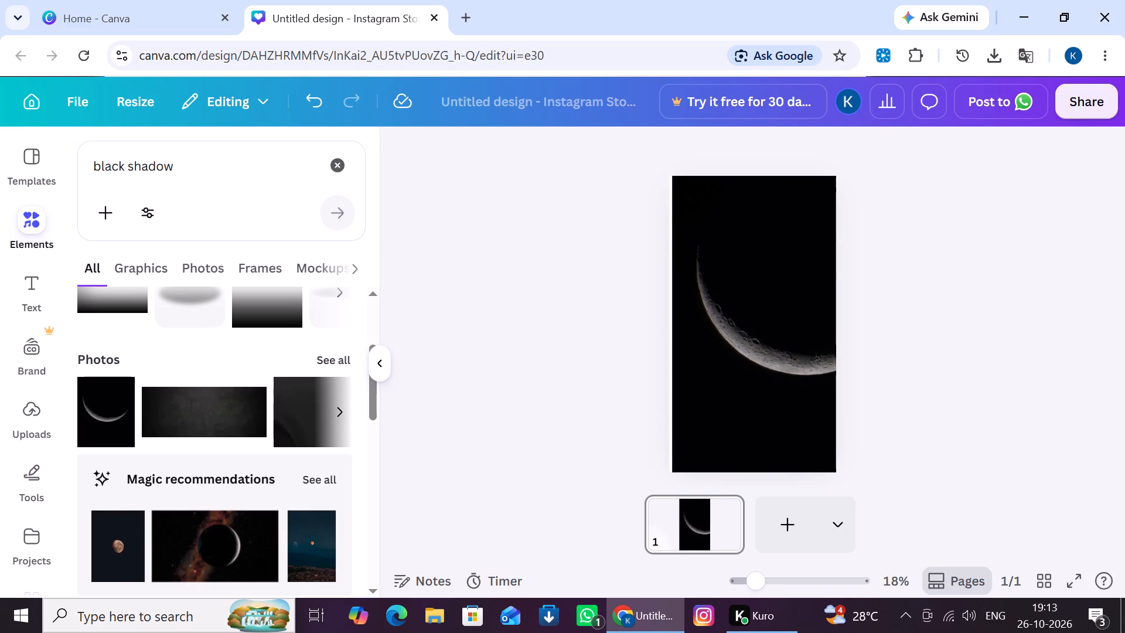
Replace the elements search with "aesthetic flowers girl".
left_click(339, 165)
left_click(163, 341)
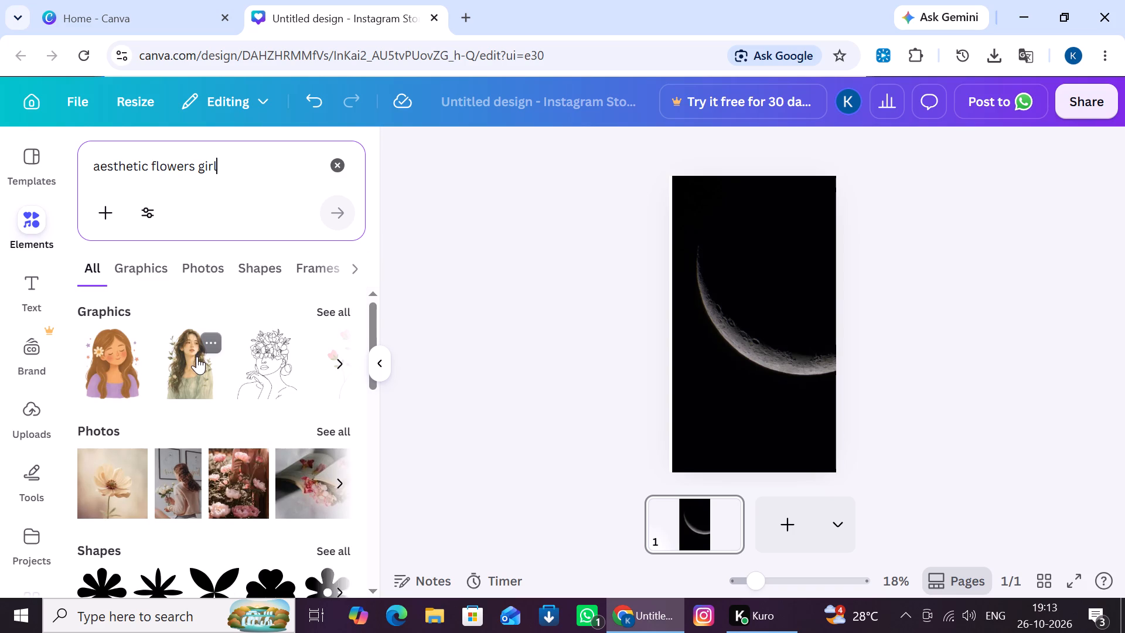
Look through the "aesthetic flowers girl" element results for the Instagram Story, from graphics and photos down to frames, mockups, videos and 3D.
scroll(197, 356, "down", 5)
scroll(197, 356, "up", 2)
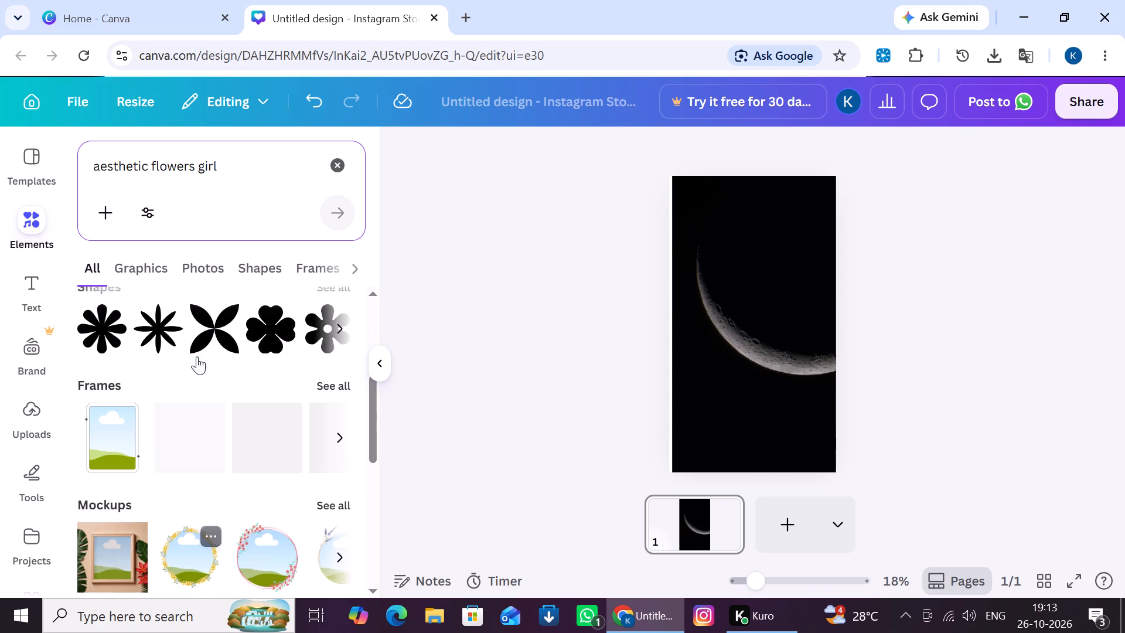
scroll(197, 356, "down", 1)
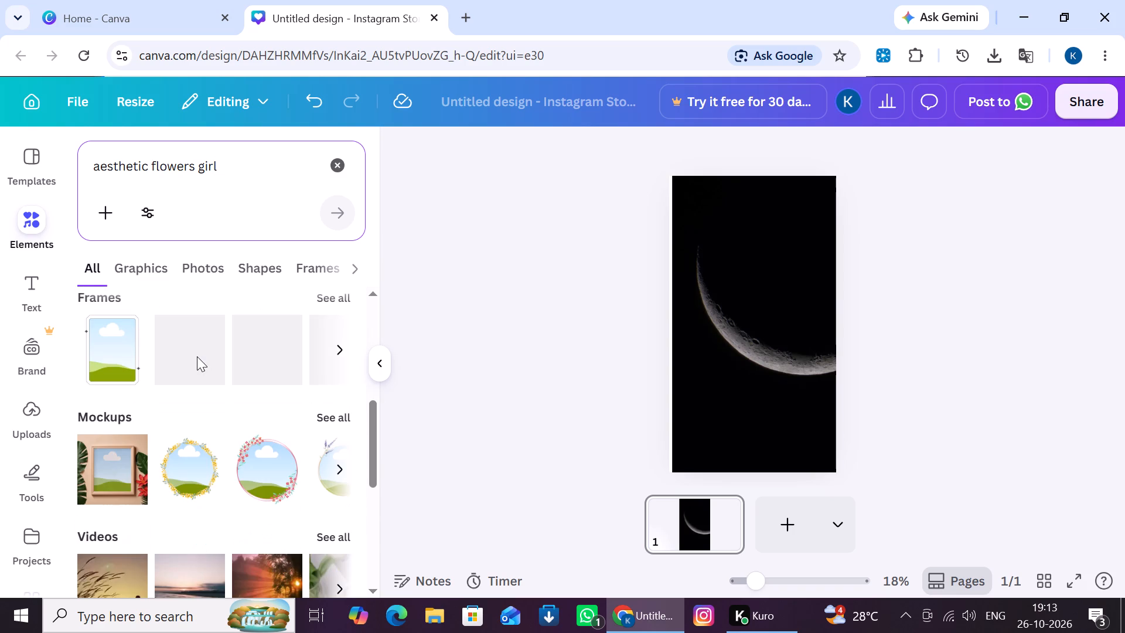
scroll(285, 352, "down", 2)
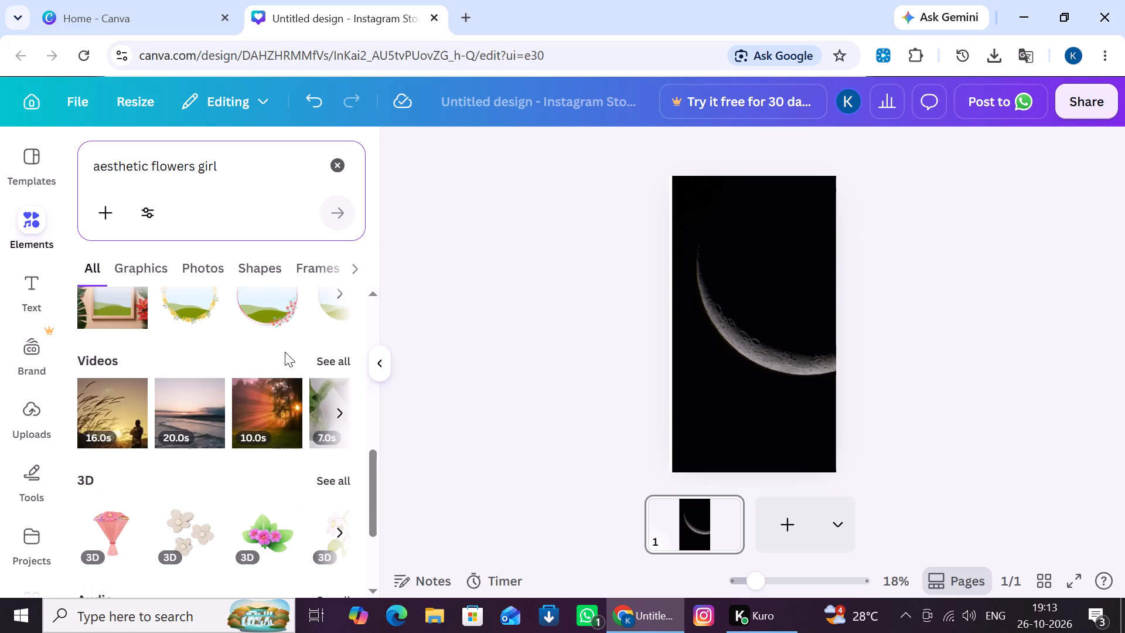
scroll(284, 353, "down", 5)
scroll(218, 376, "up", 3)
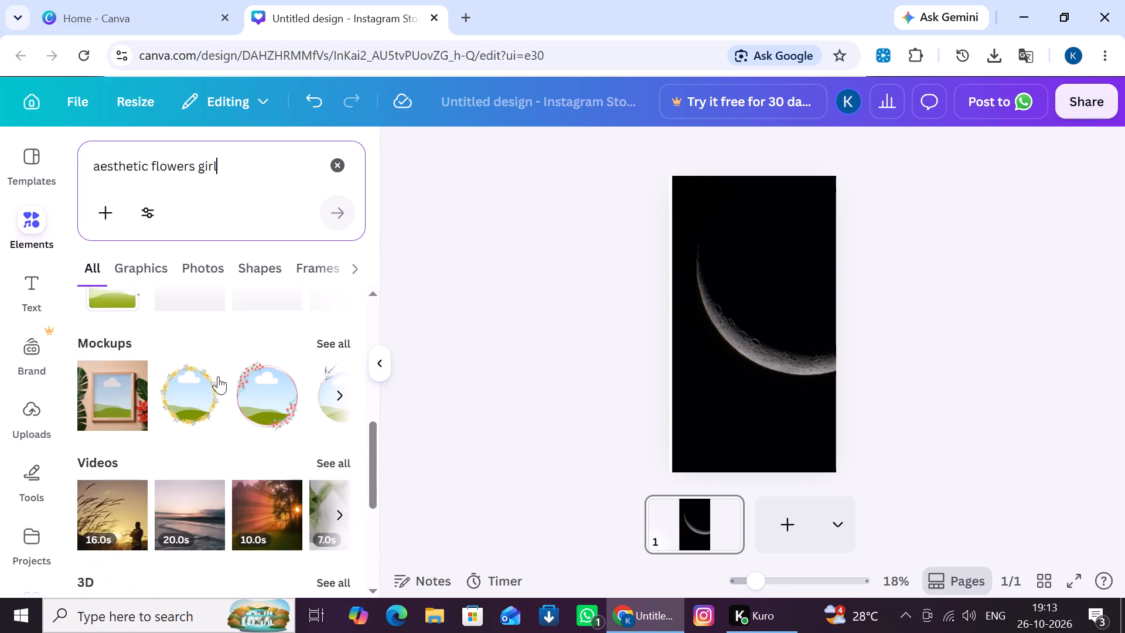
scroll(218, 376, "up", 8)
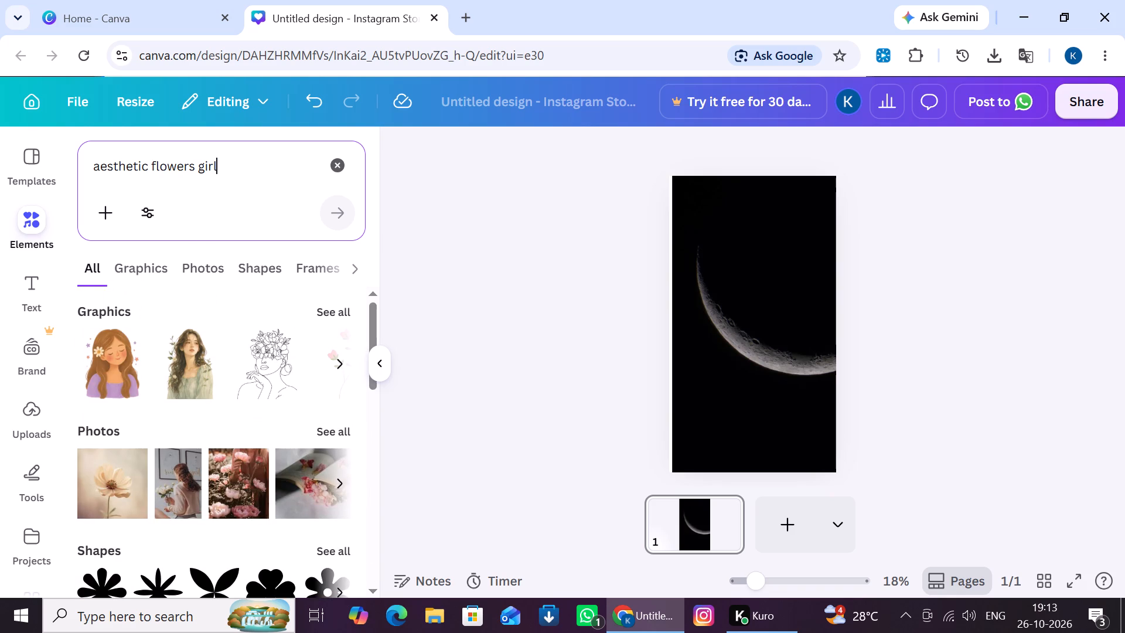
Replace the elements search text with "moon gi" and run the suggested search "girl".
key("BackSpace")
key("BackSpace")
key("BackSpace")
key("BackSpace")
key("BackSpace")
key("BackSpace")
key("BackSpace")
key("BackSpace")
key("BackSpace")
key("BackSpace")
key("BackSpace")
key("BackSpace")
key("BackSpace")
key("BackSpace")
key("BackSpace")
key("BackSpace")
key("BackSpace")
key("BackSpace")
key("BackSpace")
key("BackSpace")
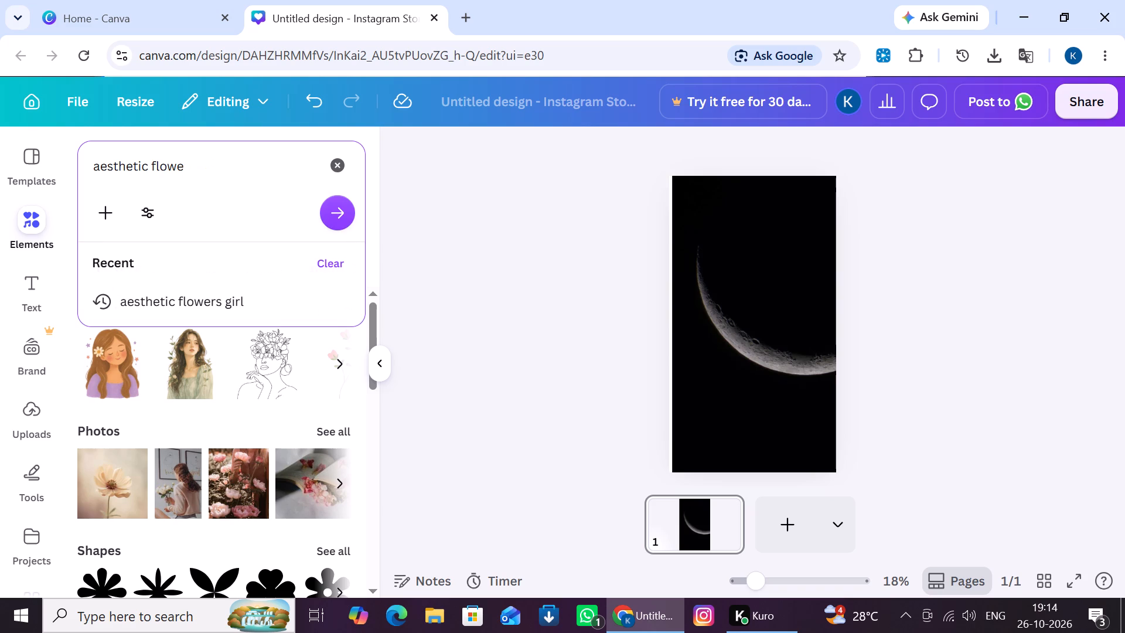
key("m")
key("o")
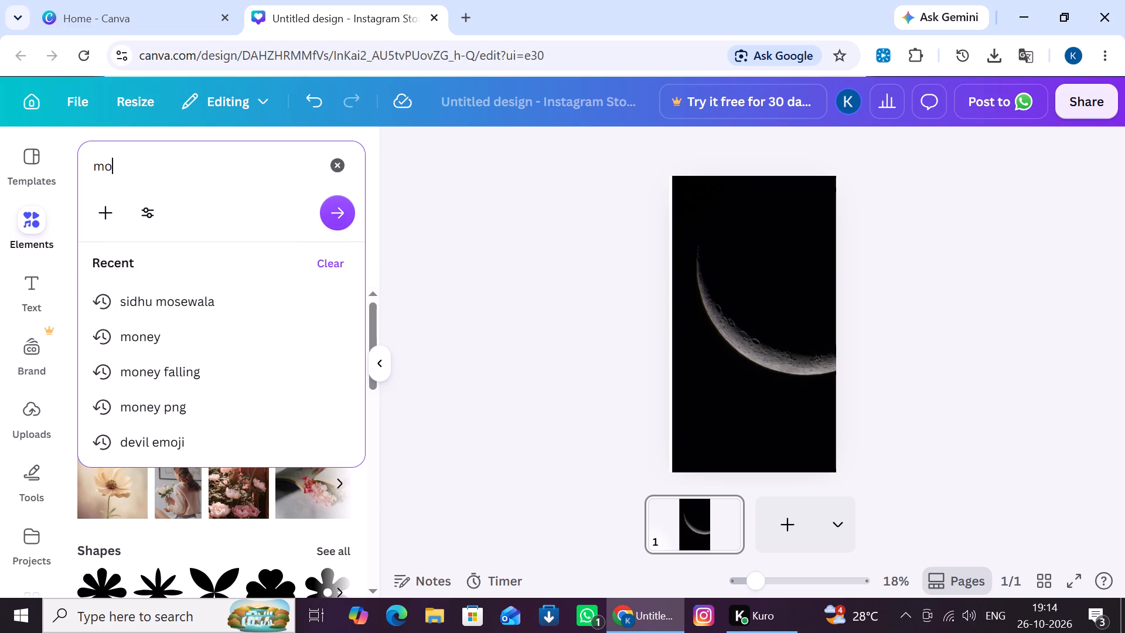
key("o")
key("n")
key("space")
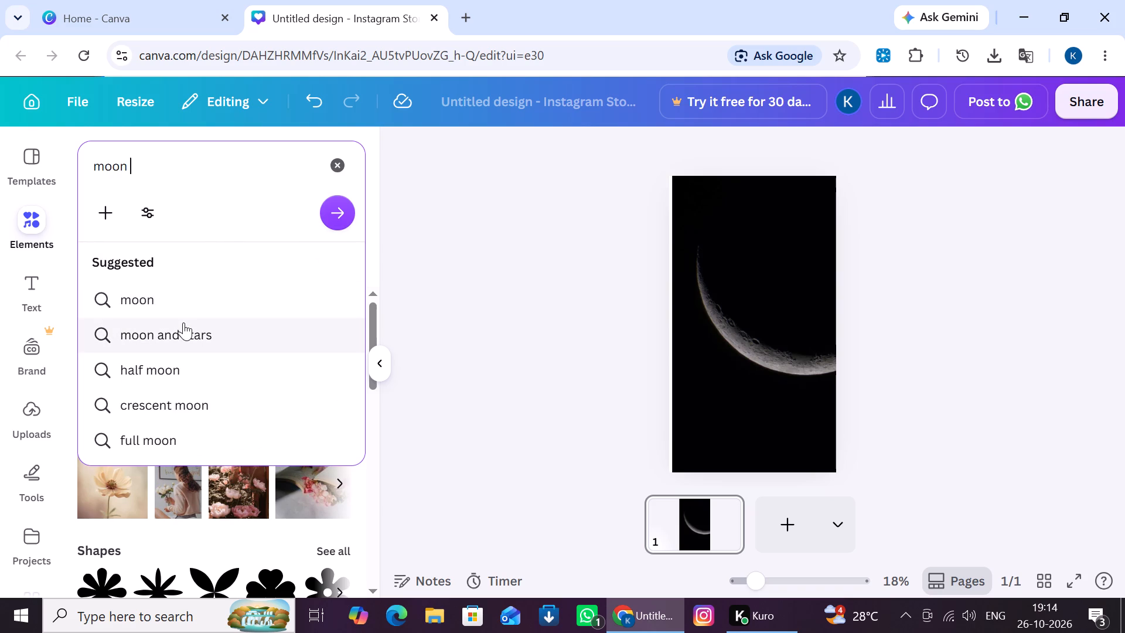
key("g")
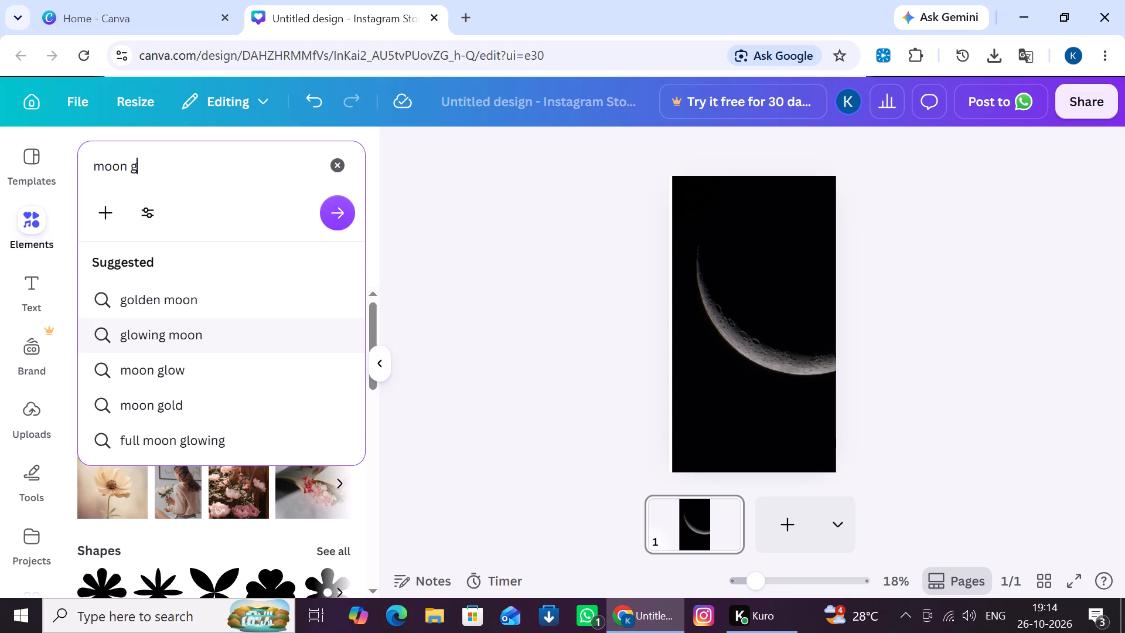
key("i")
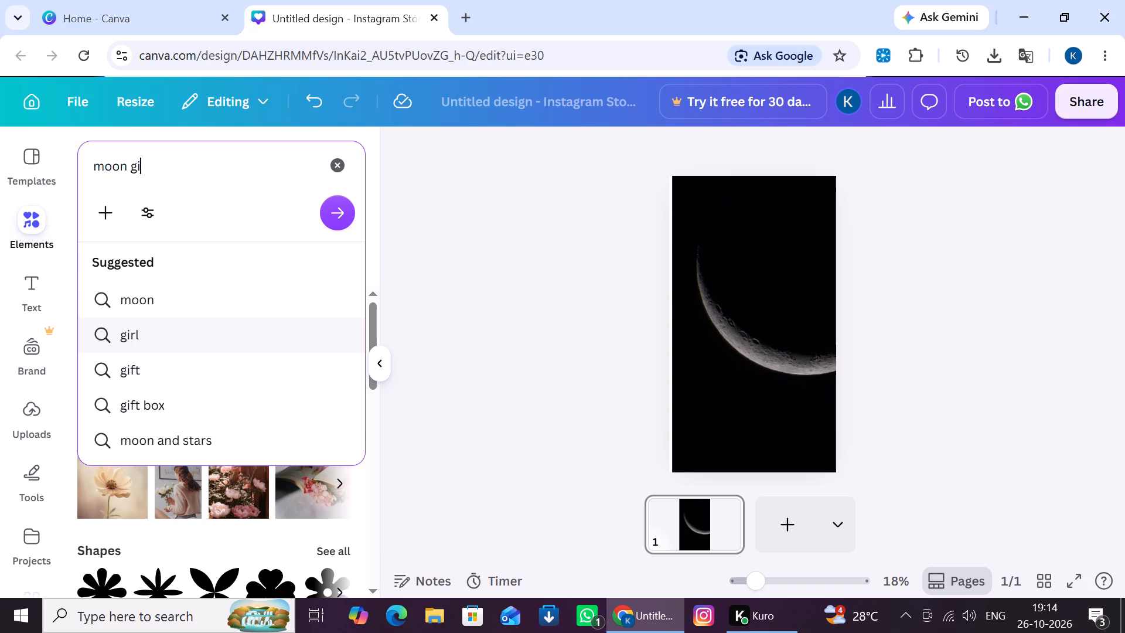
left_click(170, 336)
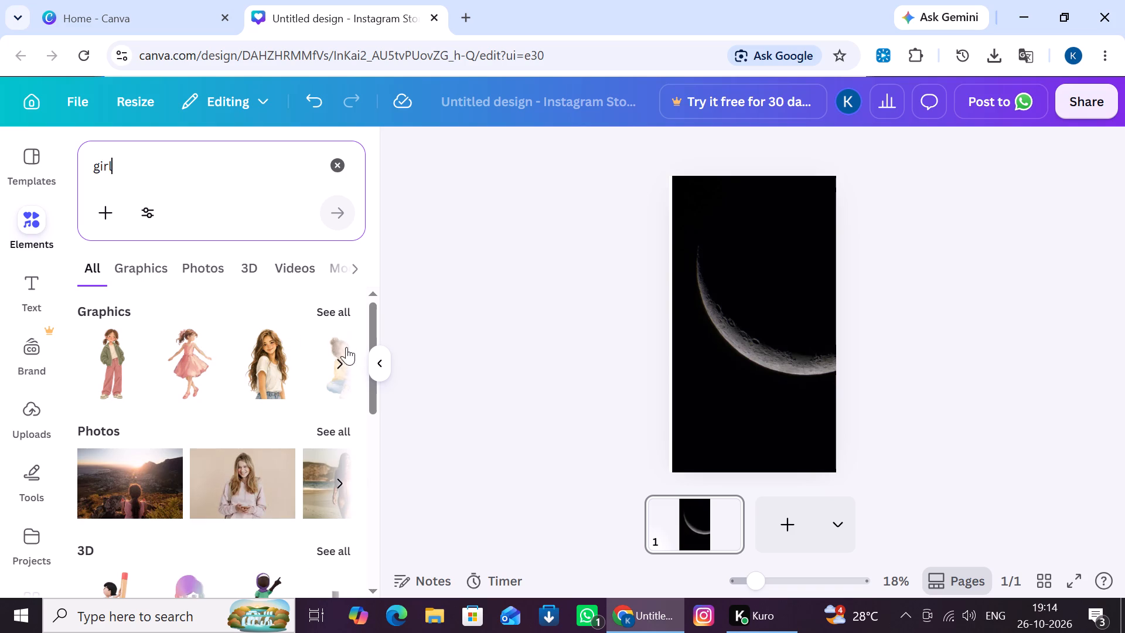
Try the seated girl in the yellow sweater in place of the moon background, detach her and move her off the page.
left_click(342, 363)
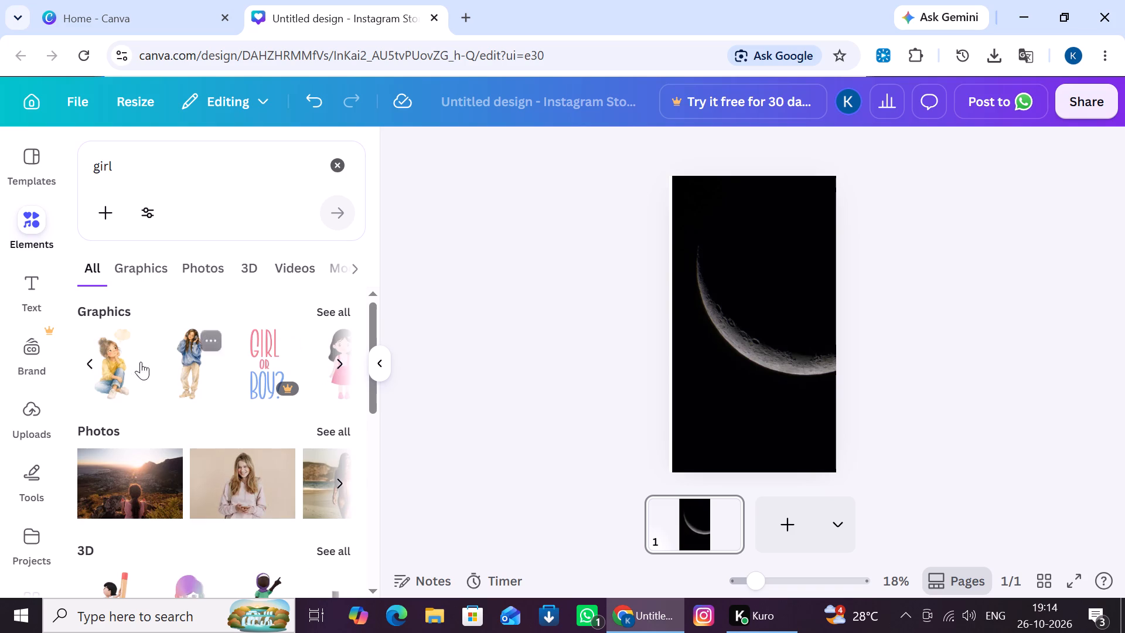
left_click_drag(118, 372, 752, 292)
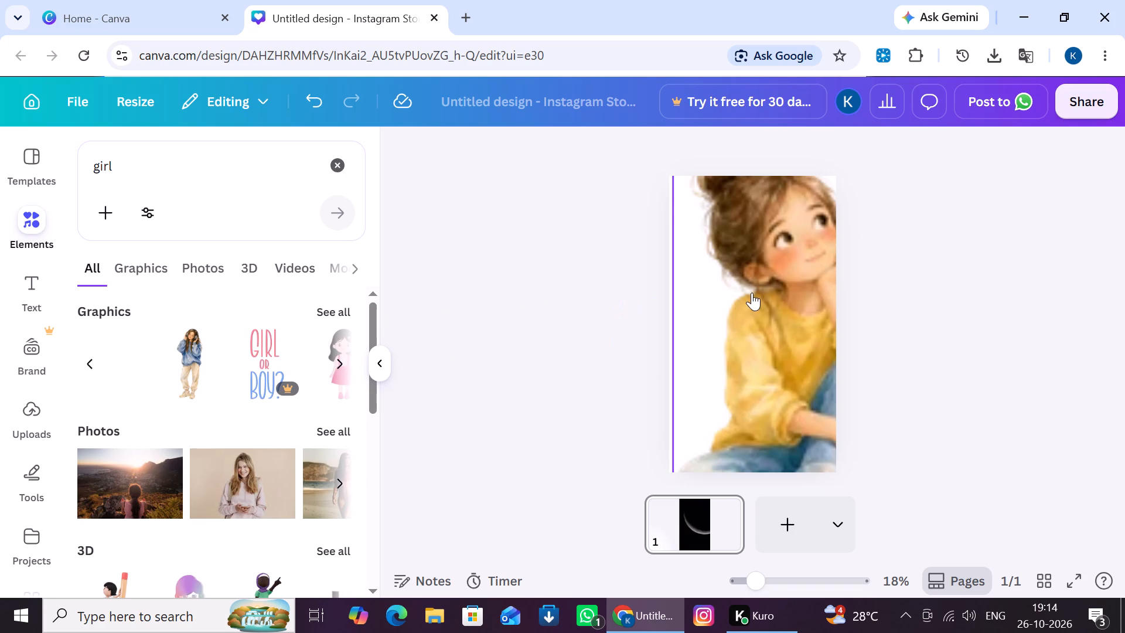
left_click_drag(752, 292, 634, 299)
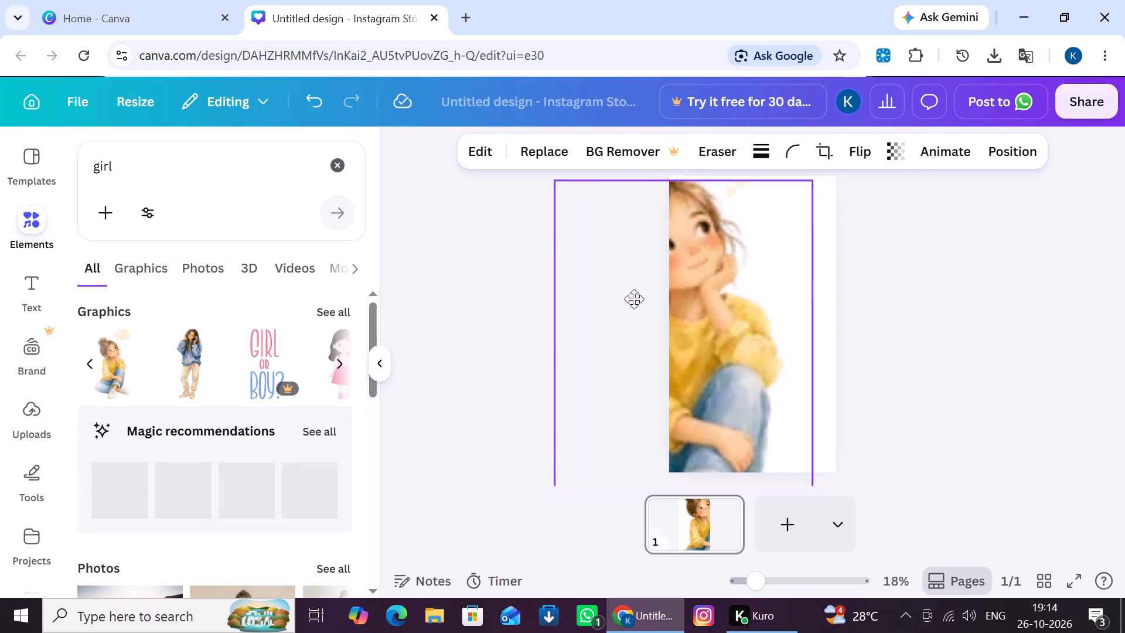
left_click_drag(634, 299, 578, 288)
left_click(654, 200)
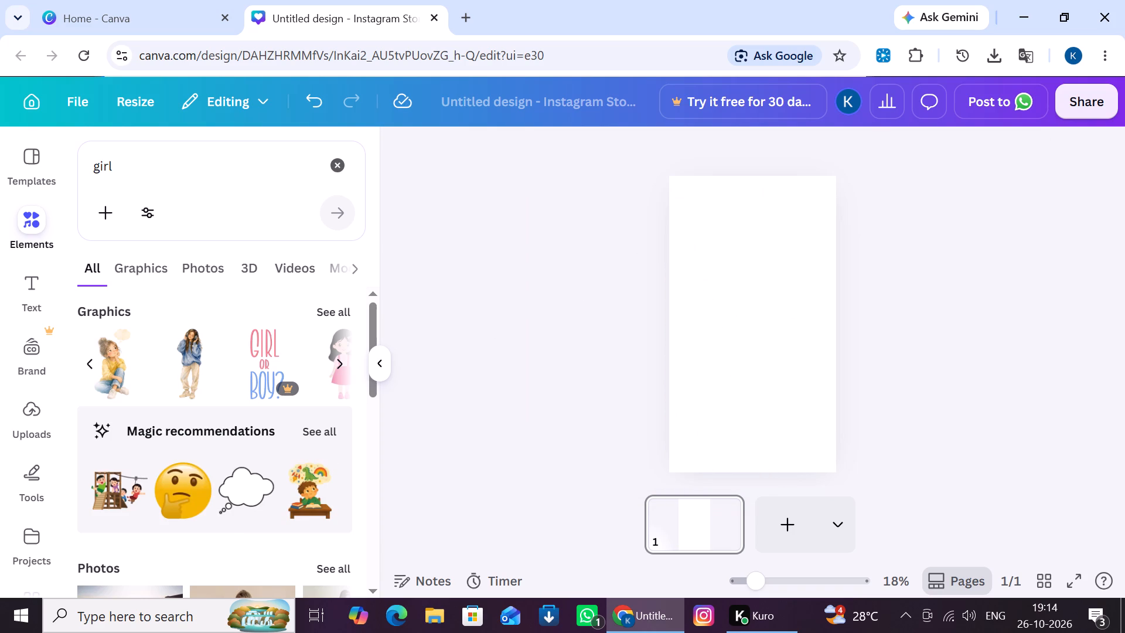
Clear the "girl" search and fill the blank page with the recently used crescent moon photo as background.
left_click_drag(127, 158, 94, 169)
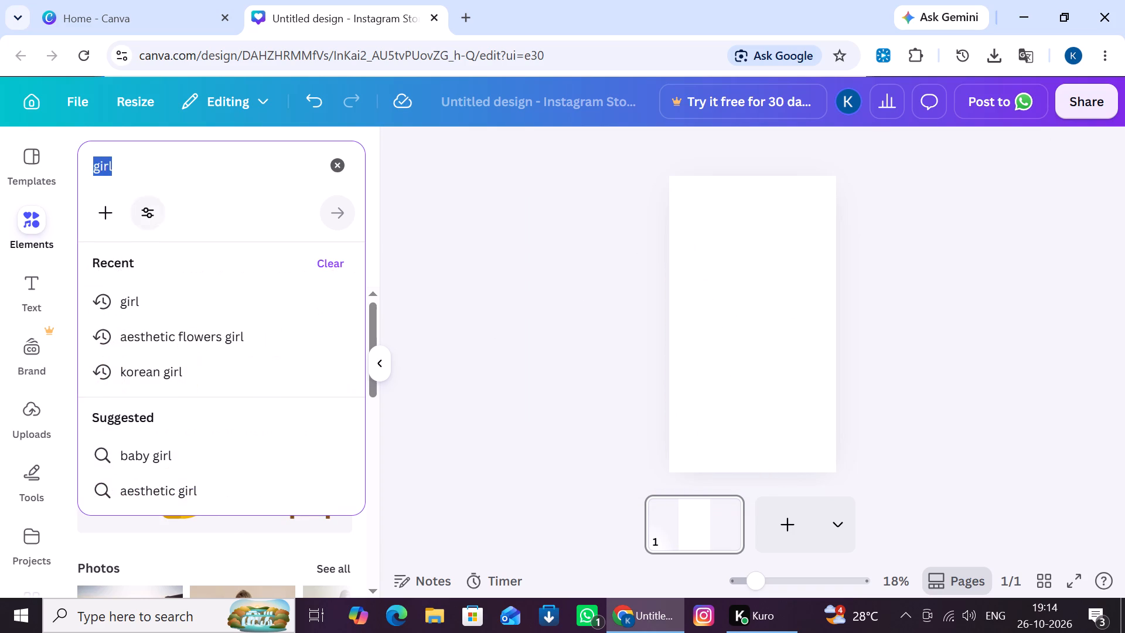
left_click(337, 162)
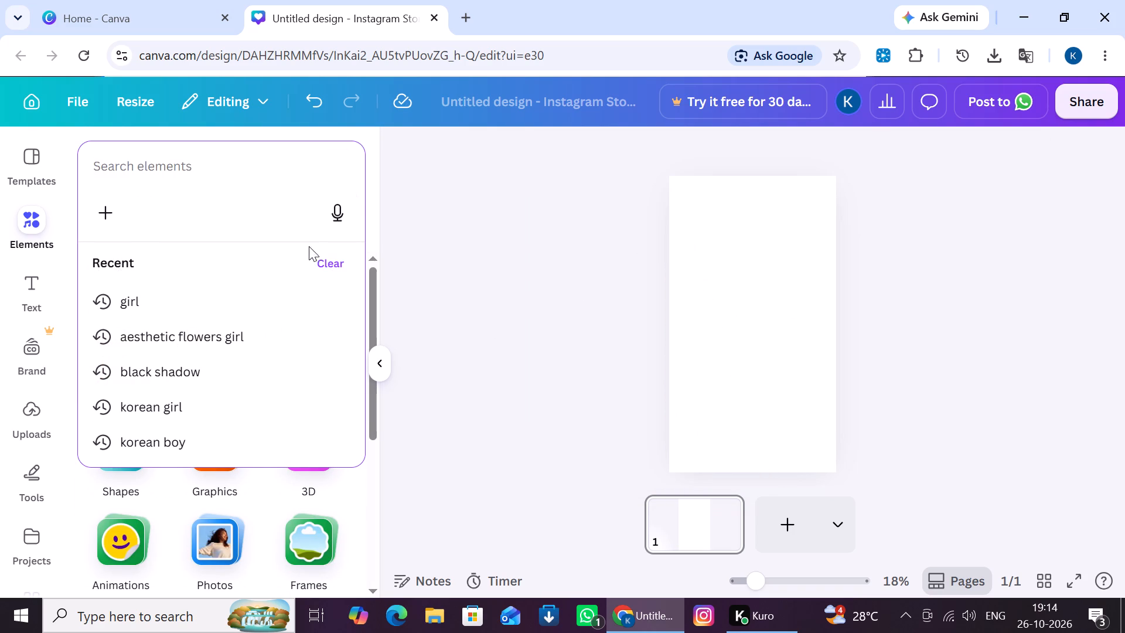
left_click(165, 196)
left_click_drag(185, 290, 233, 290)
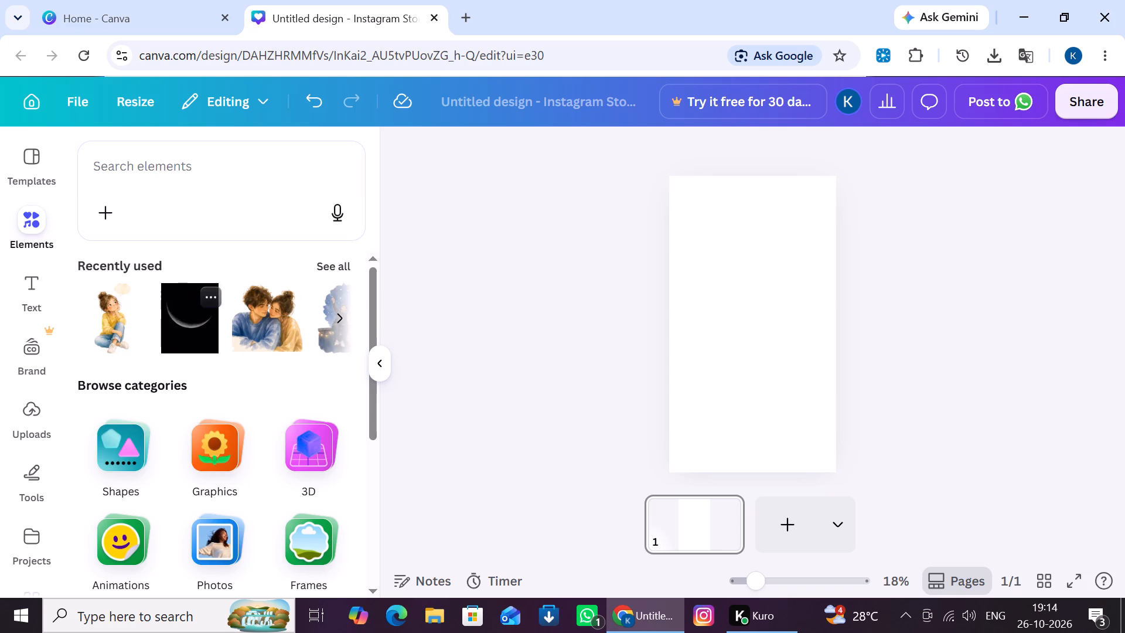
left_click_drag(233, 290, 686, 284)
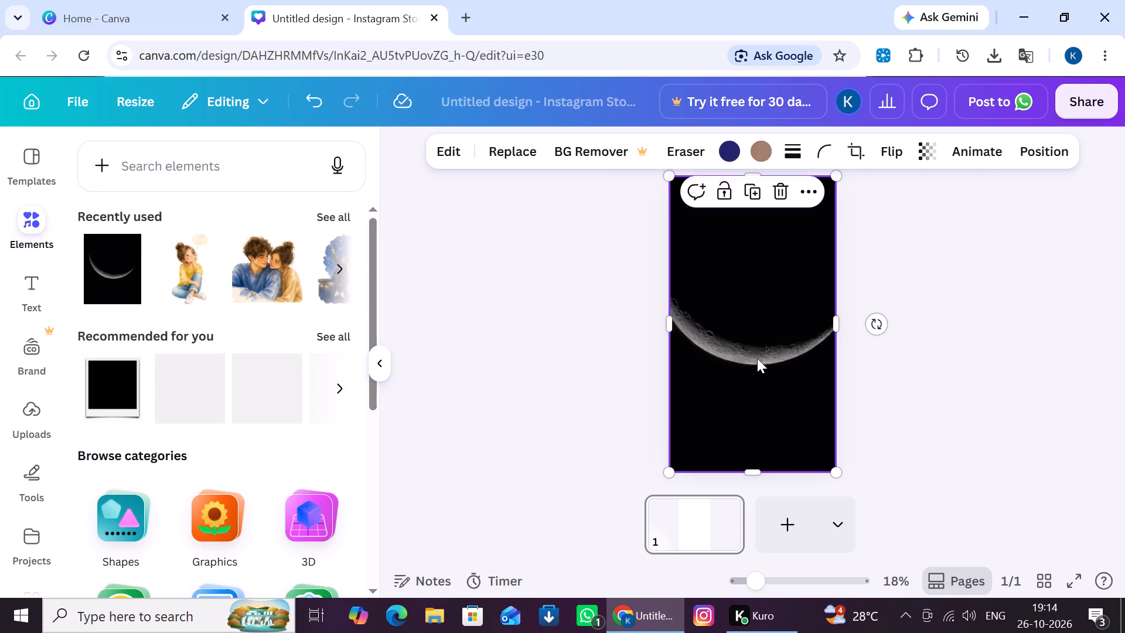
left_click(757, 358)
left_click(645, 358)
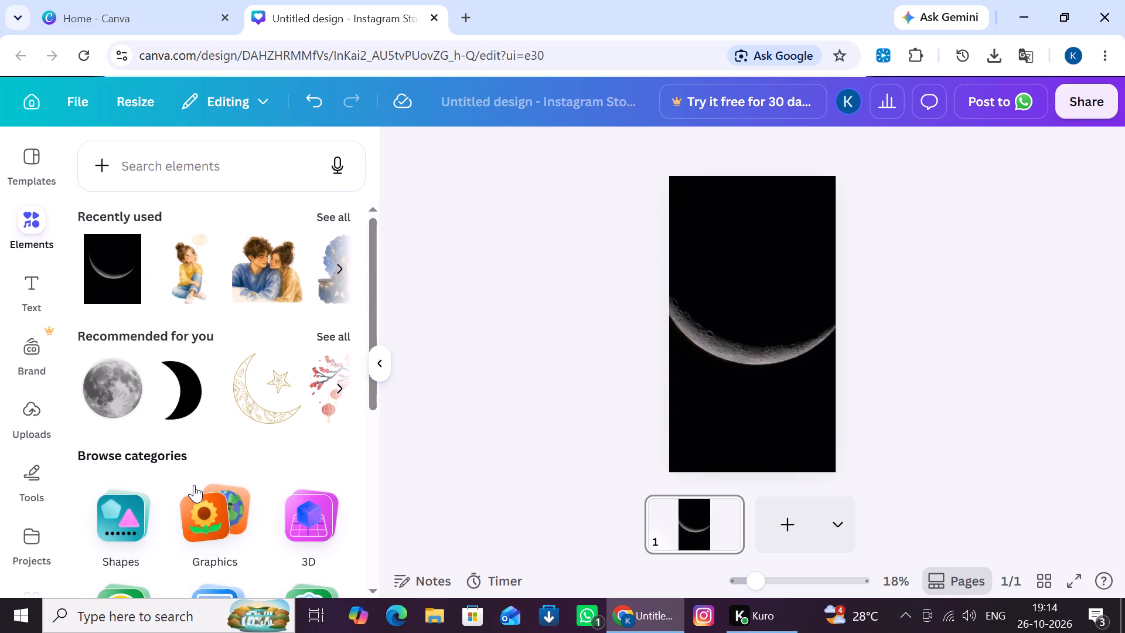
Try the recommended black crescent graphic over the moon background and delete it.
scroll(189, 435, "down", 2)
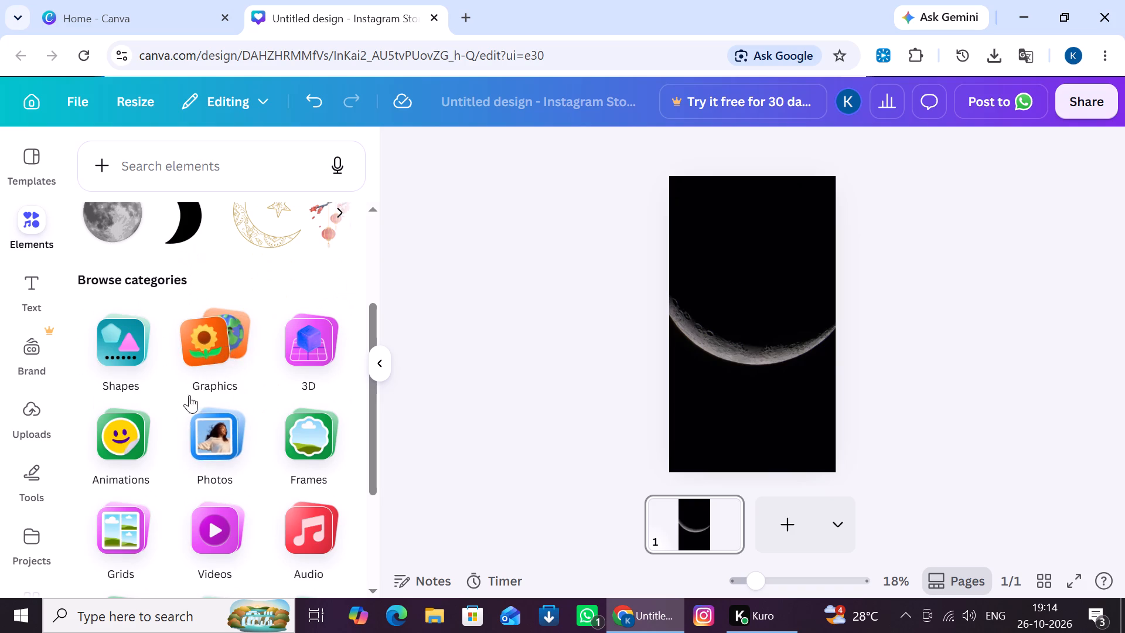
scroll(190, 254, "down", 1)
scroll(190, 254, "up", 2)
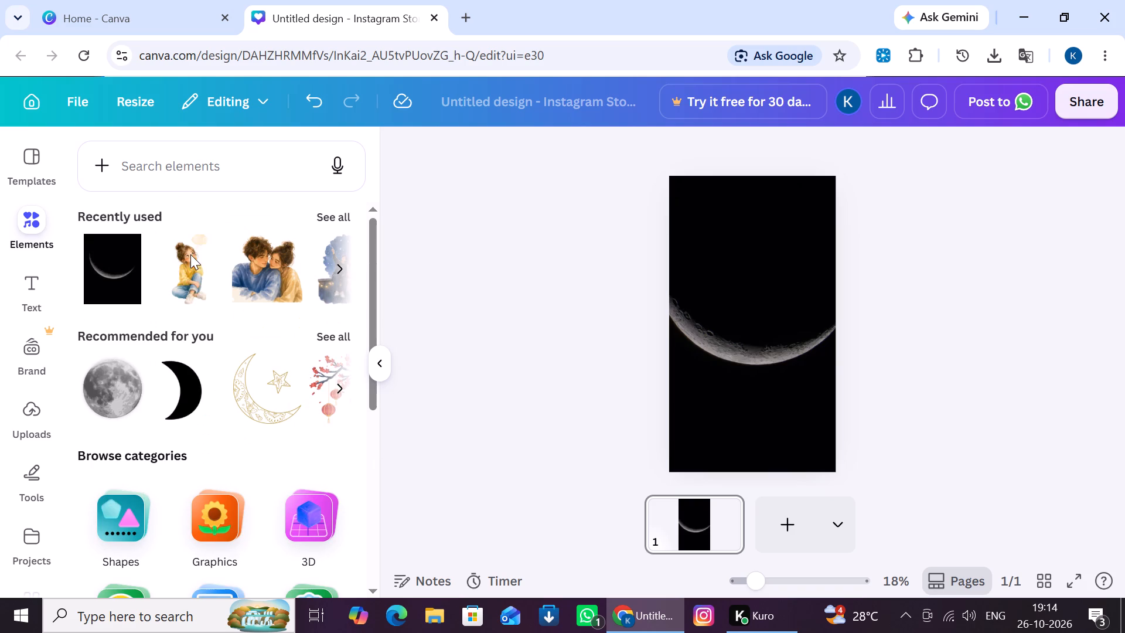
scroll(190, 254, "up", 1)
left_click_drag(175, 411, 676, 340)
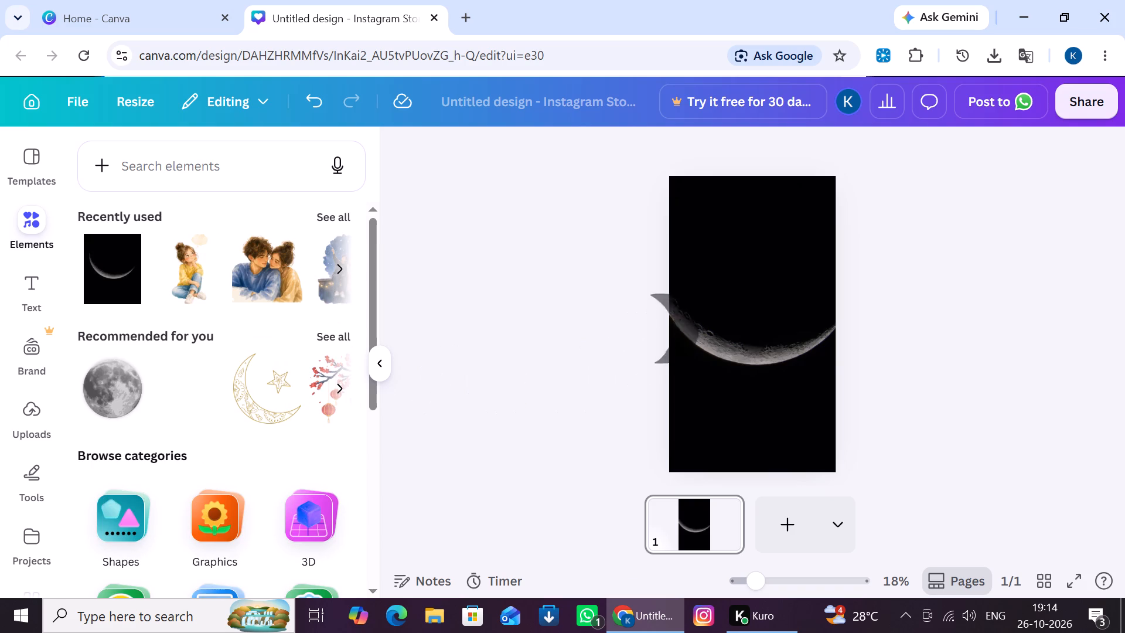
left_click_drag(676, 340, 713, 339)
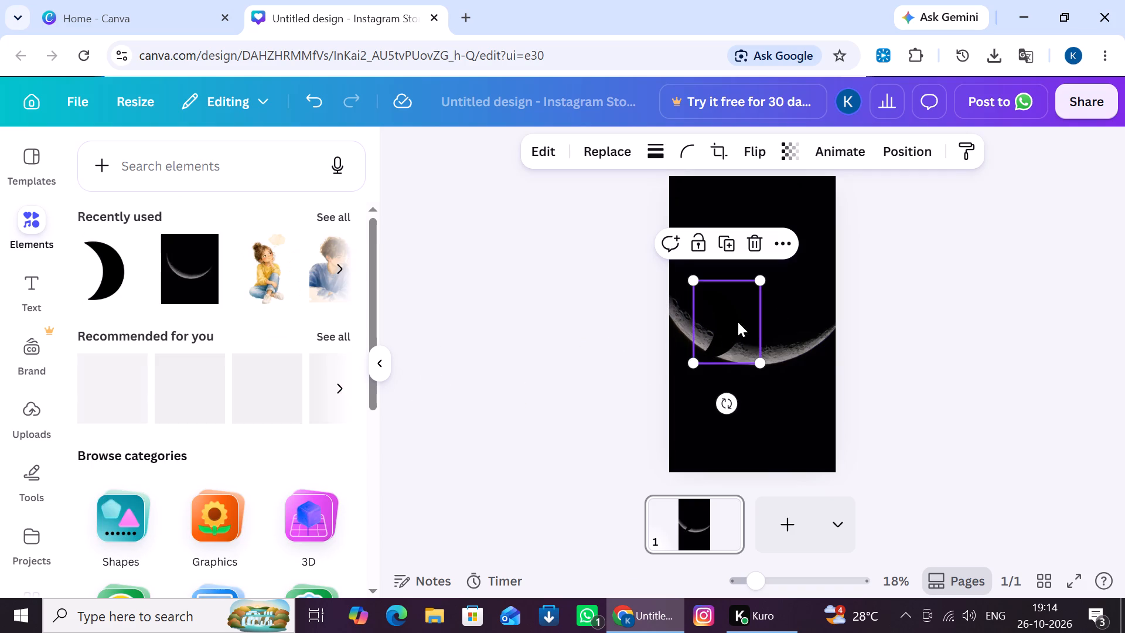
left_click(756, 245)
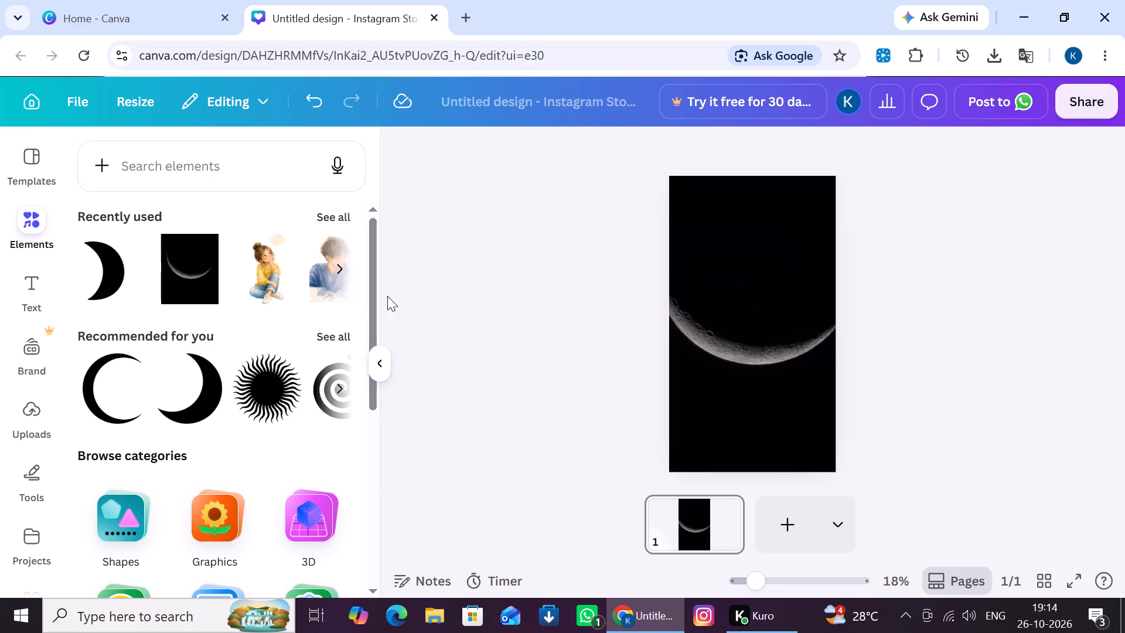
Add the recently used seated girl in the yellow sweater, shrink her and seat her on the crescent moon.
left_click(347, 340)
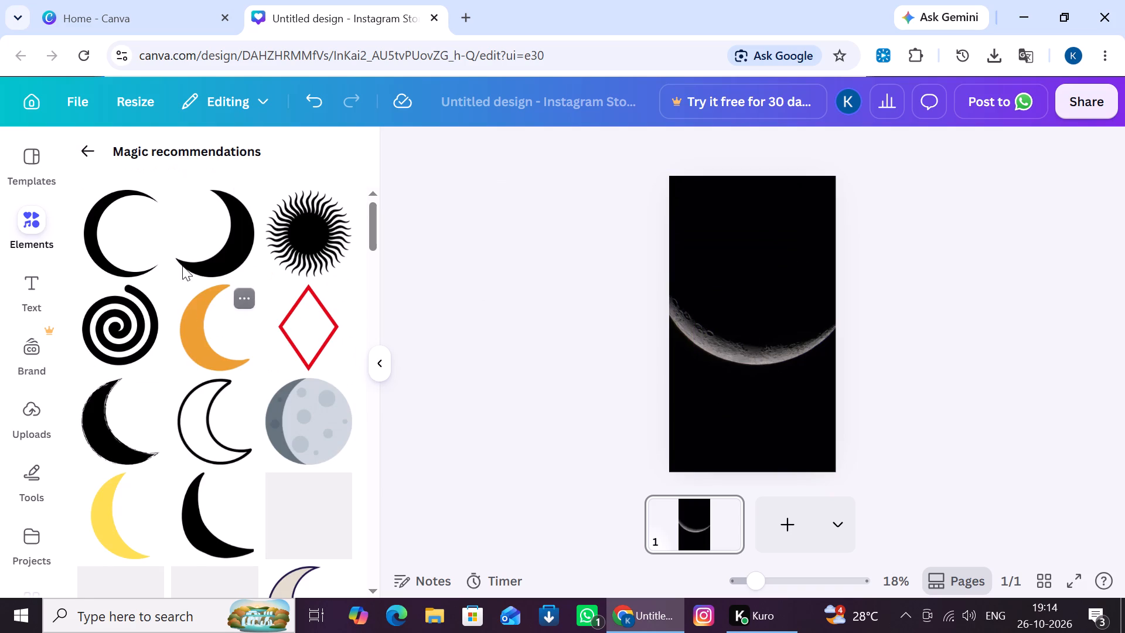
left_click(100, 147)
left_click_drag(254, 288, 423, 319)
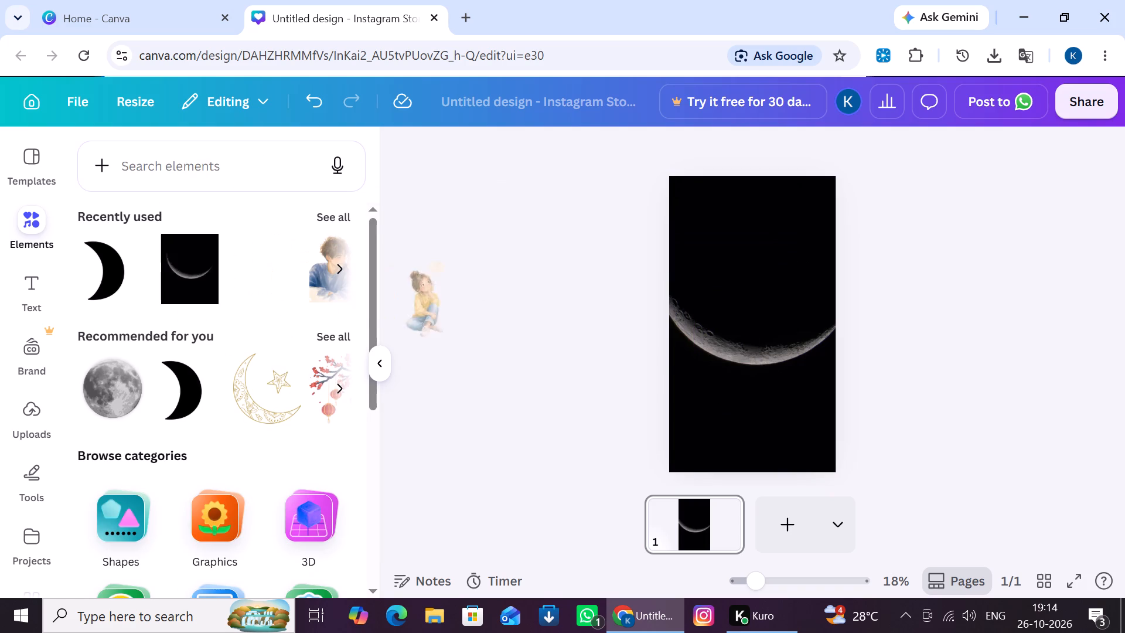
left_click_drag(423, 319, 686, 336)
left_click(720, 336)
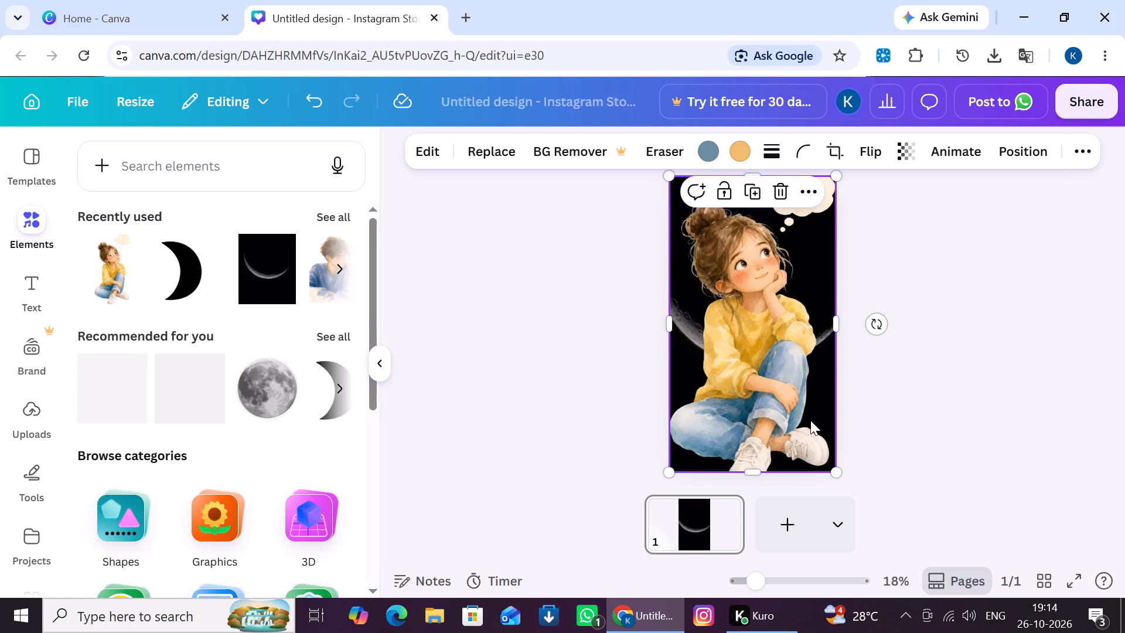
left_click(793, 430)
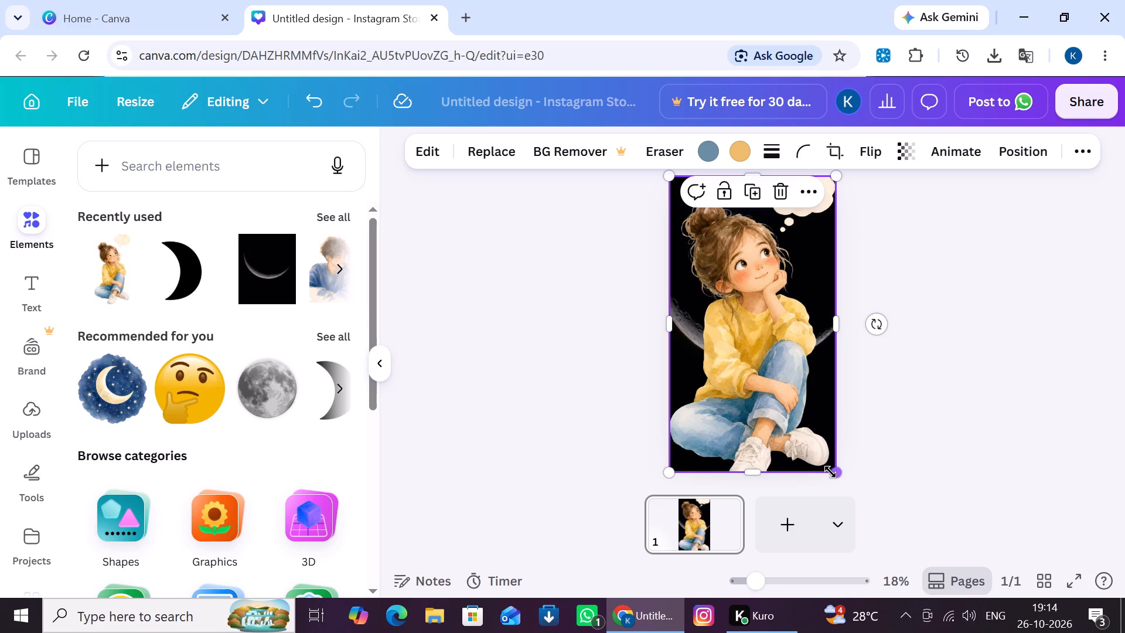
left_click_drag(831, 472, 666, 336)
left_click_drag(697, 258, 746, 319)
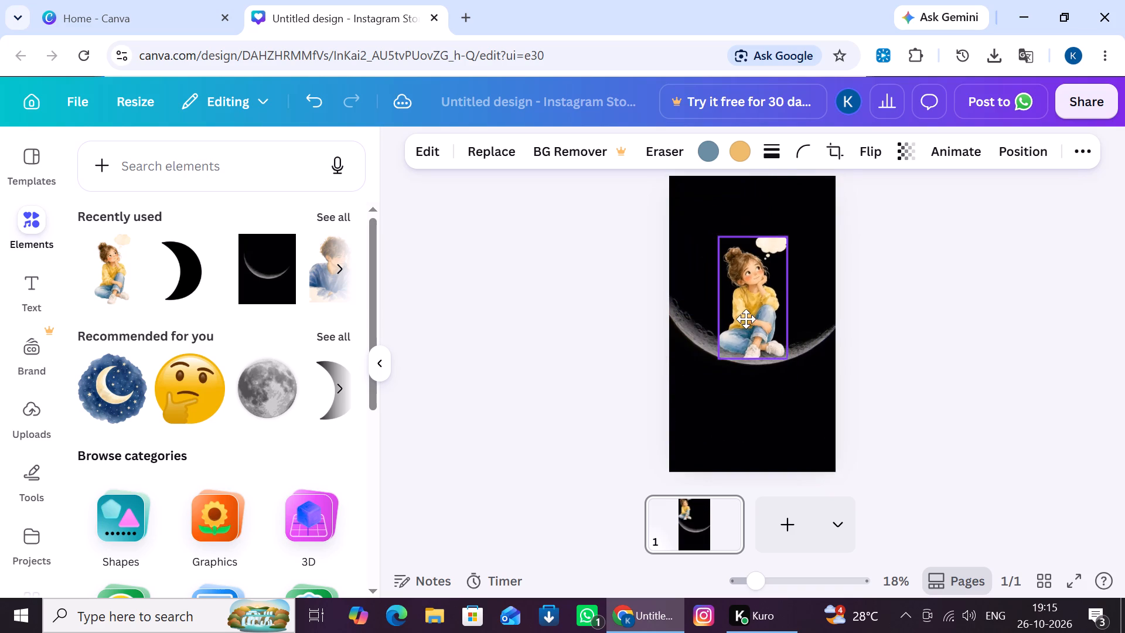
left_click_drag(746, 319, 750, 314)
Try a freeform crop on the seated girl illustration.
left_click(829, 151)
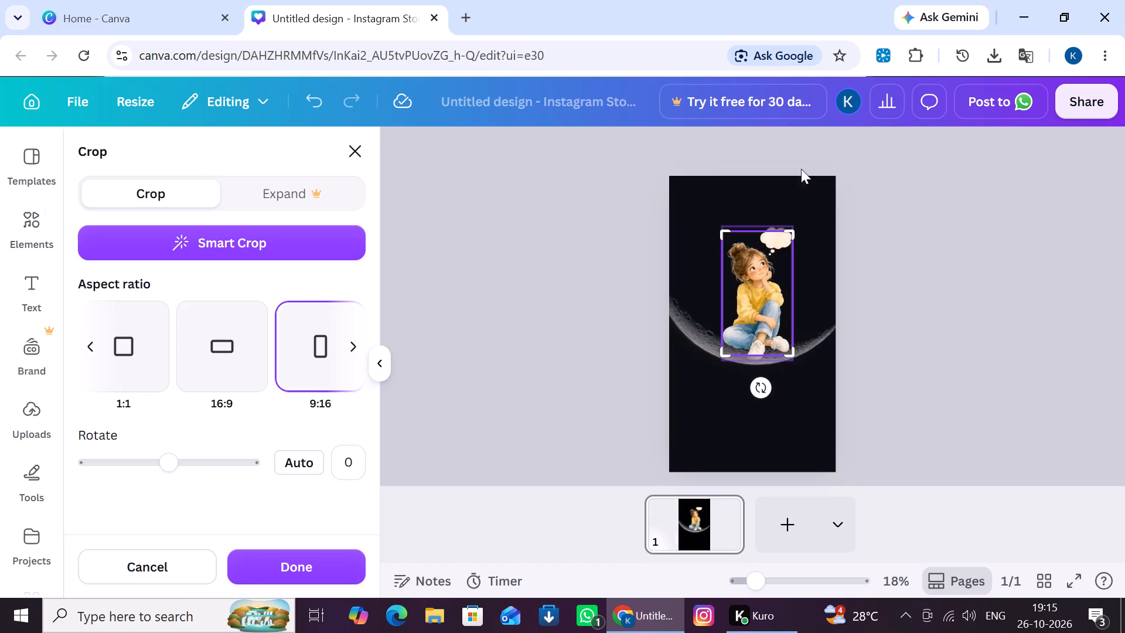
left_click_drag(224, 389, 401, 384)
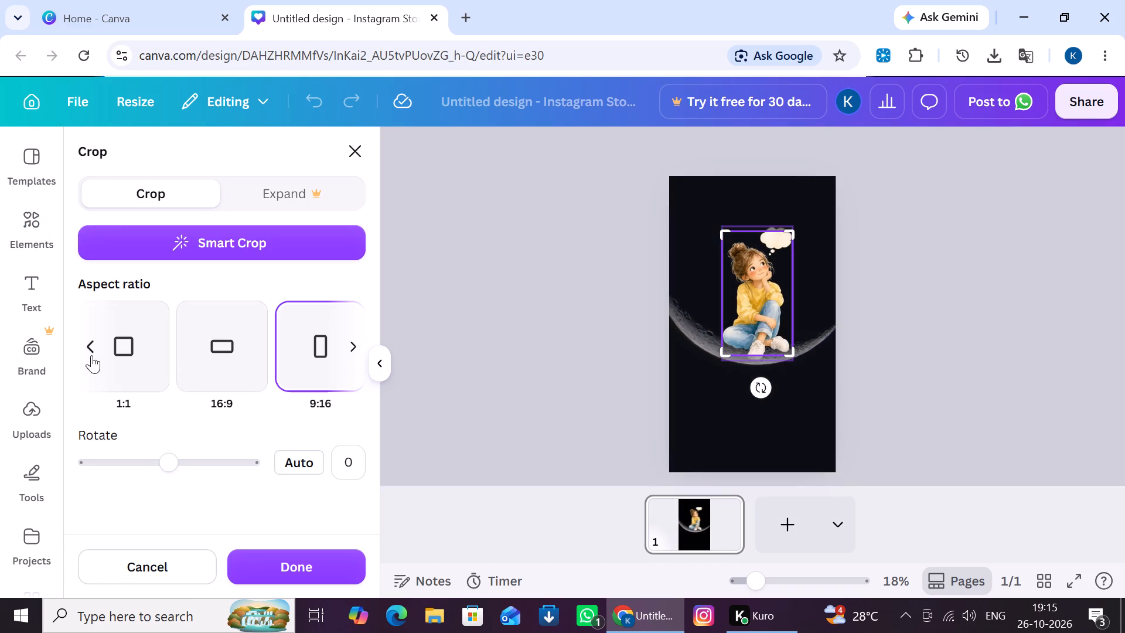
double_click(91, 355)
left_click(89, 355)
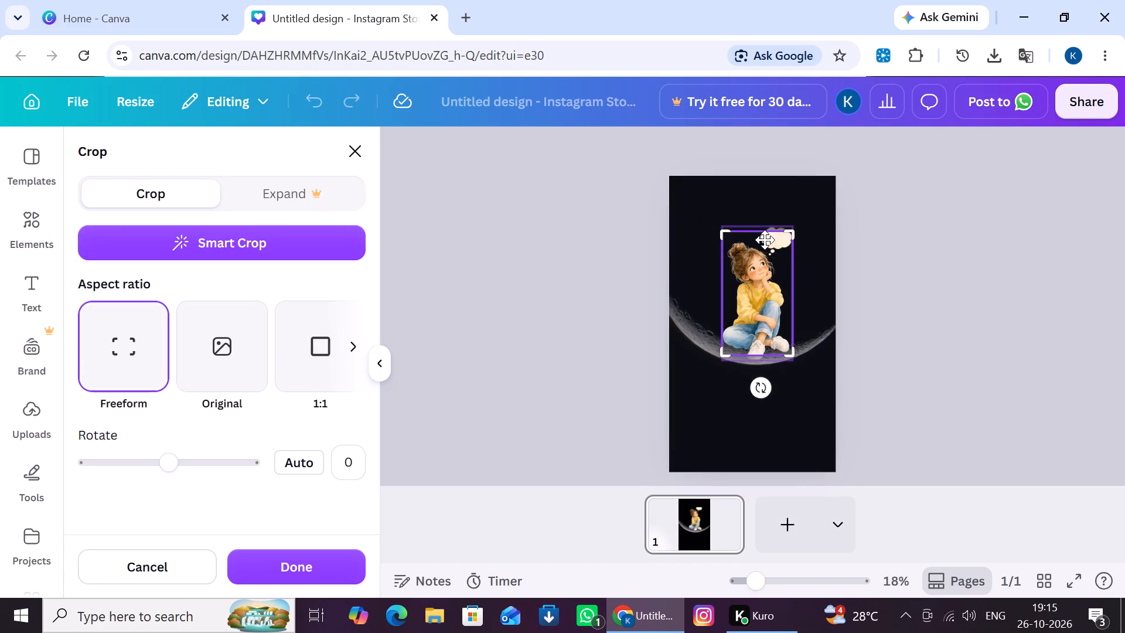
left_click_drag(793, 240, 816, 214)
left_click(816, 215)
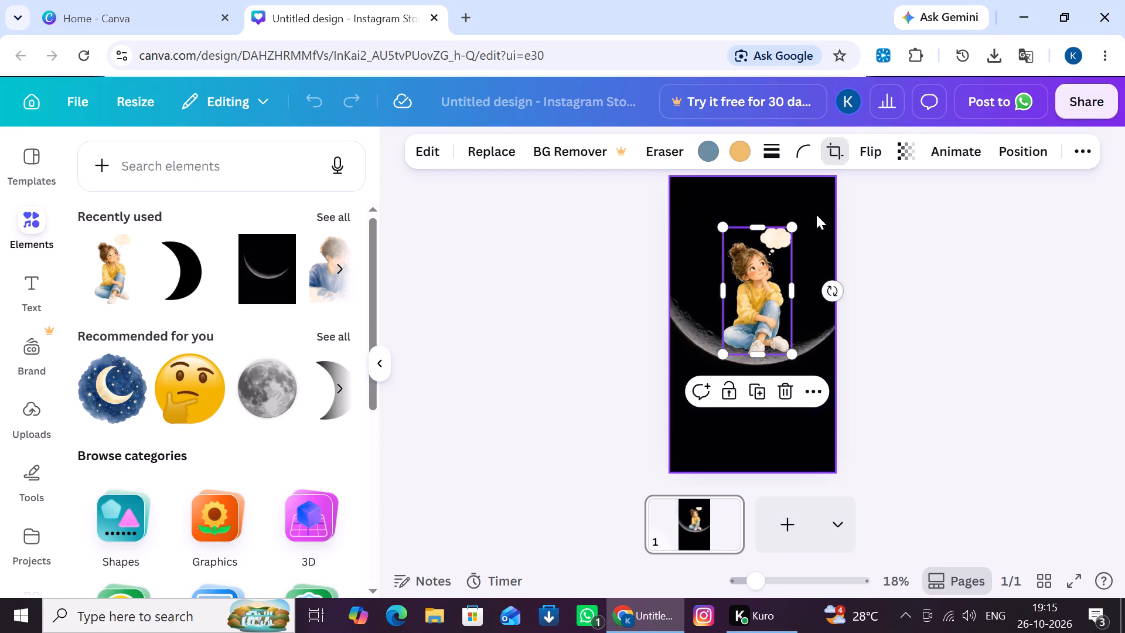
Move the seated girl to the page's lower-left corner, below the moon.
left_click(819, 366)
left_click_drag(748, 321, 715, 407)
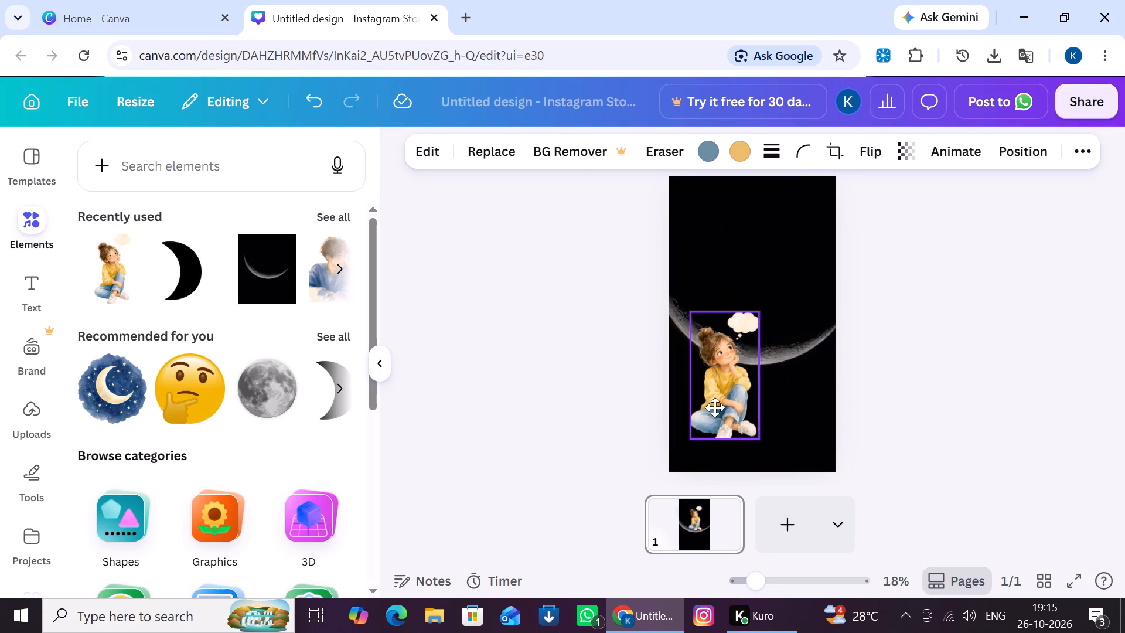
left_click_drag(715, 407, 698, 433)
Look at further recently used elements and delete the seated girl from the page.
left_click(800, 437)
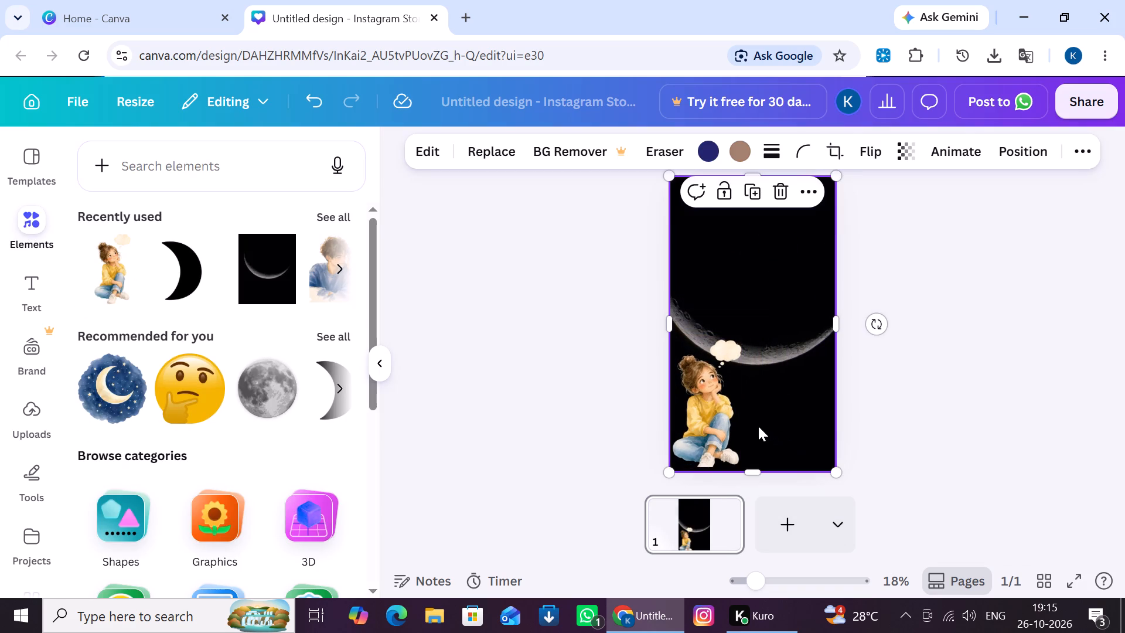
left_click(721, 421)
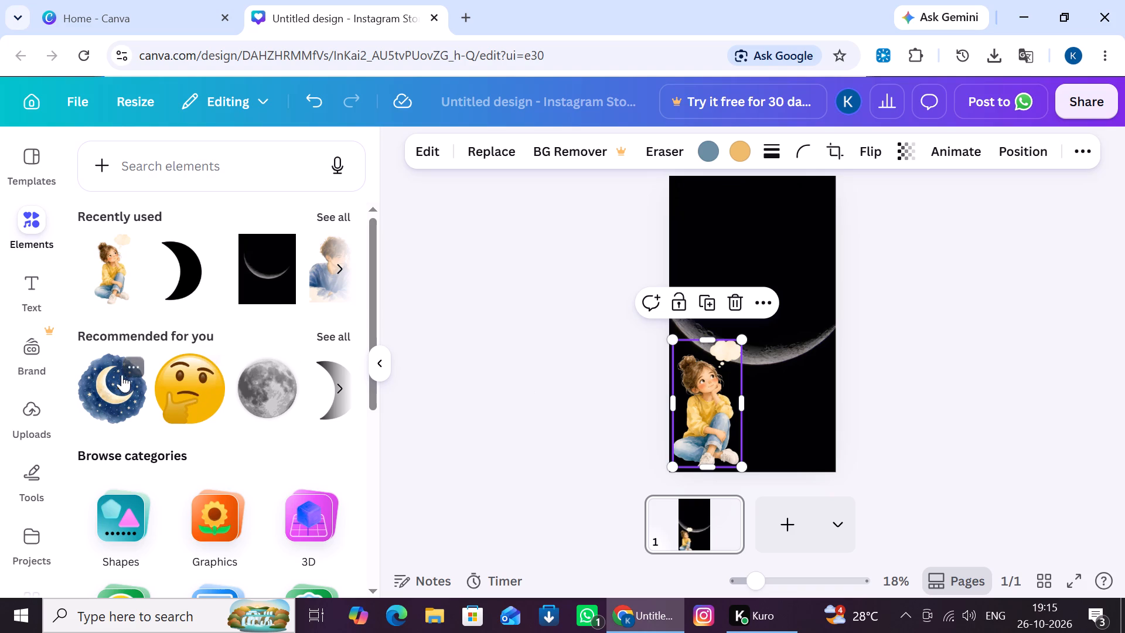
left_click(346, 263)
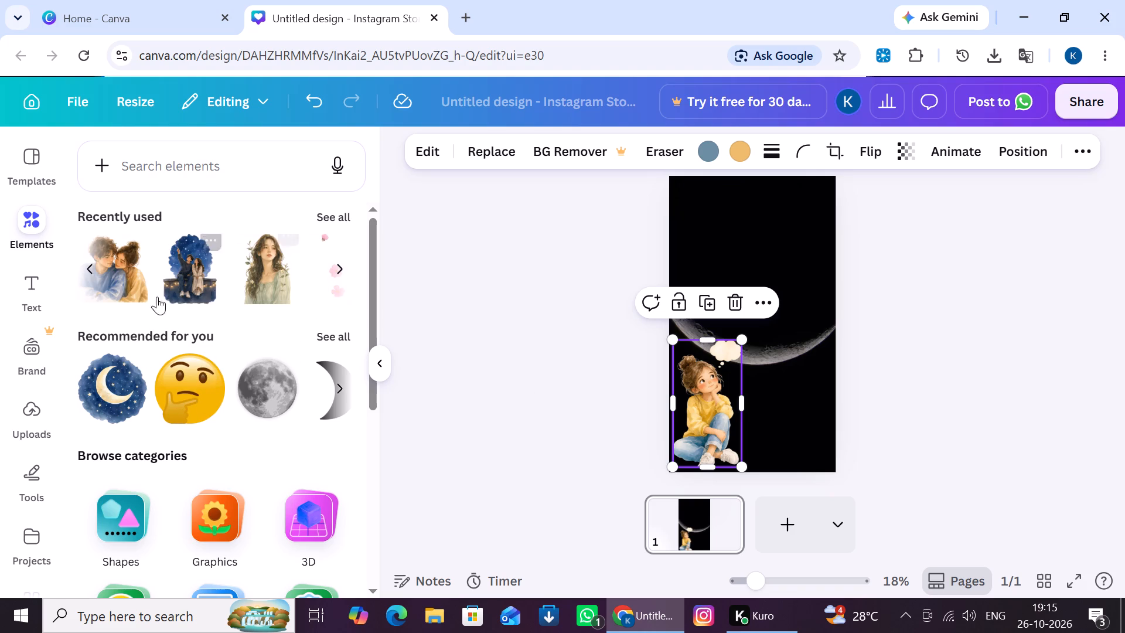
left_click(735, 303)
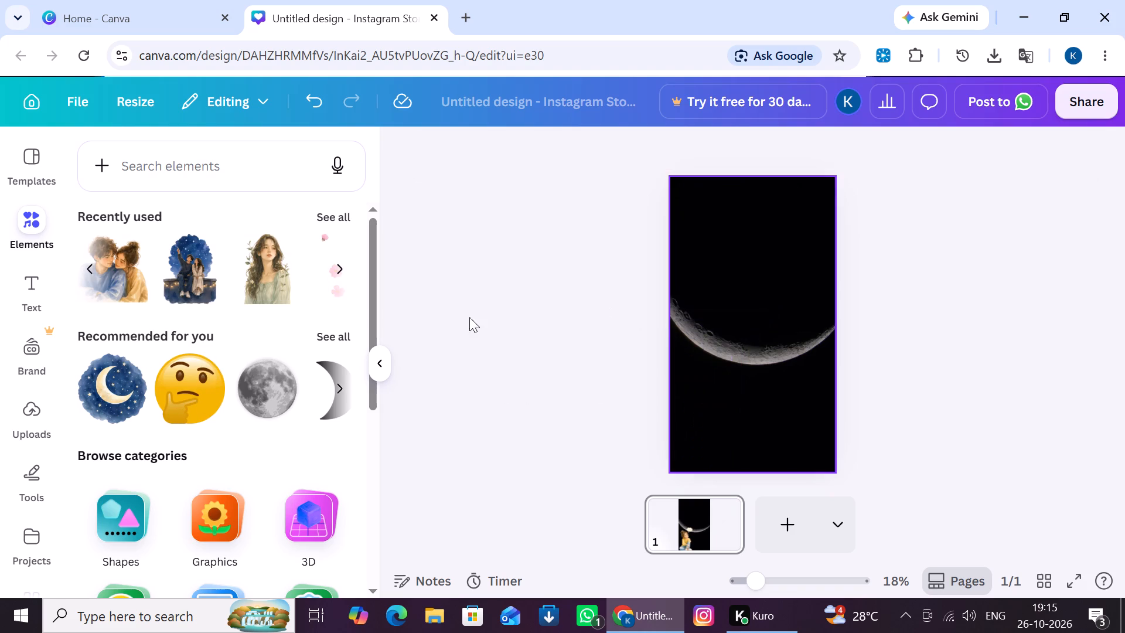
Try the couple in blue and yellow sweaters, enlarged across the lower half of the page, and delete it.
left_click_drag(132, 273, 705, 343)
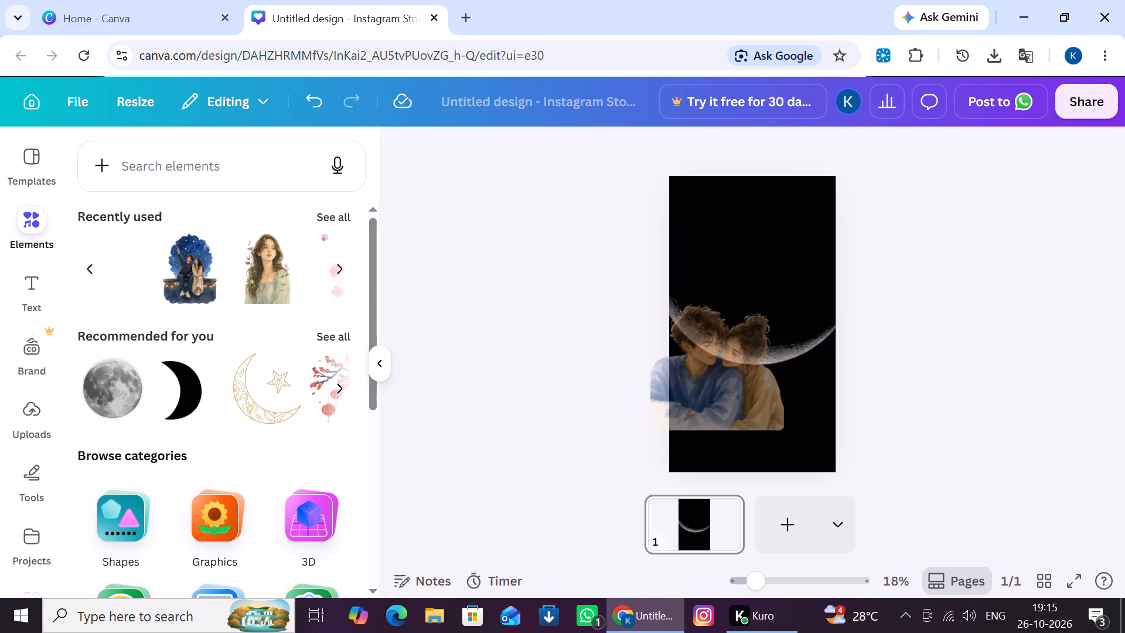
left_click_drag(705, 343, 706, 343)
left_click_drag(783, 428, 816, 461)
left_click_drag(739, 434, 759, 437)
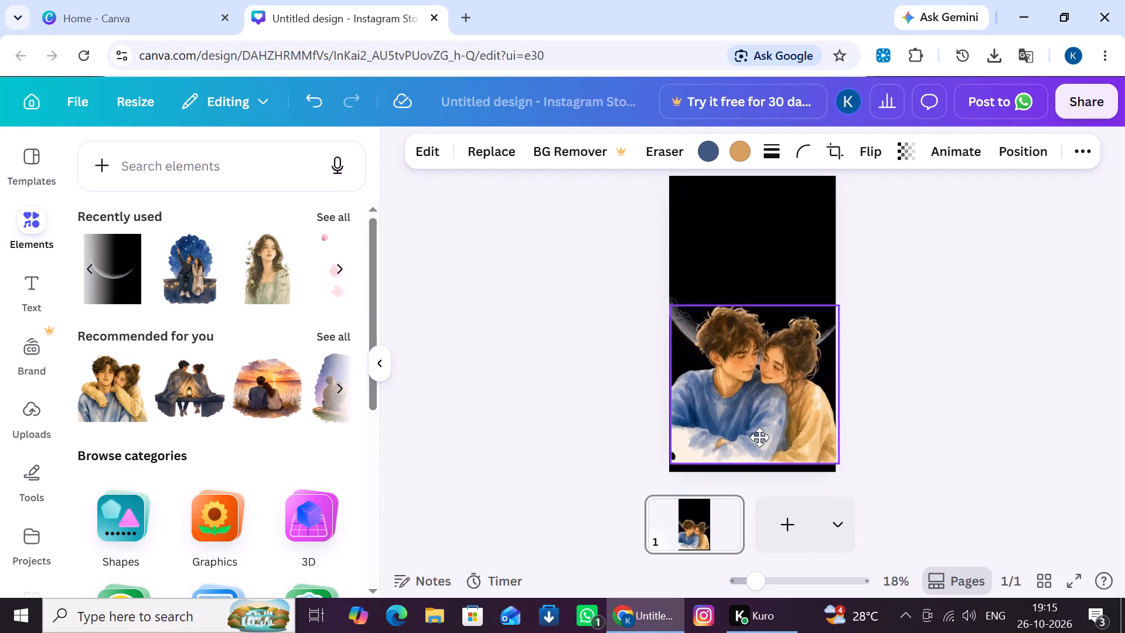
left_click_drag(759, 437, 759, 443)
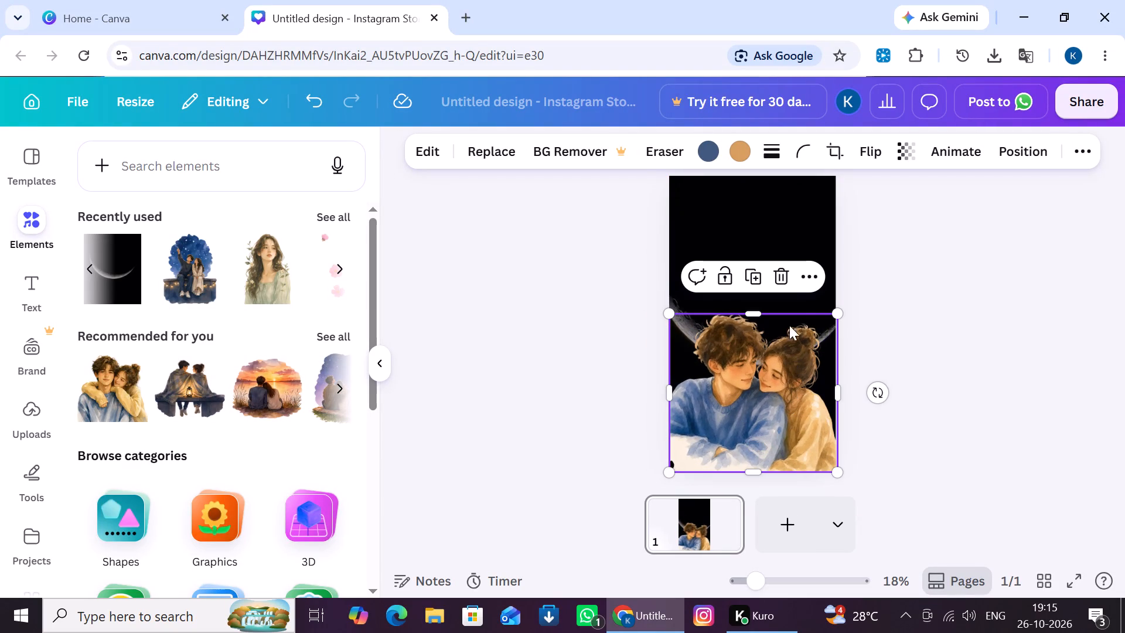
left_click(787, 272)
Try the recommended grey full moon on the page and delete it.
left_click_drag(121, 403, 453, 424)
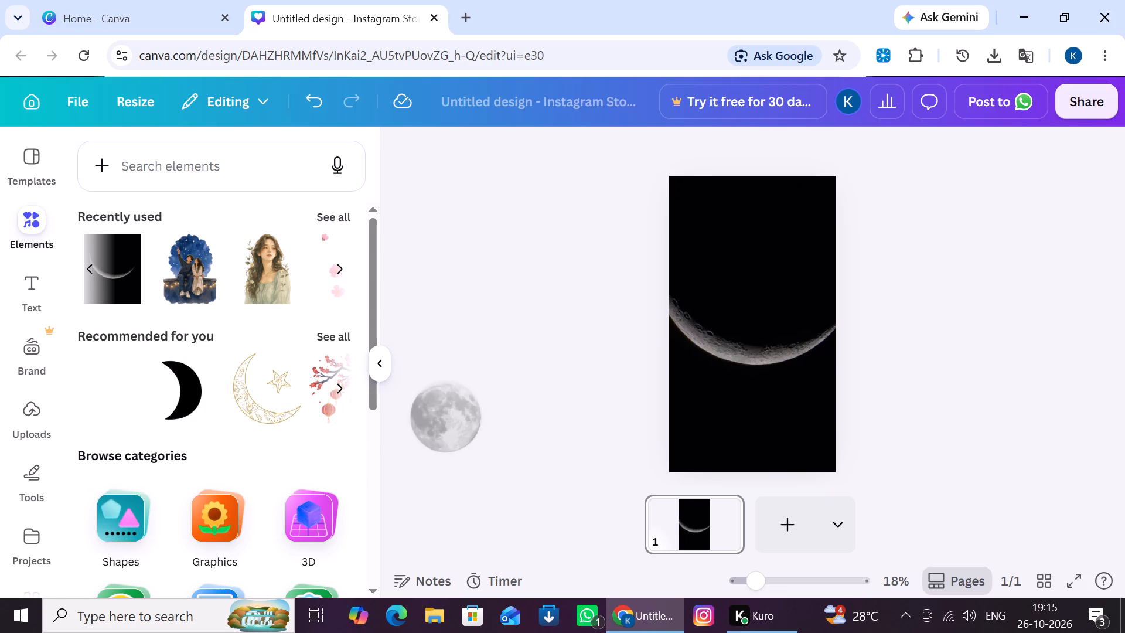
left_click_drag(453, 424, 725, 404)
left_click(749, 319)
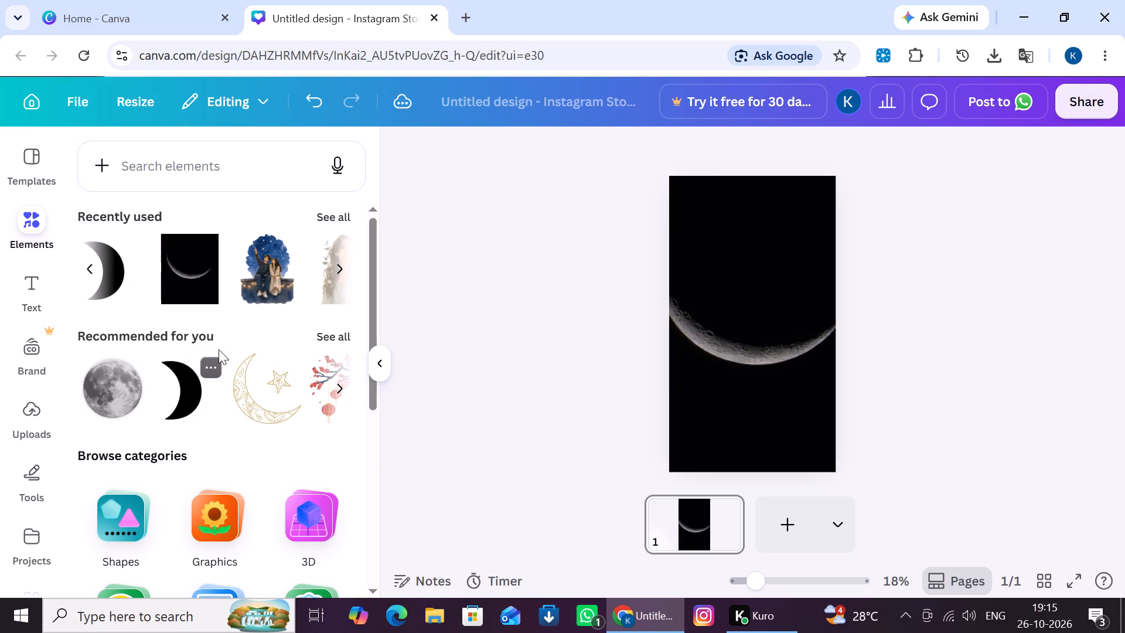
Add the recently used couple in blue and yellow sweaters, enlarge it to page width and align it with the page's bottom edge.
left_click(336, 338)
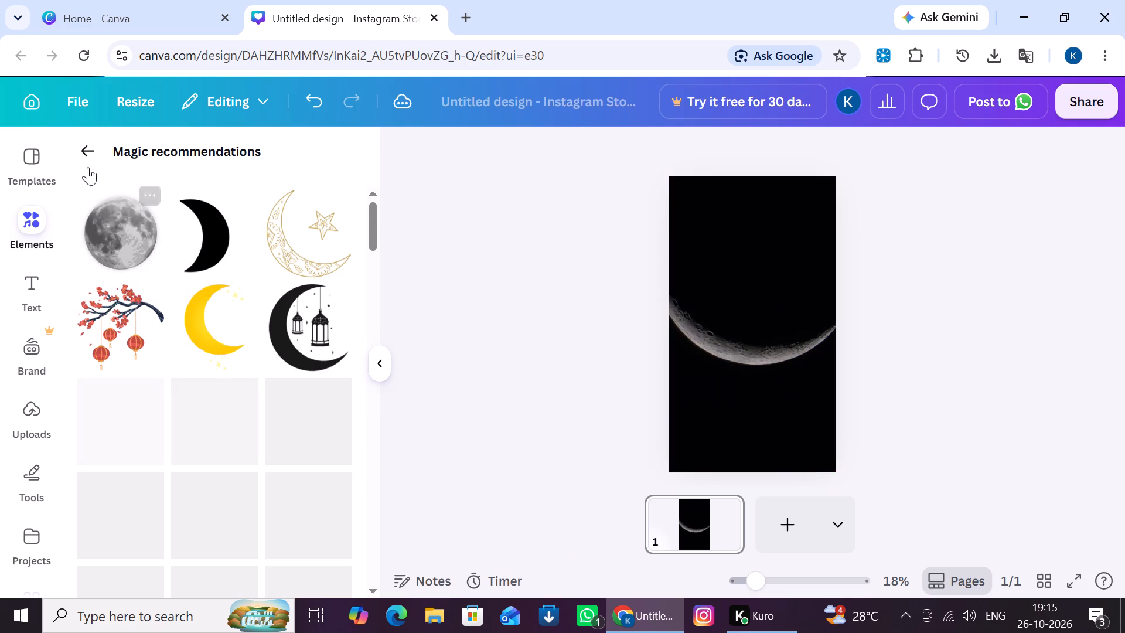
left_click(88, 157)
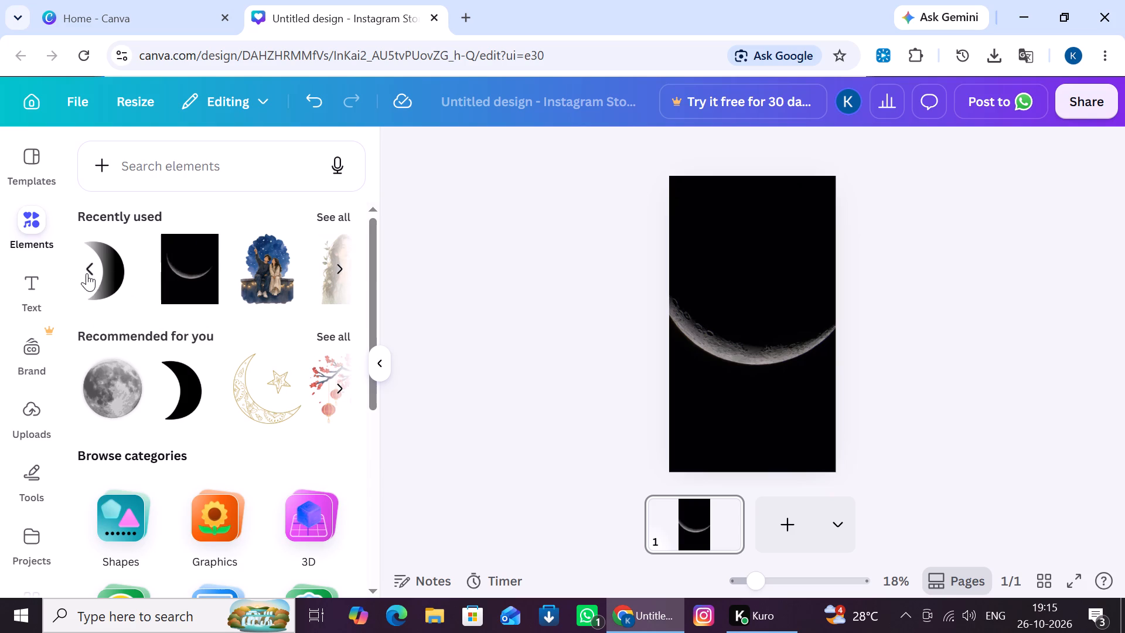
left_click(87, 273)
left_click_drag(166, 278, 696, 338)
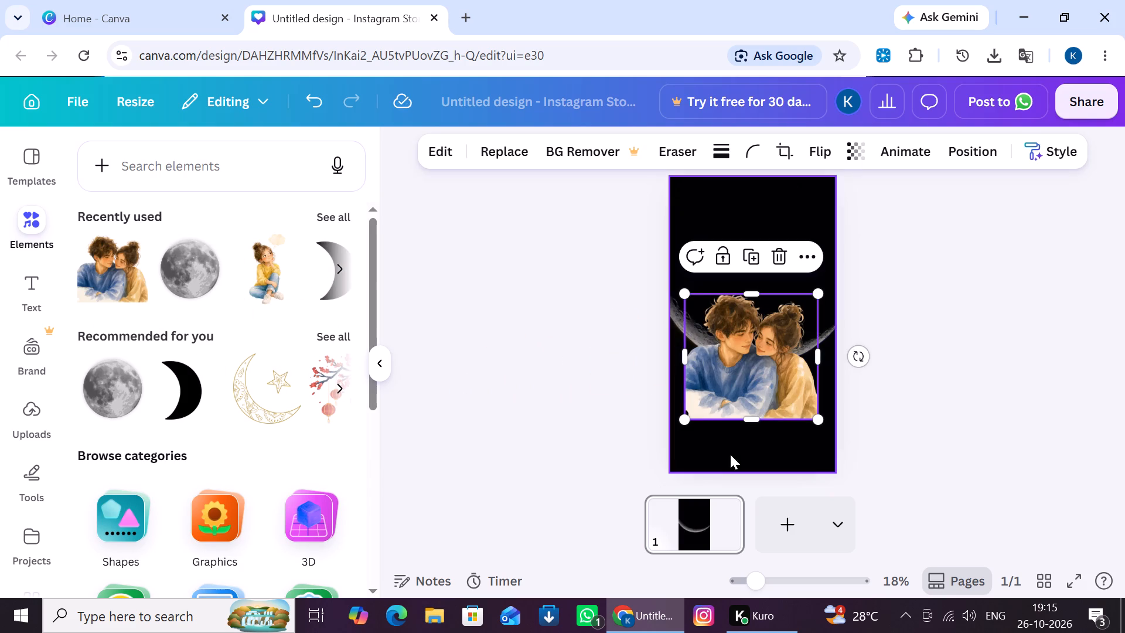
left_click(752, 390)
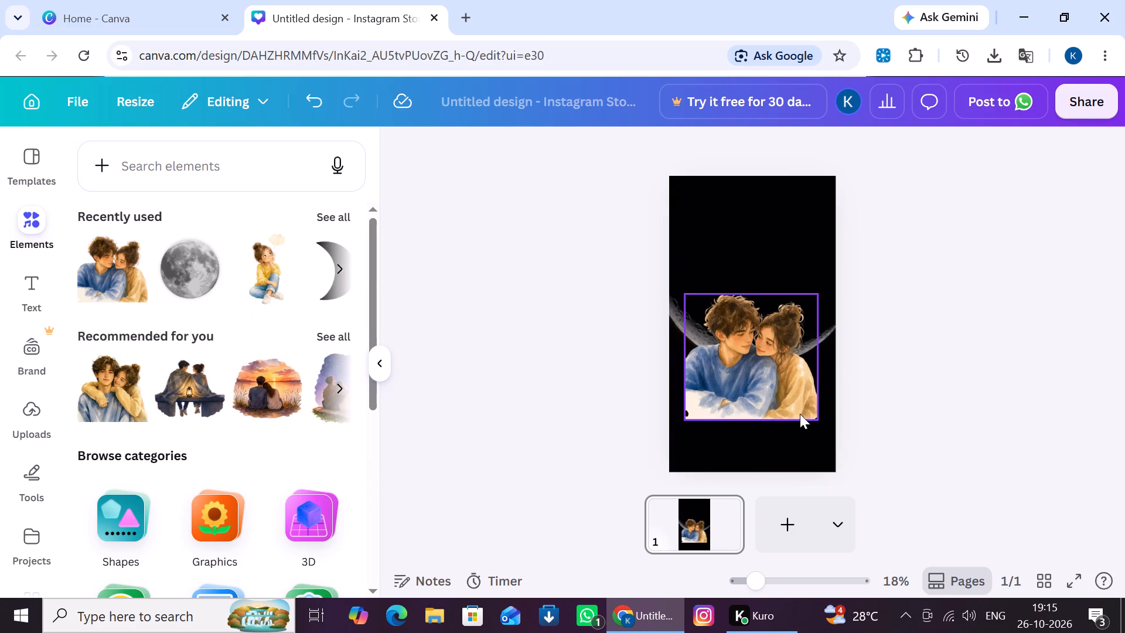
left_click(800, 414)
left_click_drag(814, 418, 829, 475)
left_click_drag(810, 421, 794, 434)
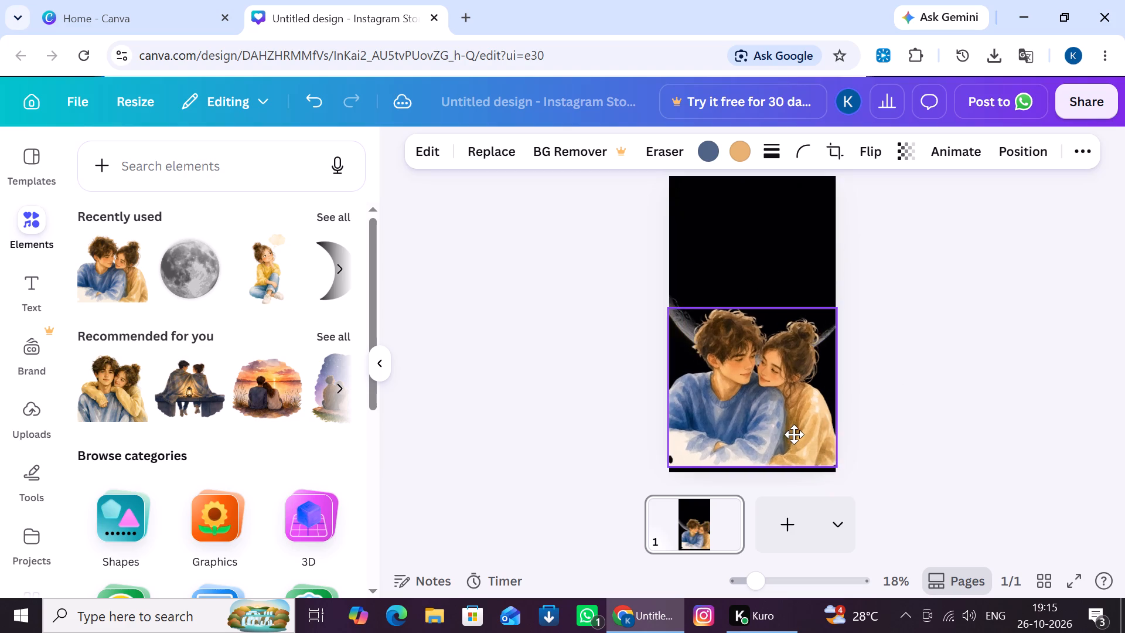
left_click_drag(794, 434, 794, 443)
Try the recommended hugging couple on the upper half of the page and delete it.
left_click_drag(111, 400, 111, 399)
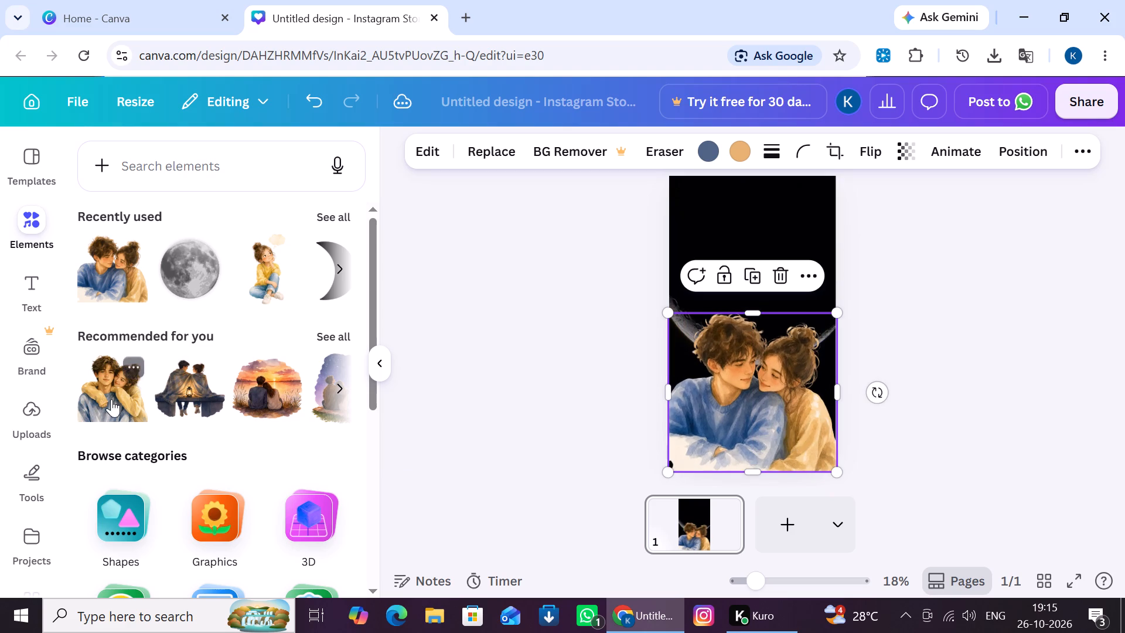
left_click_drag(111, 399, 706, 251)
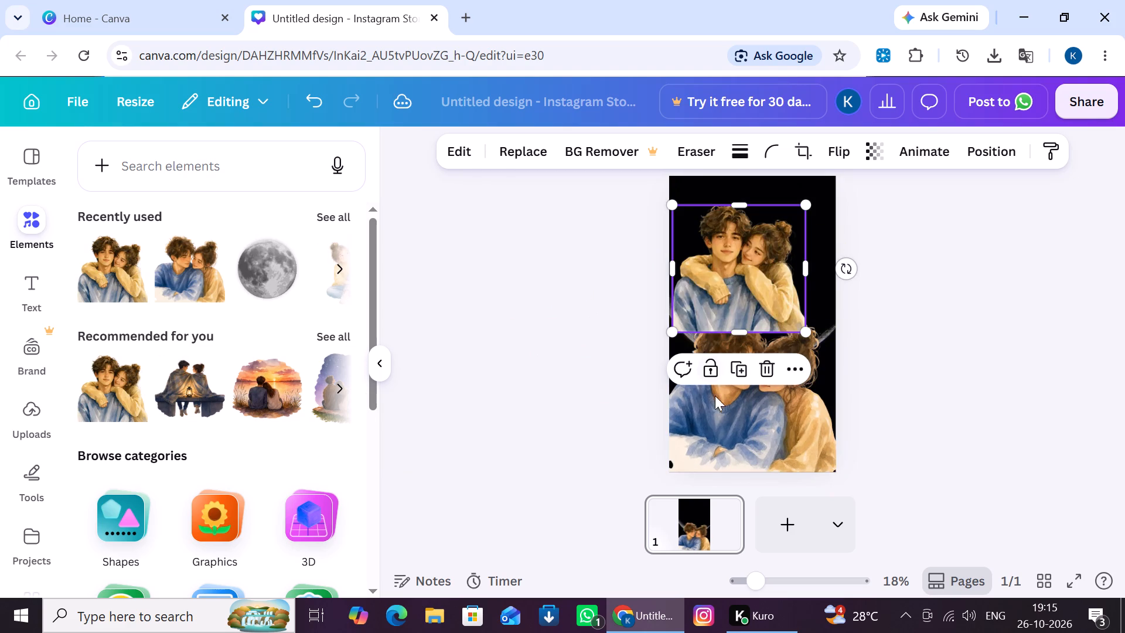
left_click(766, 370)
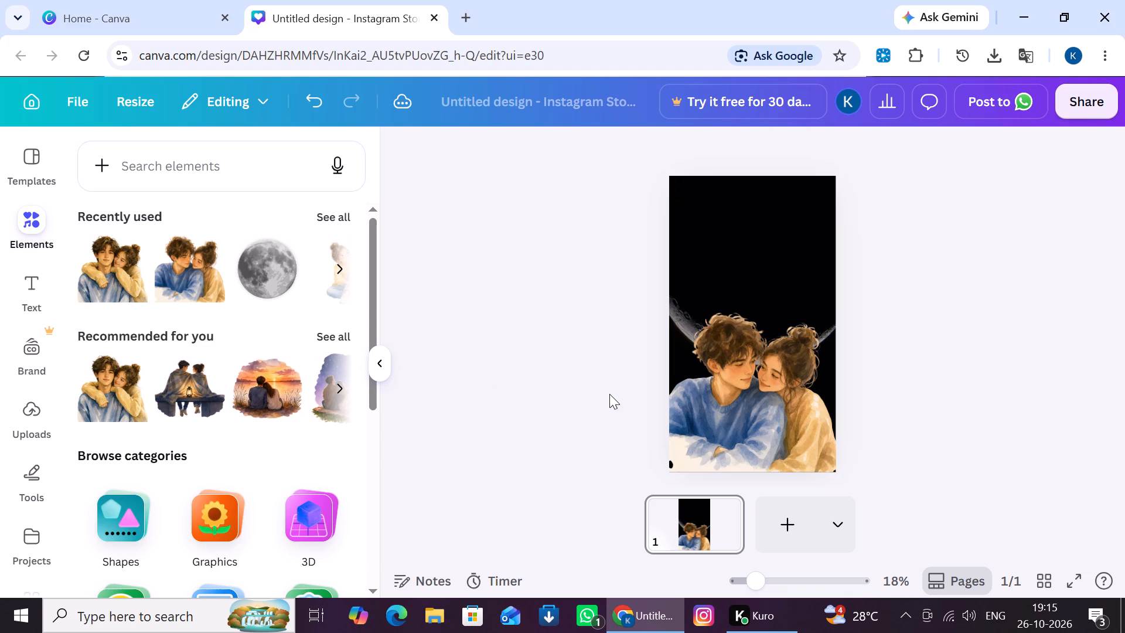
Delete the enlarged couple in blue and yellow sweaters from the lower half of the page.
left_click_drag(610, 394, 621, 394)
left_click(713, 386)
left_click(777, 268)
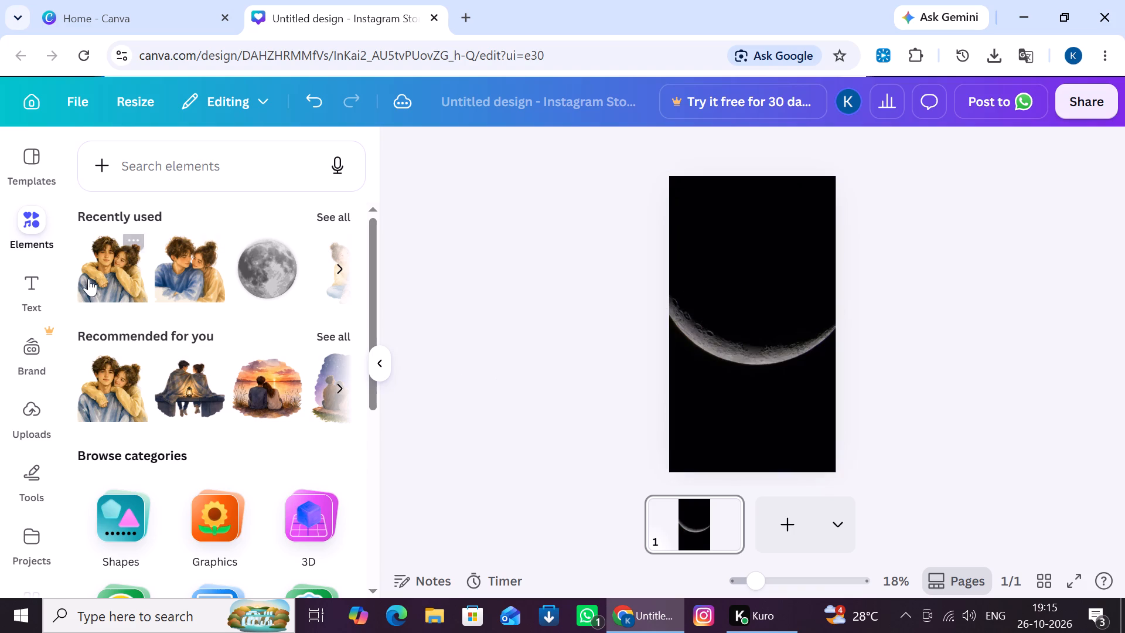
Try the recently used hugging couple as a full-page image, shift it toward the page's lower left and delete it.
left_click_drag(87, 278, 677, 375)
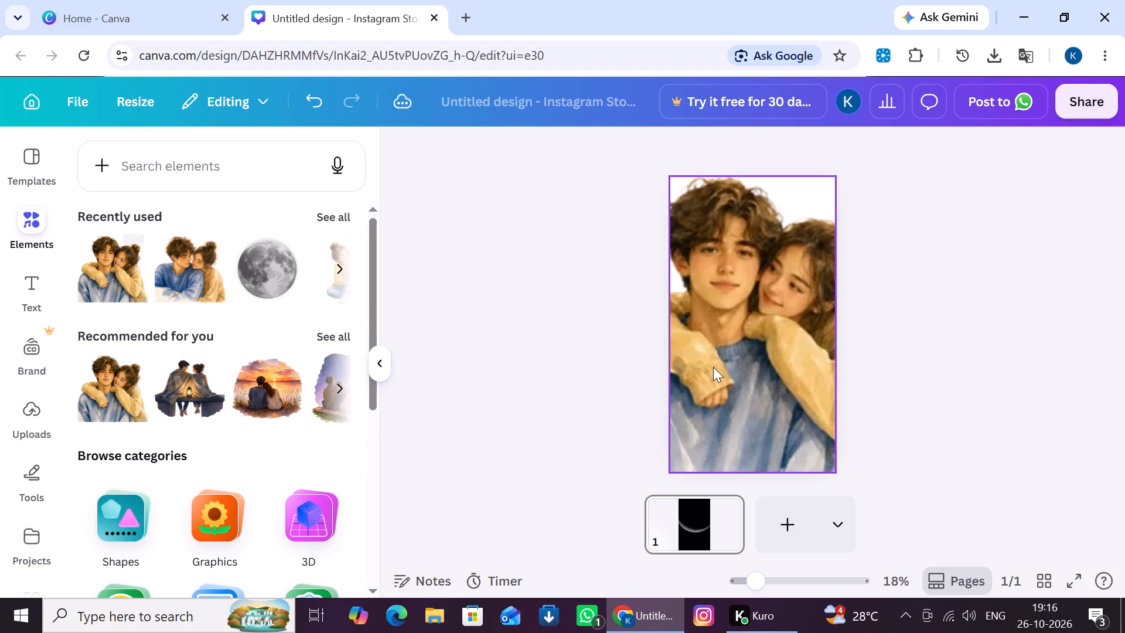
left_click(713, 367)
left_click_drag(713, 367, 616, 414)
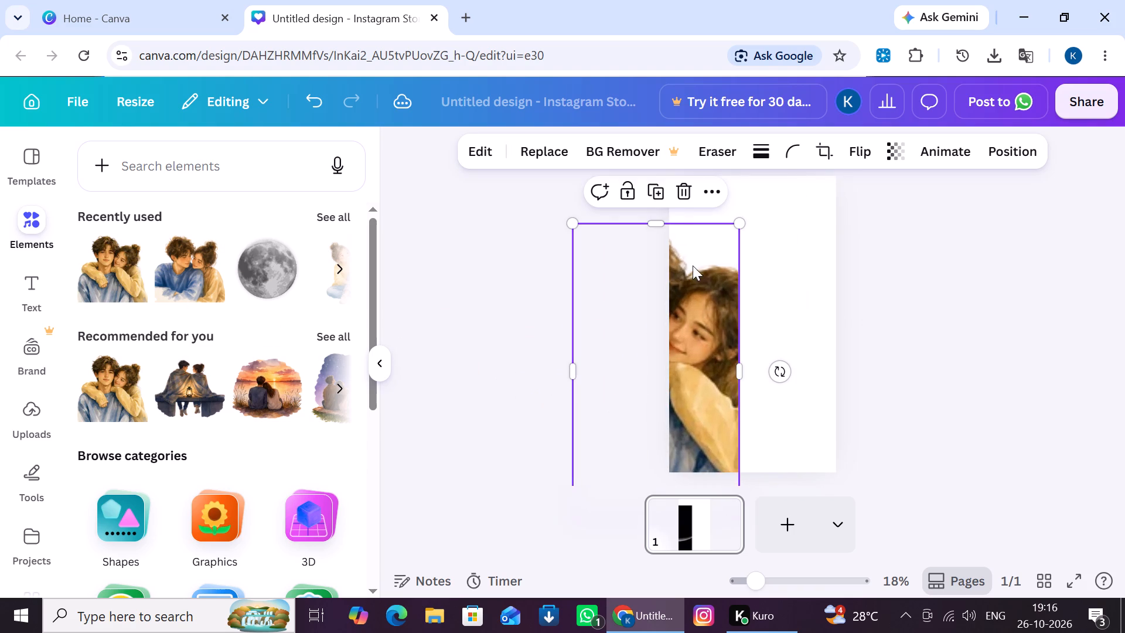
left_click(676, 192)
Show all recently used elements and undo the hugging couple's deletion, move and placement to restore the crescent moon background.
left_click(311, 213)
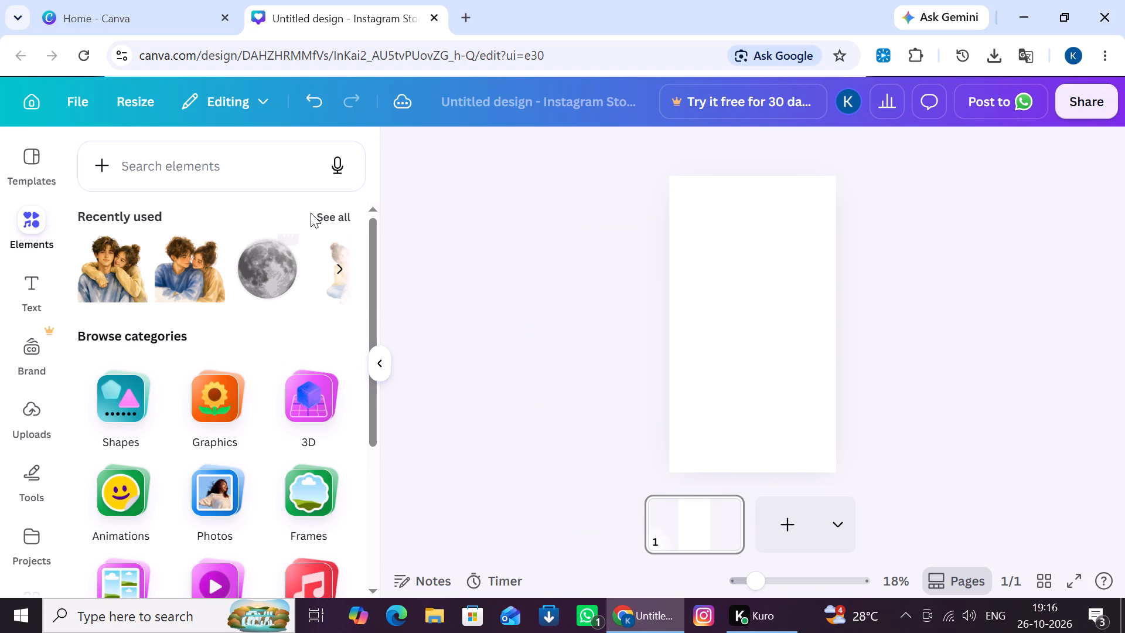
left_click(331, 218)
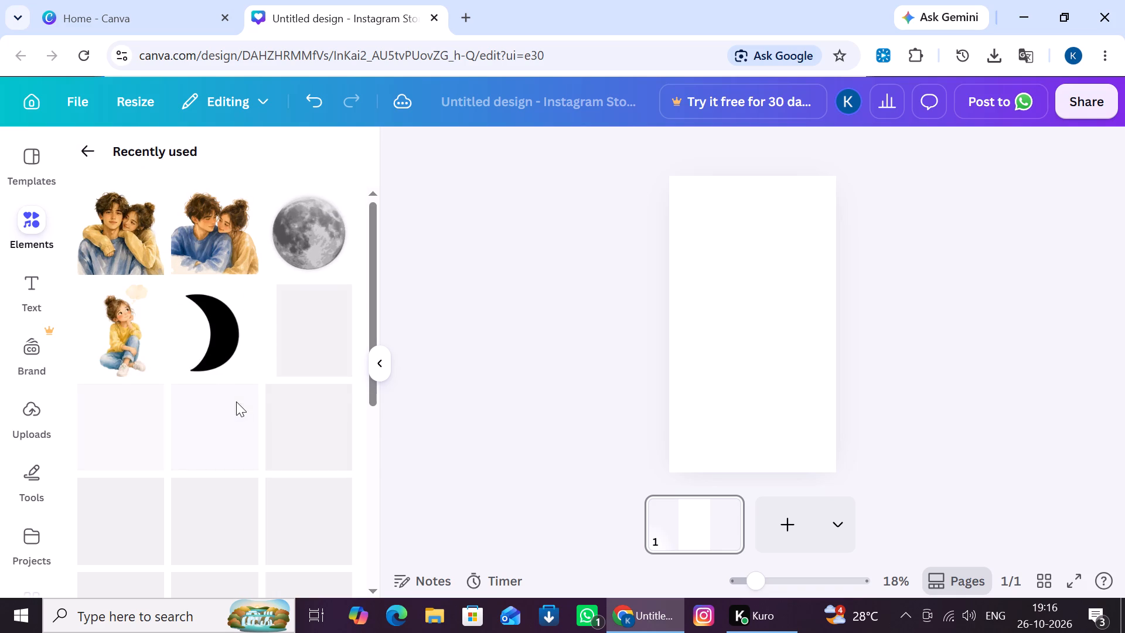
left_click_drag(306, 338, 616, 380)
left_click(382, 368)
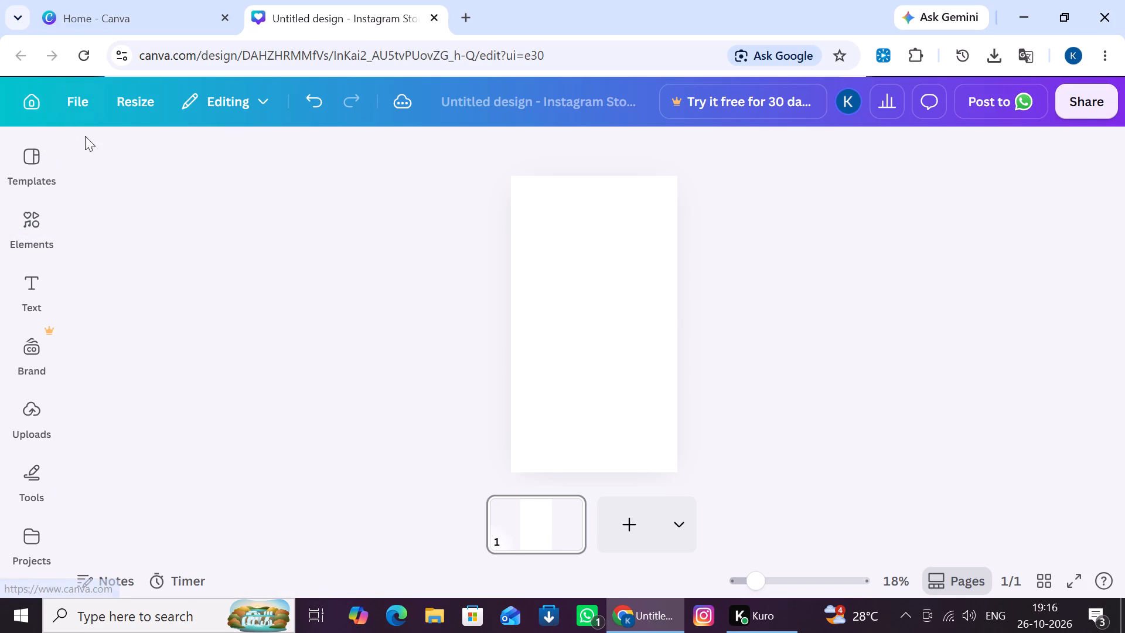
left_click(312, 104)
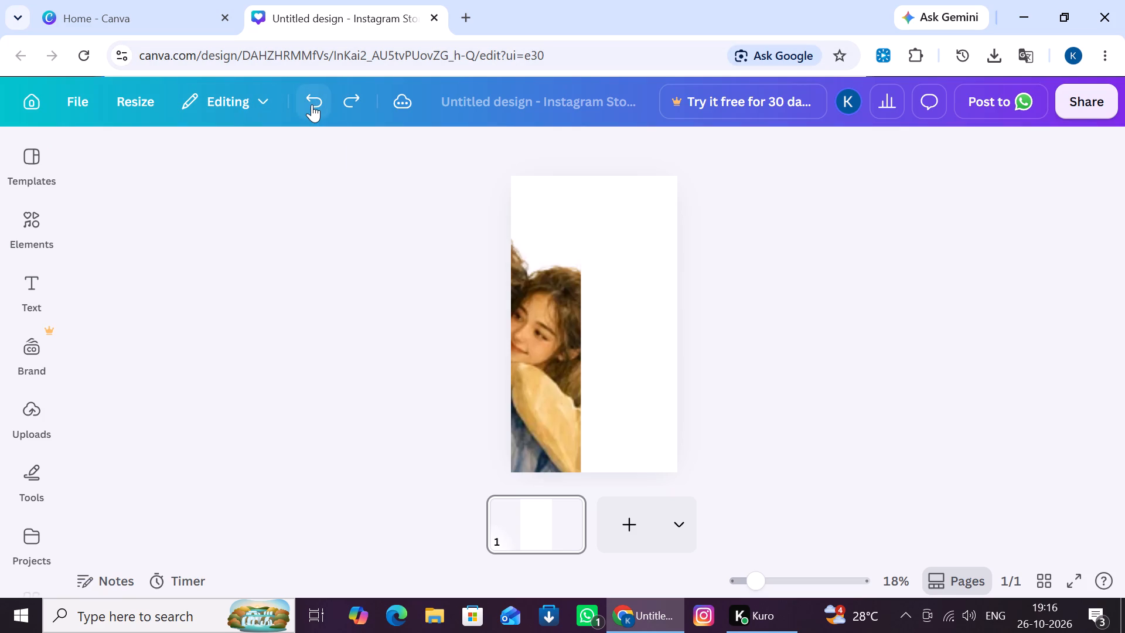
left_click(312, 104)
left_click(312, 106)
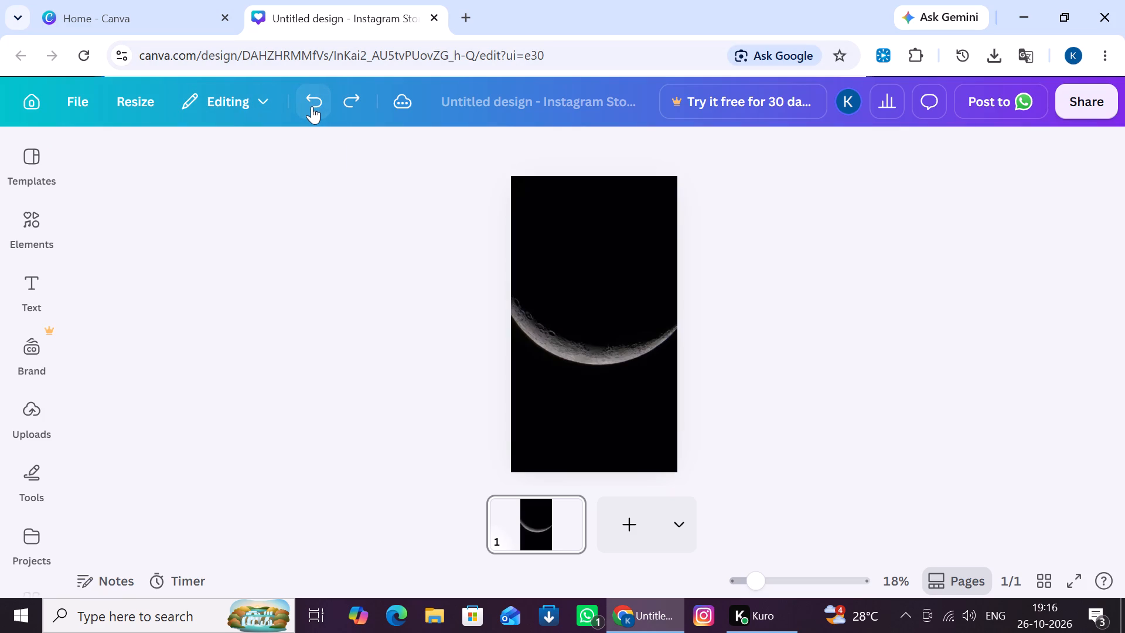
Add the recently used hugging couple over the crescent moon, enlarge it to page width and extend it to the page's bottom edge.
left_click(27, 205)
left_click_drag(138, 241, 735, 382)
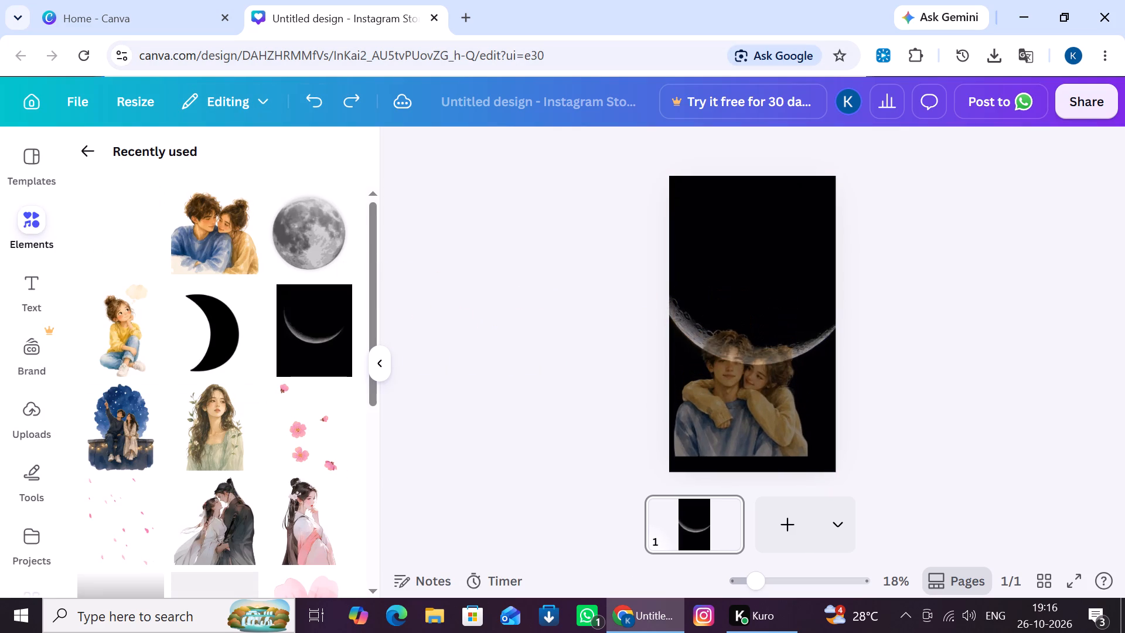
left_click_drag(735, 382, 738, 396)
left_click_drag(812, 474, 822, 495)
left_click_drag(789, 437, 782, 403)
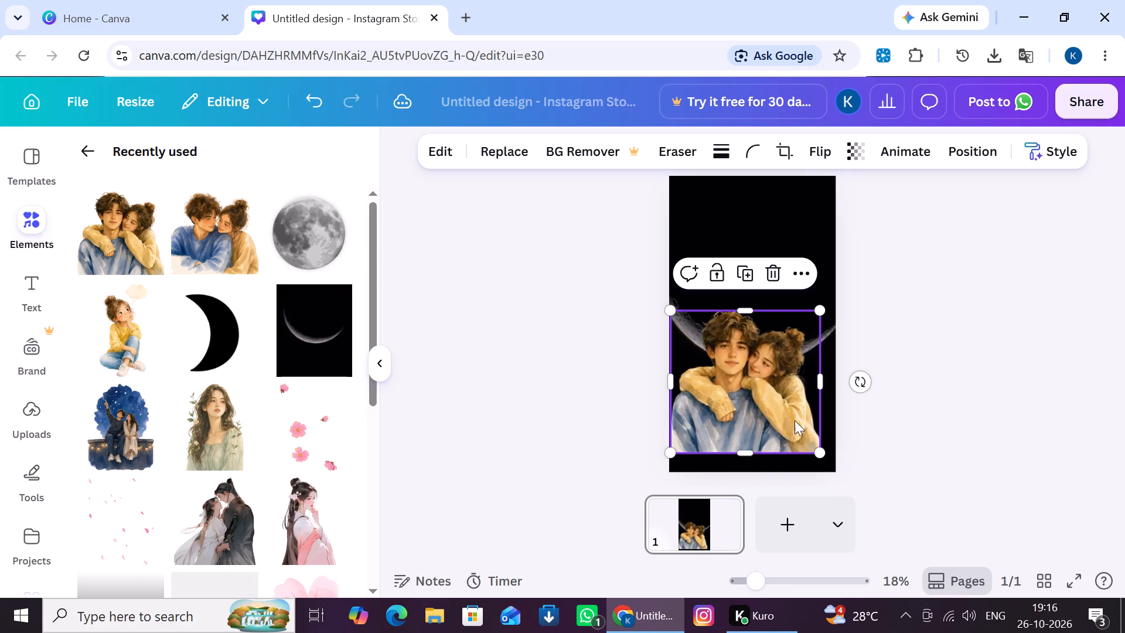
left_click_drag(823, 453, 843, 483)
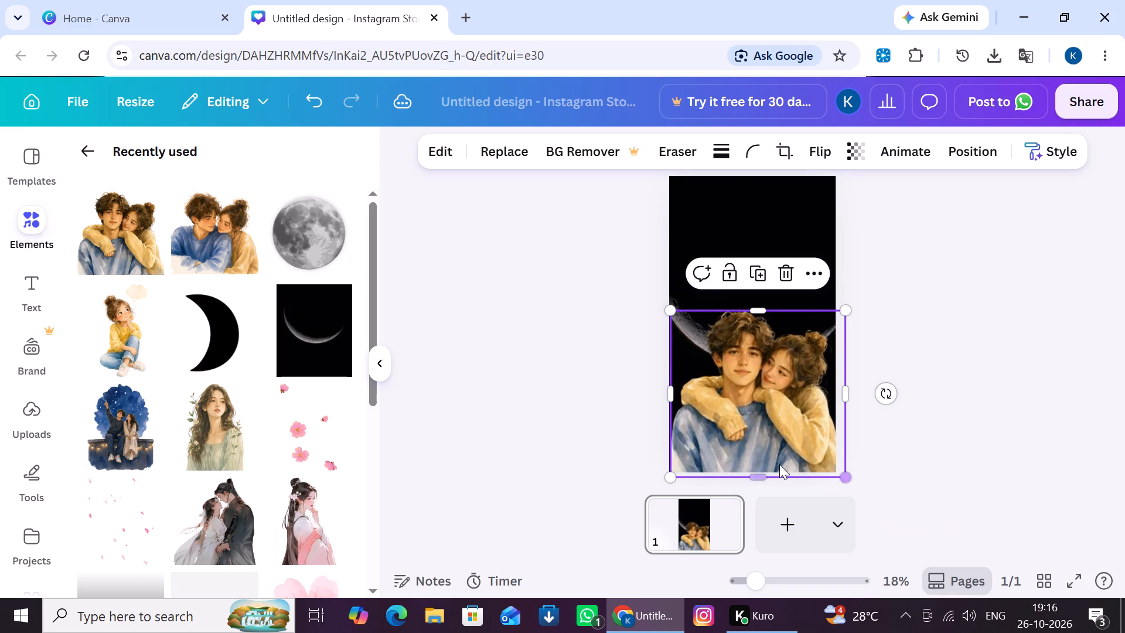
left_click(612, 386)
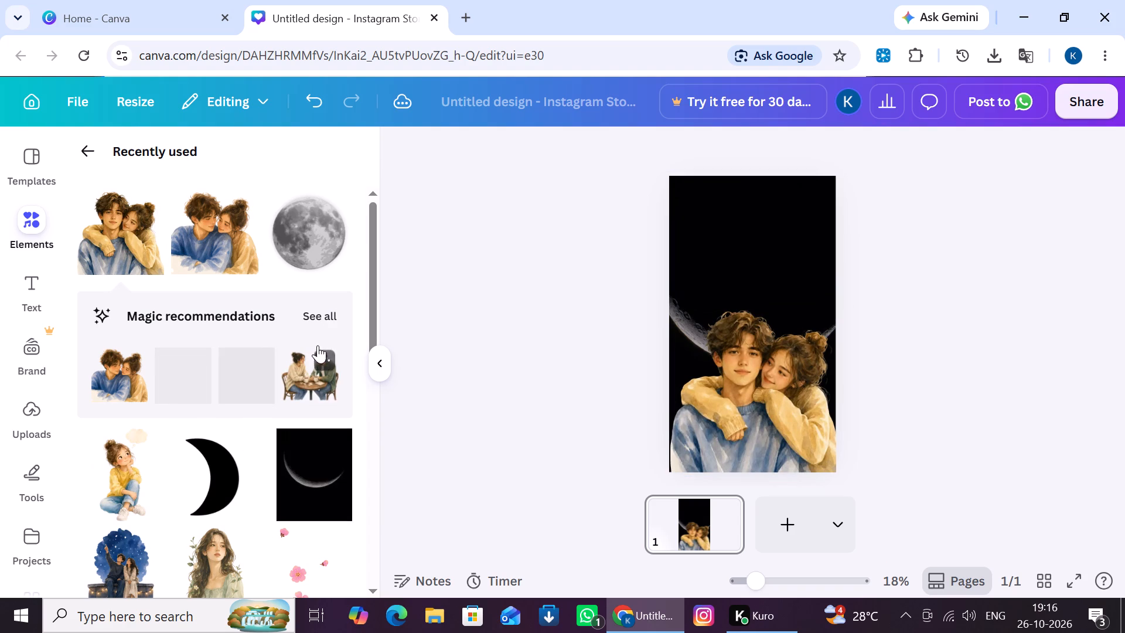
Show all magic recommendations for the hugging couple.
left_click(321, 314)
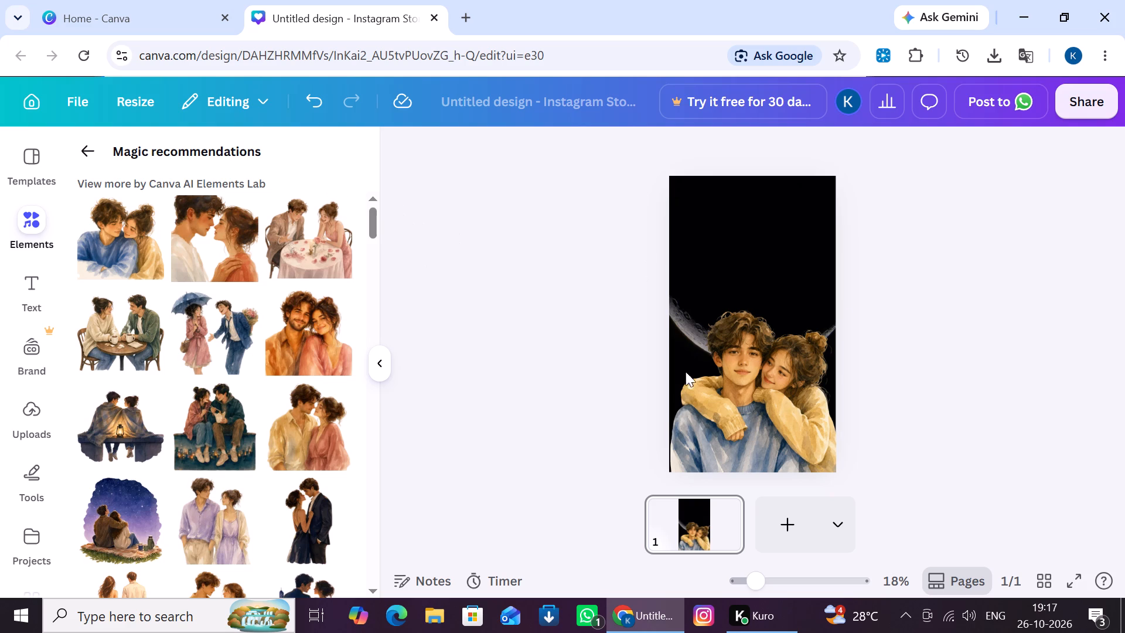
Move the crescent moon background up so the moon sits above the couple's heads, and enlarge it slightly to span the page width.
left_click_drag(769, 286, 826, 247)
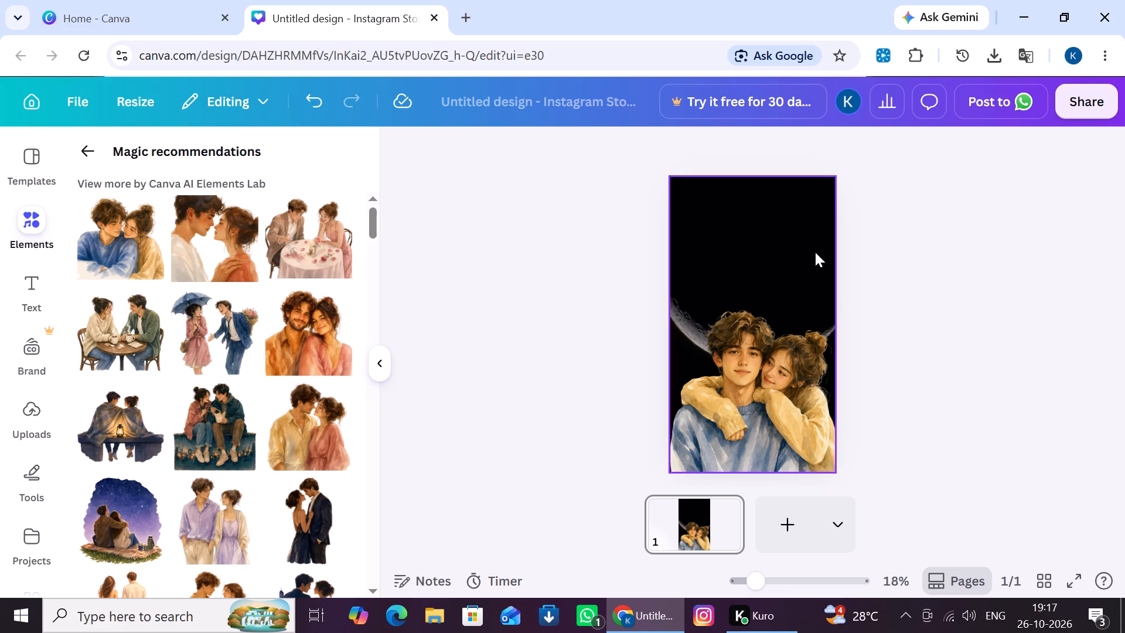
left_click(800, 256)
left_click_drag(799, 258, 814, 212)
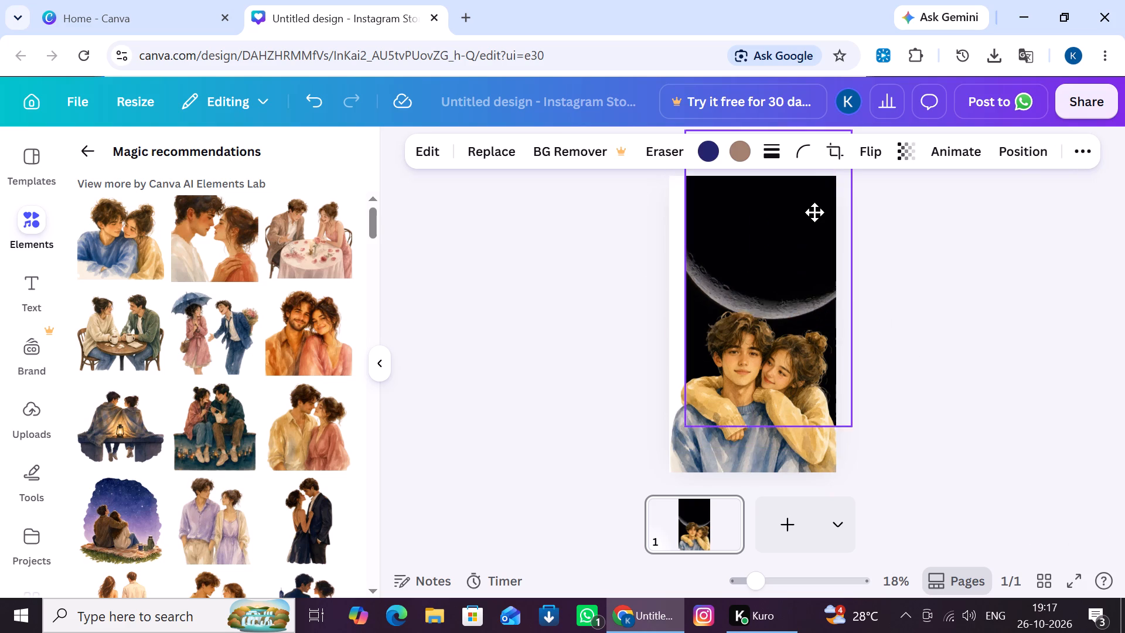
left_click_drag(814, 212, 795, 203)
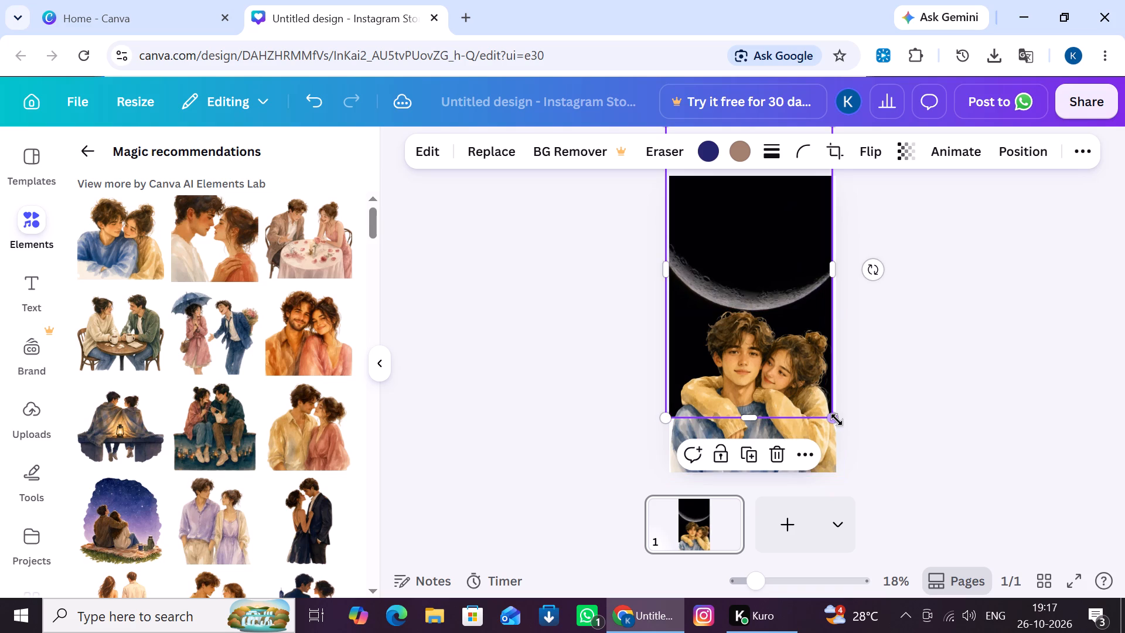
left_click_drag(837, 420, 850, 442)
left_click(947, 402)
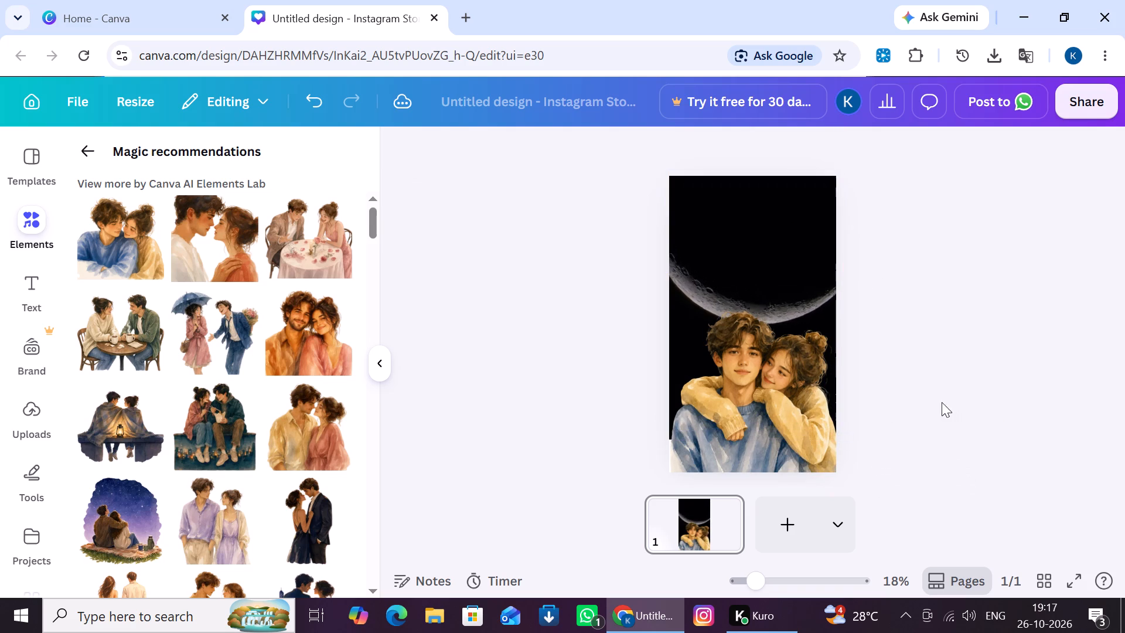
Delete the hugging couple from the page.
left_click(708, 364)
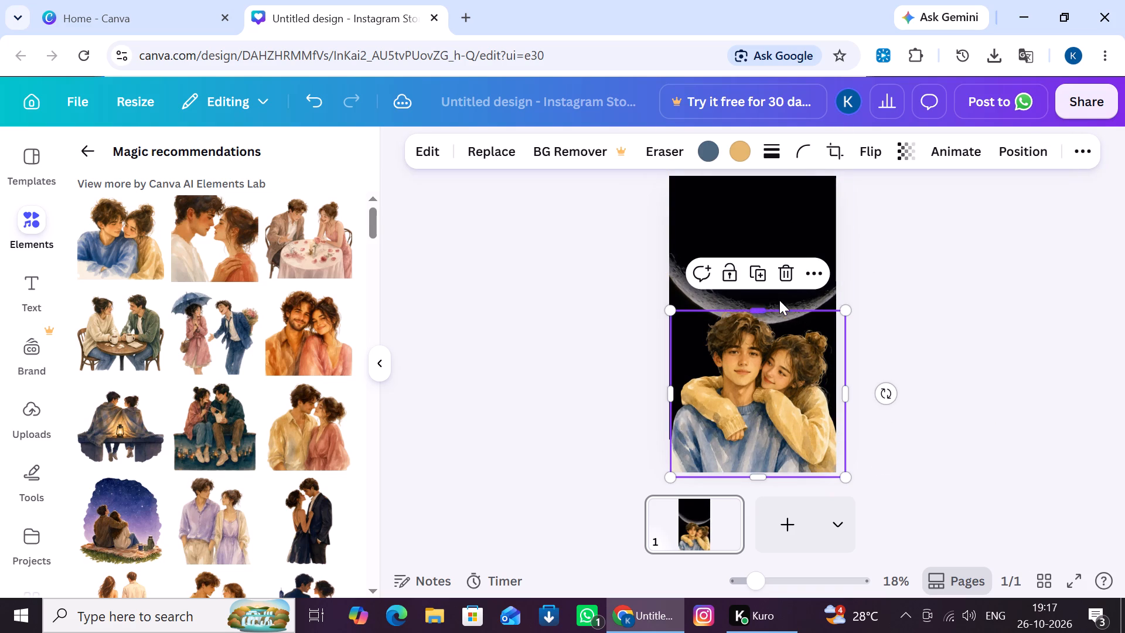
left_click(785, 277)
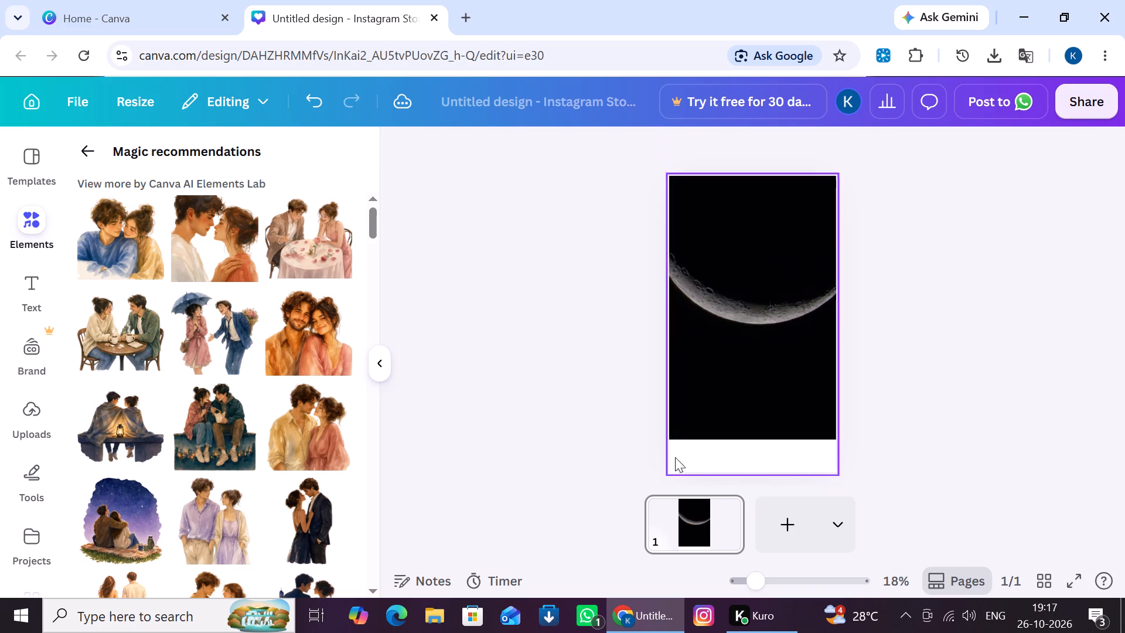
Enlarge the crescent moon background so it covers the page down to the bottom edge.
left_click(733, 395)
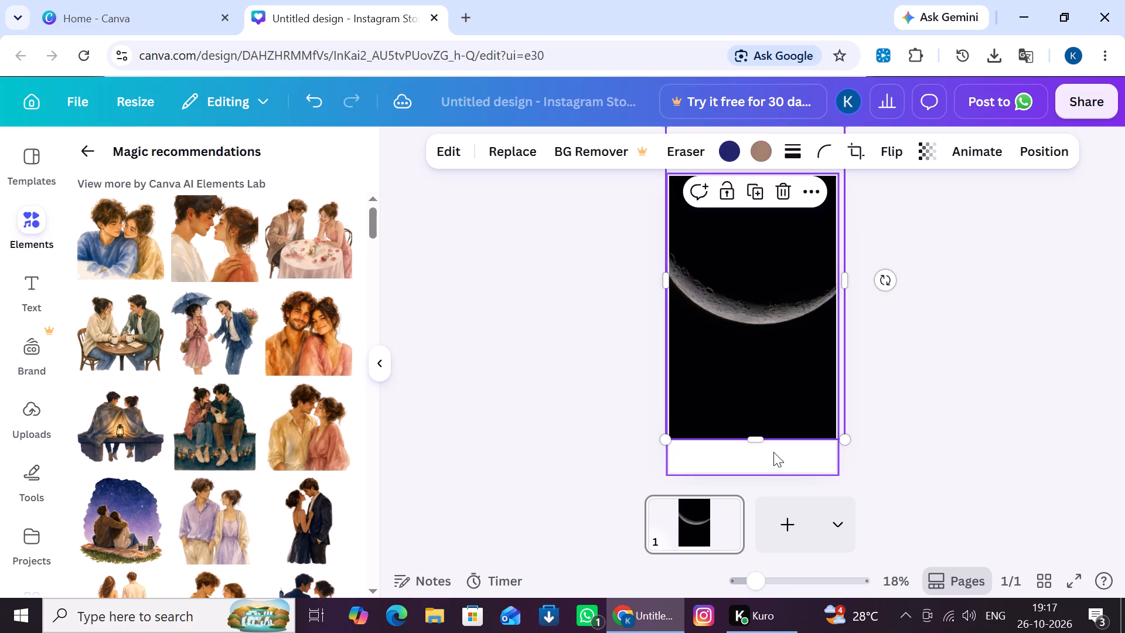
left_click_drag(844, 440, 848, 488)
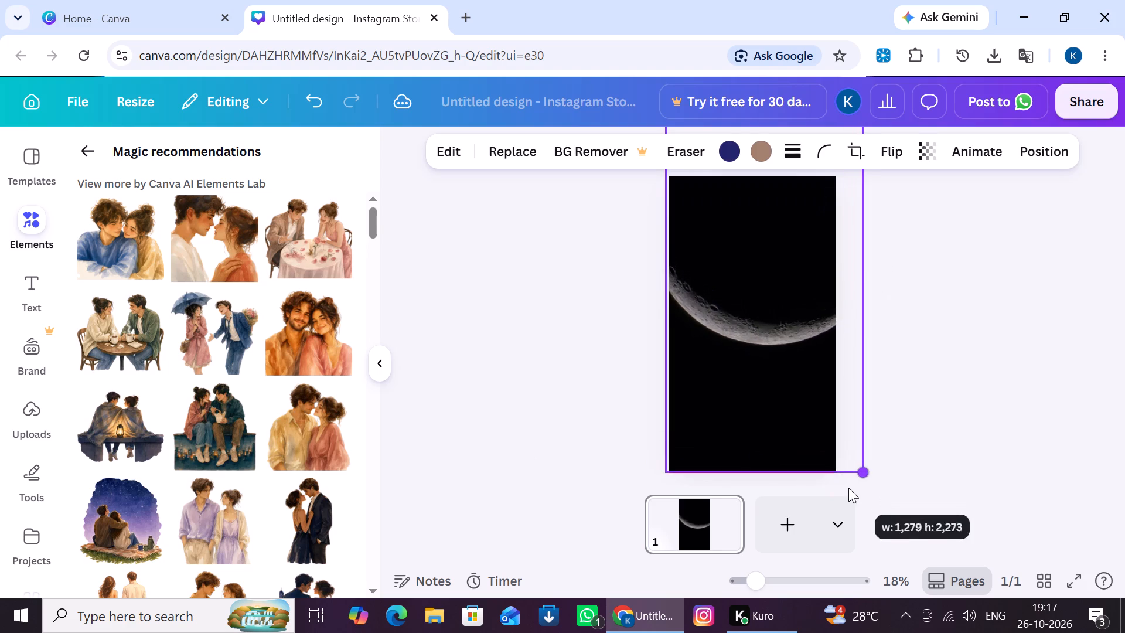
left_click_drag(848, 488, 849, 491)
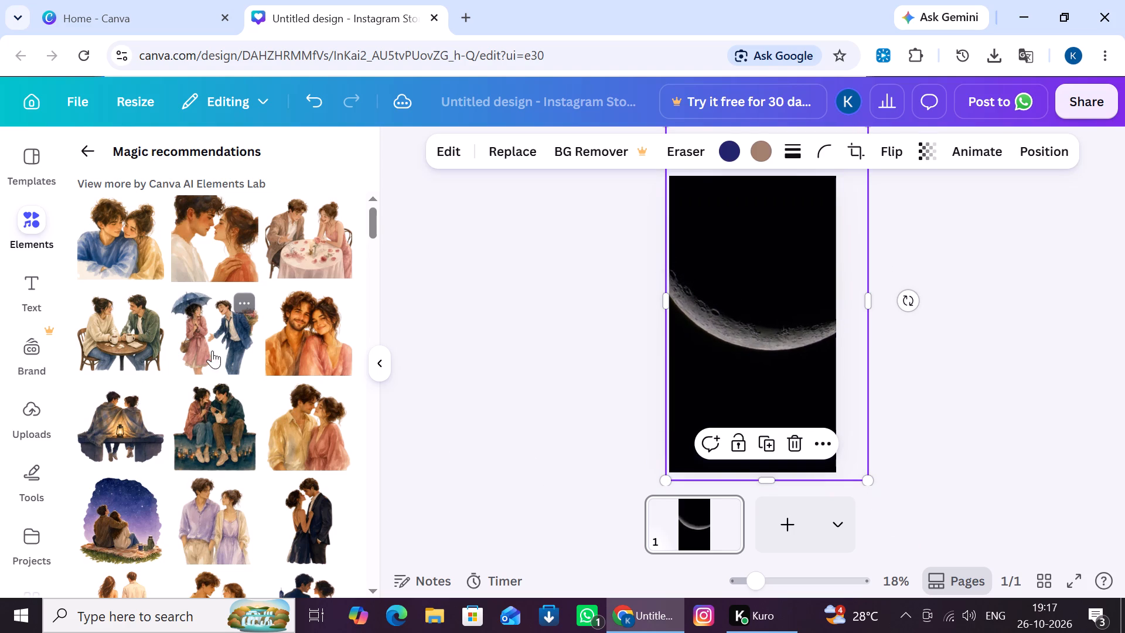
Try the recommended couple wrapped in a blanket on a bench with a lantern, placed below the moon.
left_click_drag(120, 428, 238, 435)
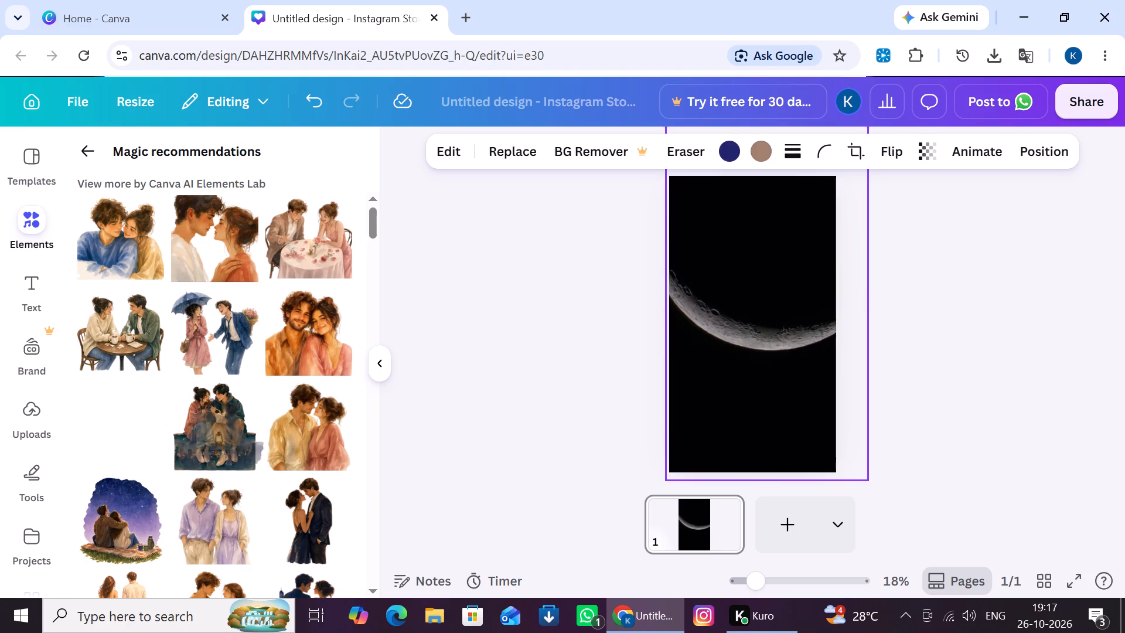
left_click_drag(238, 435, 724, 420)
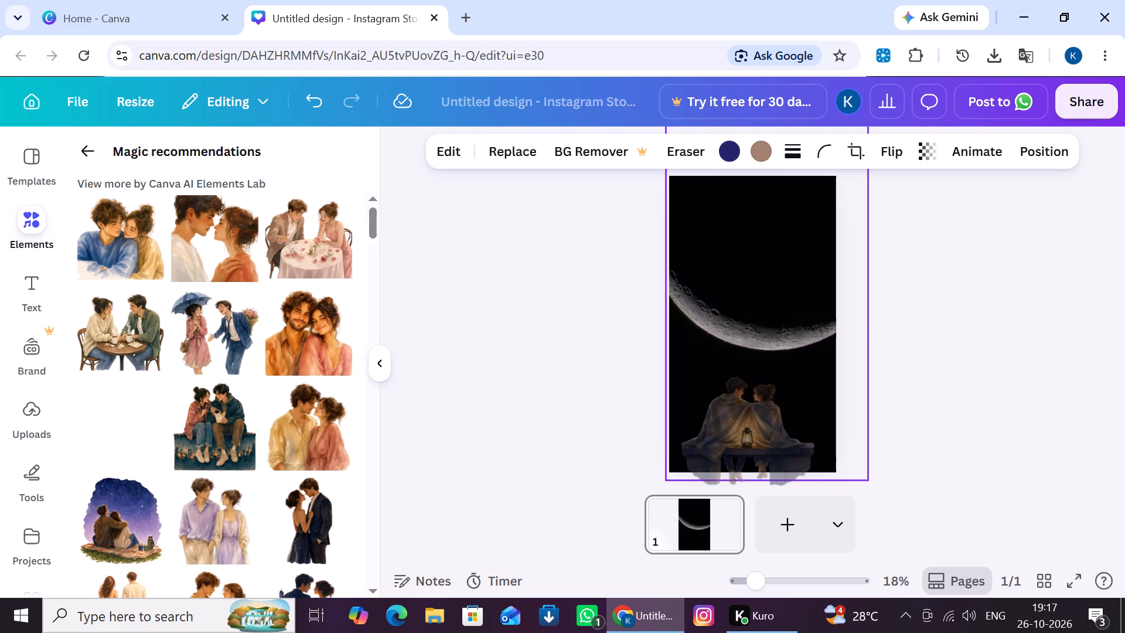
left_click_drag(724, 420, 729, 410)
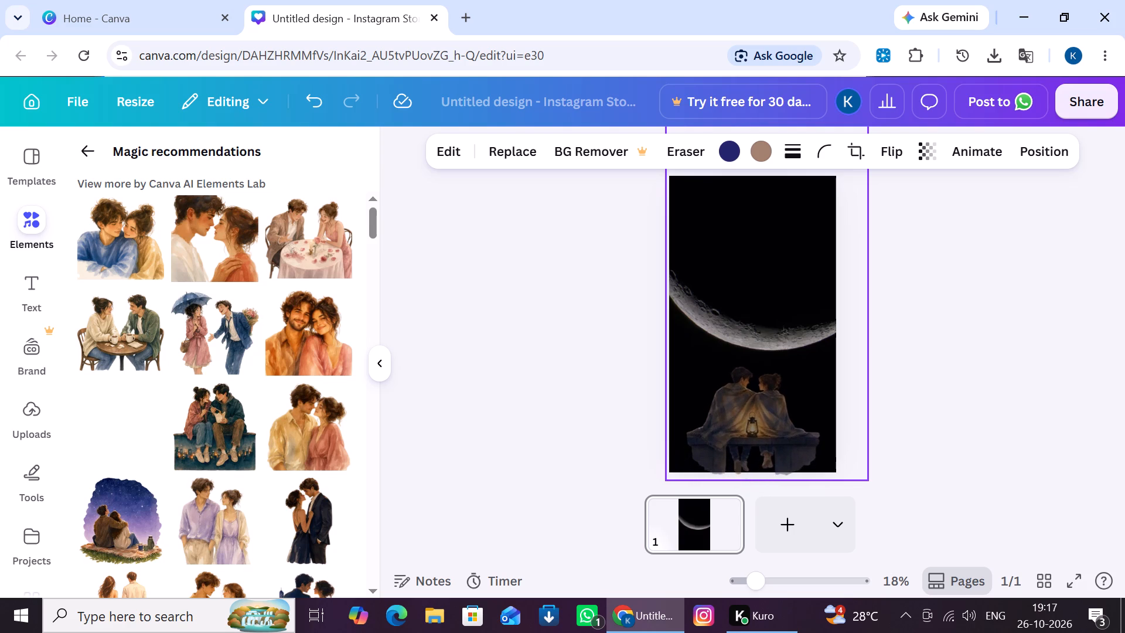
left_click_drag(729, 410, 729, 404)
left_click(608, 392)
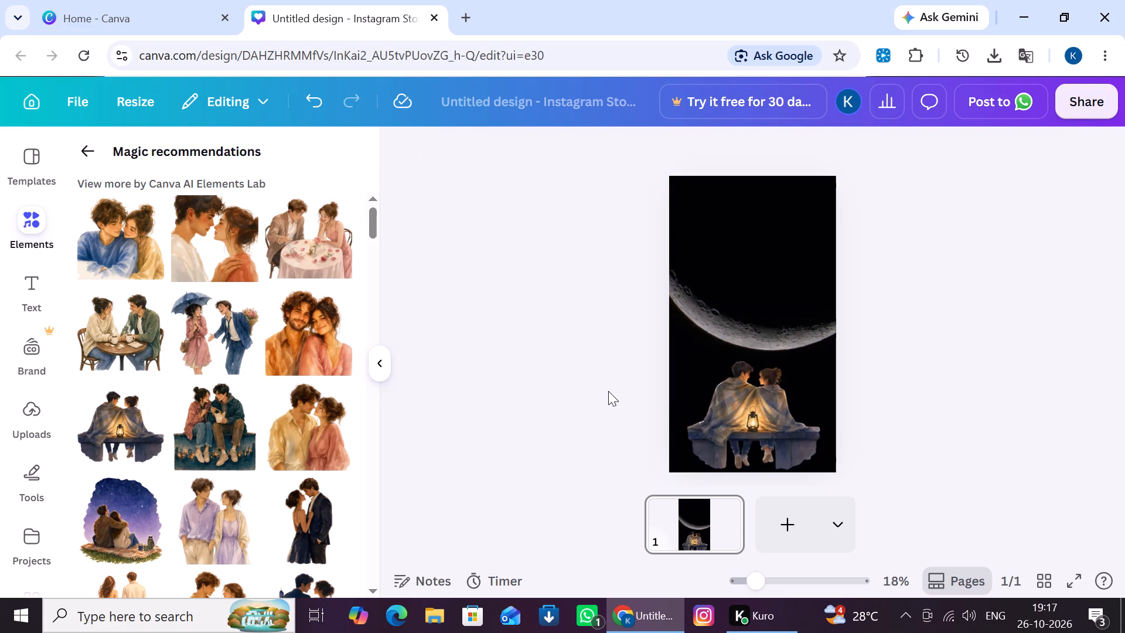
Replace the lantern couple with the recommended couple eating takeout on a ledge, enlarged to page width at the page's bottom edge.
left_click(705, 397)
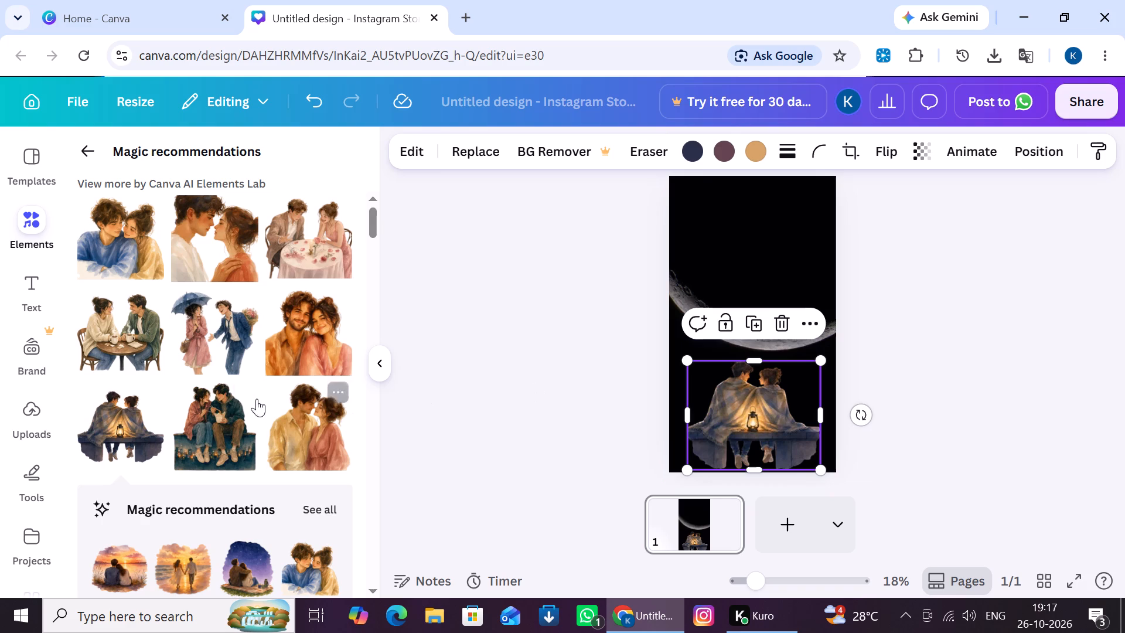
left_click(207, 421)
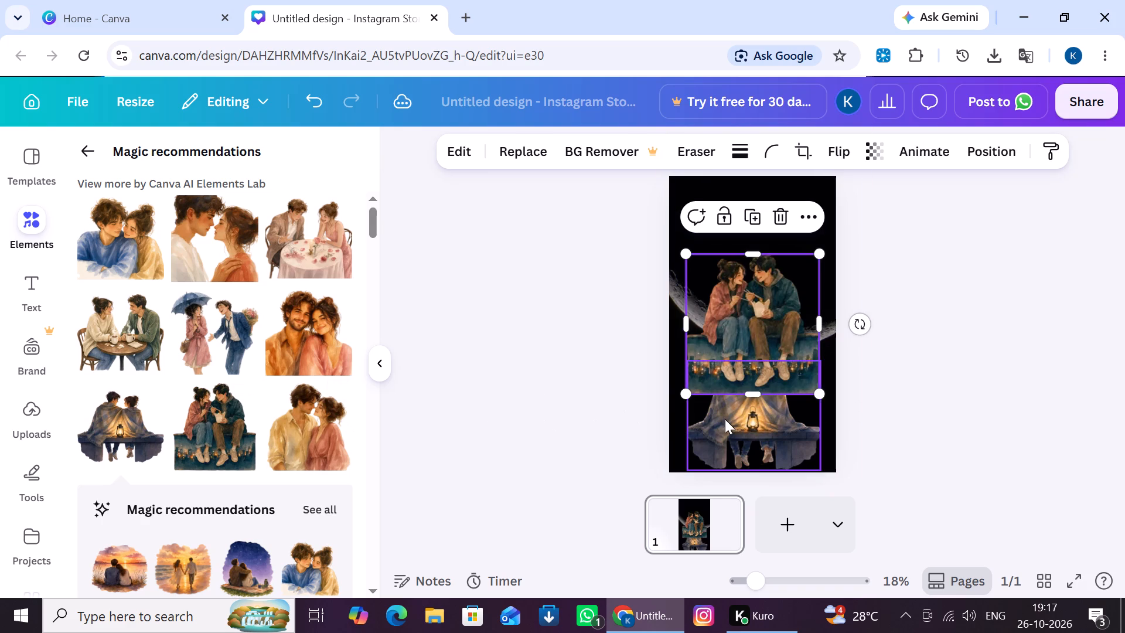
left_click(725, 425)
left_click(780, 324)
left_click_drag(763, 352, 761, 409)
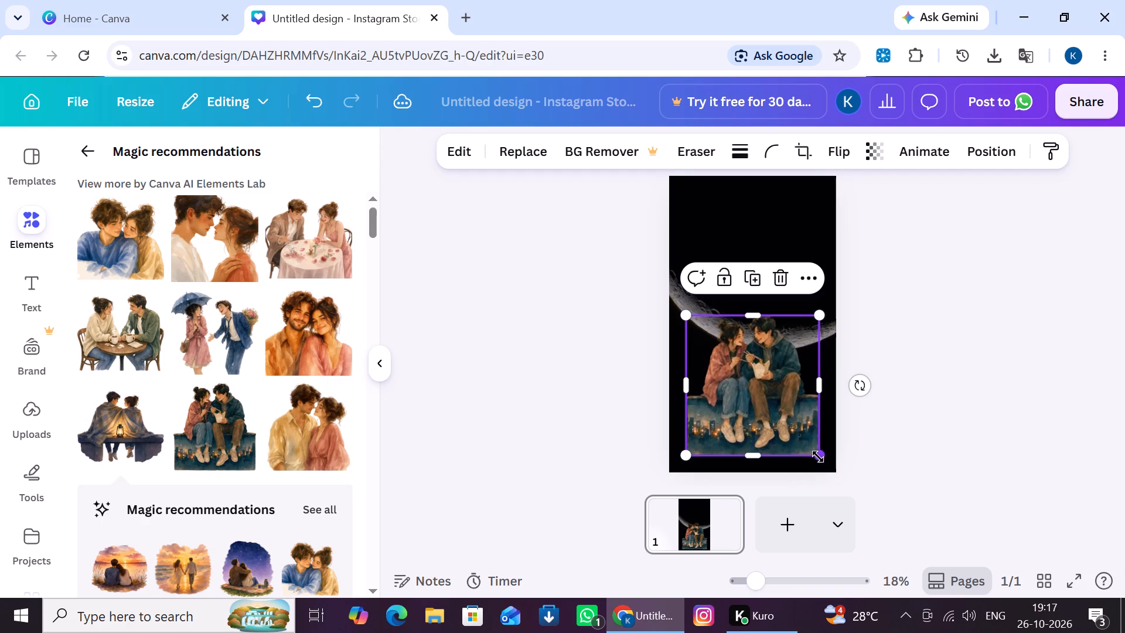
left_click_drag(839, 463, 844, 468)
left_click(802, 438)
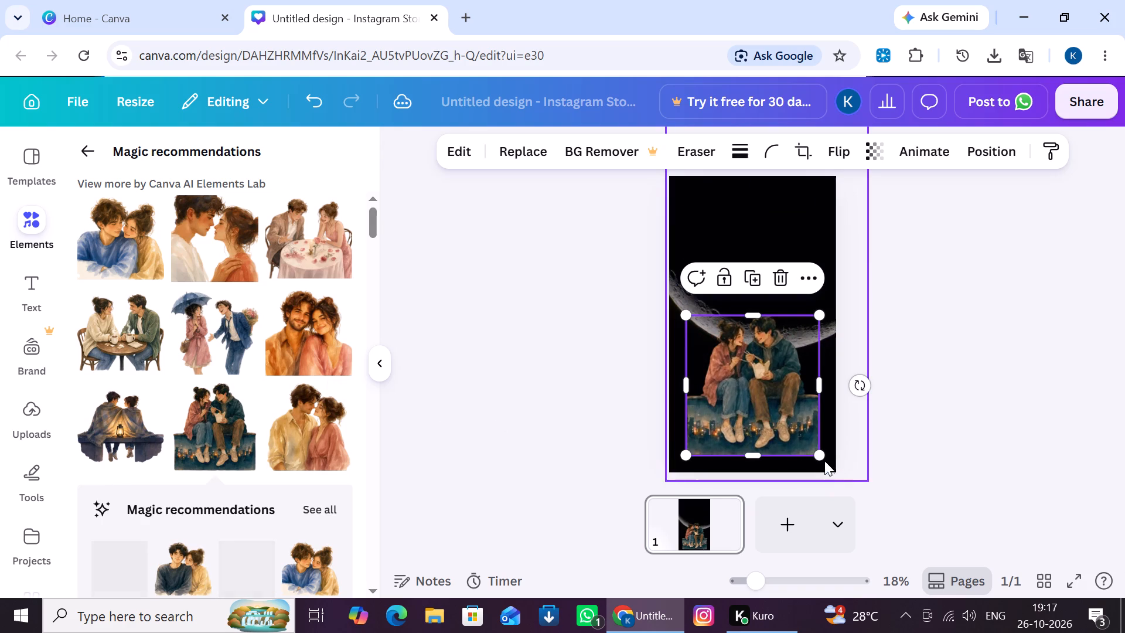
left_click_drag(824, 458, 841, 479)
left_click_drag(742, 417, 726, 407)
left_click_drag(823, 457, 837, 471)
left_click(888, 429)
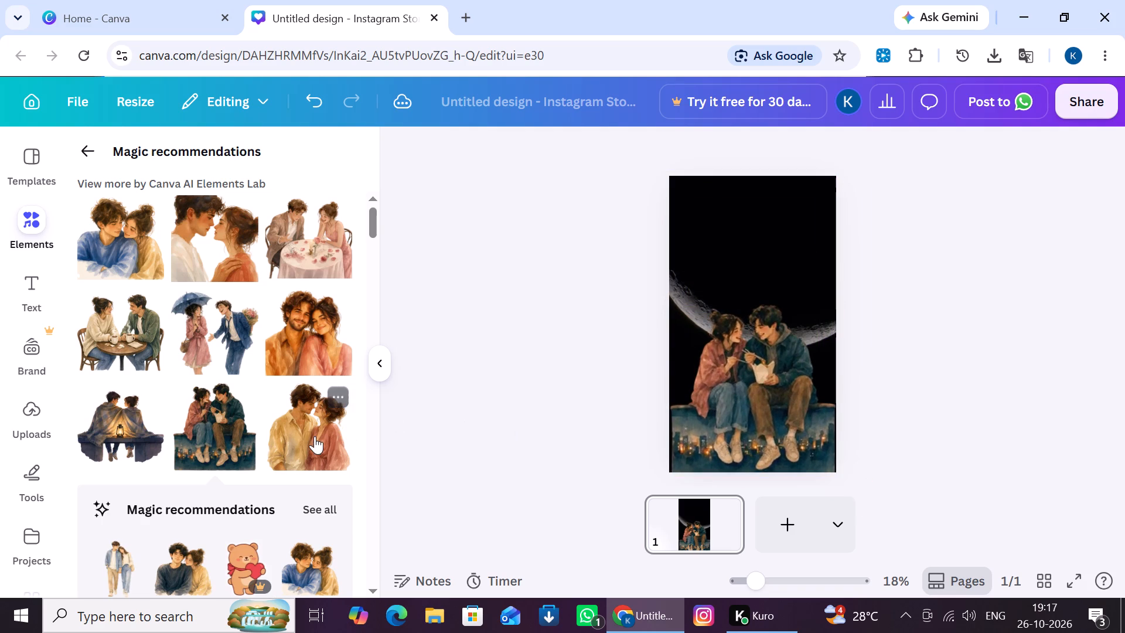
Look through further recommended couple illustrations.
scroll(269, 334, "down", 3)
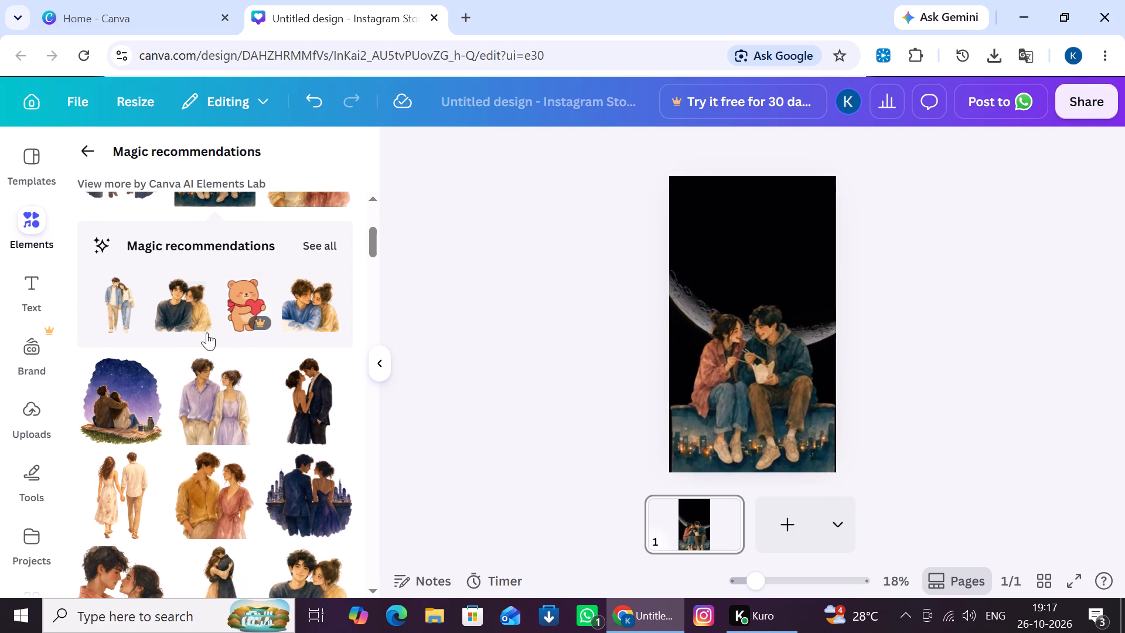
scroll(168, 415, "down", 2)
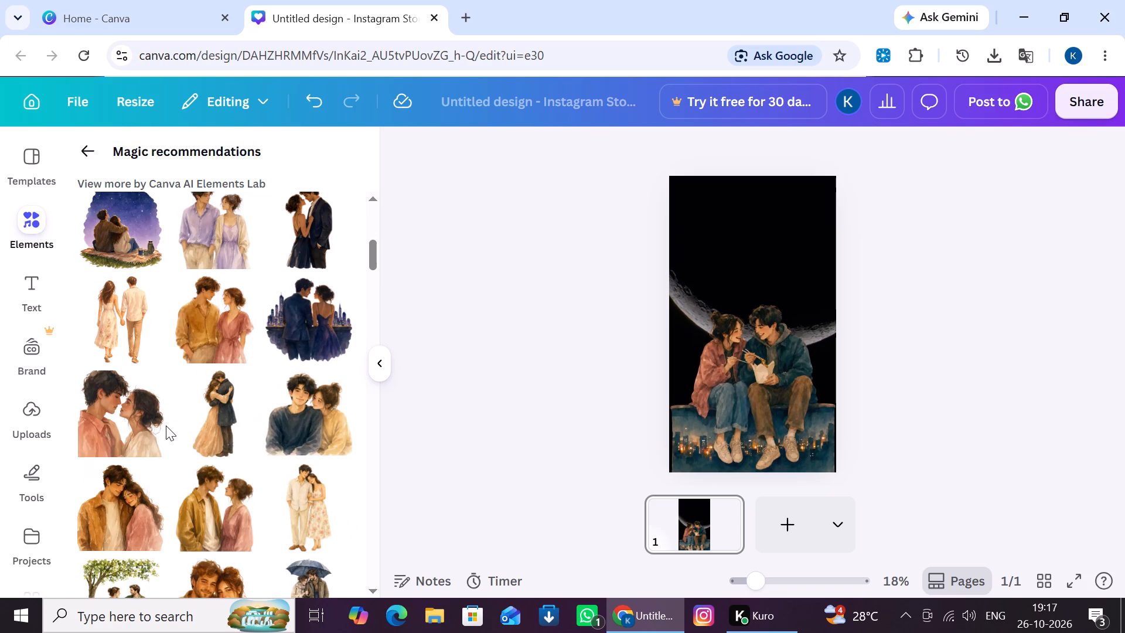
scroll(166, 426, "down", 3)
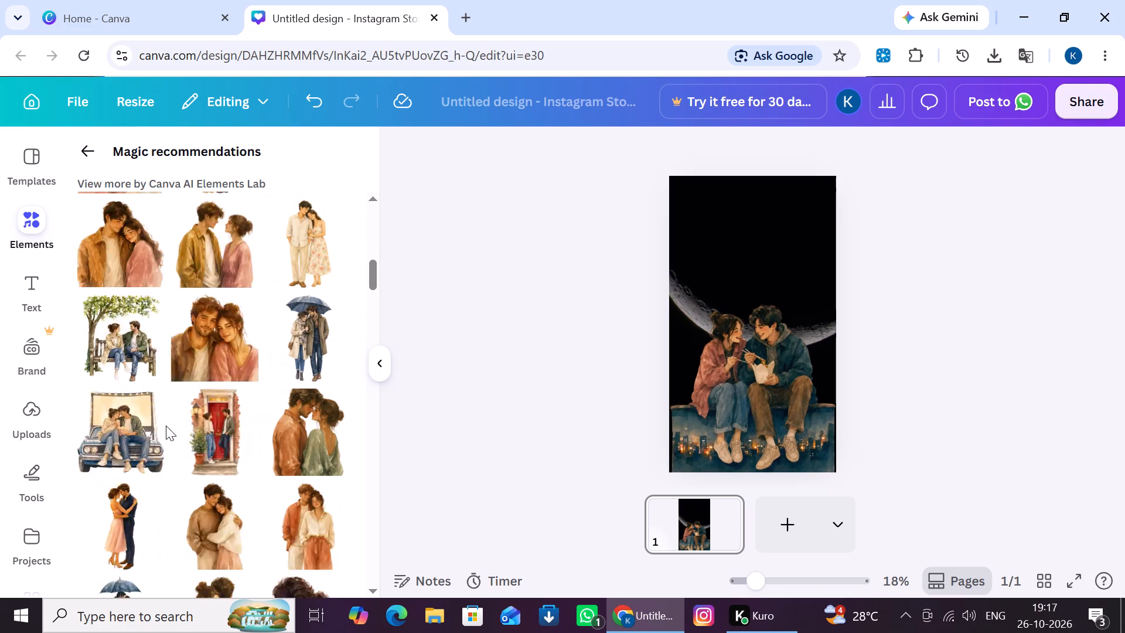
scroll(166, 426, "down", 3)
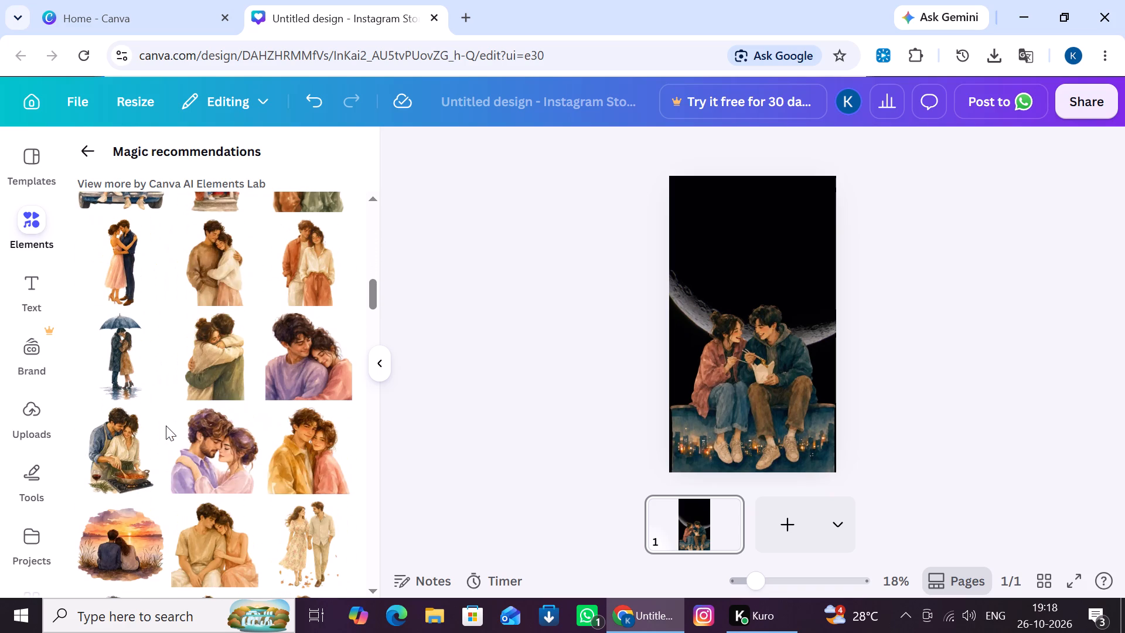
scroll(166, 426, "down", 2)
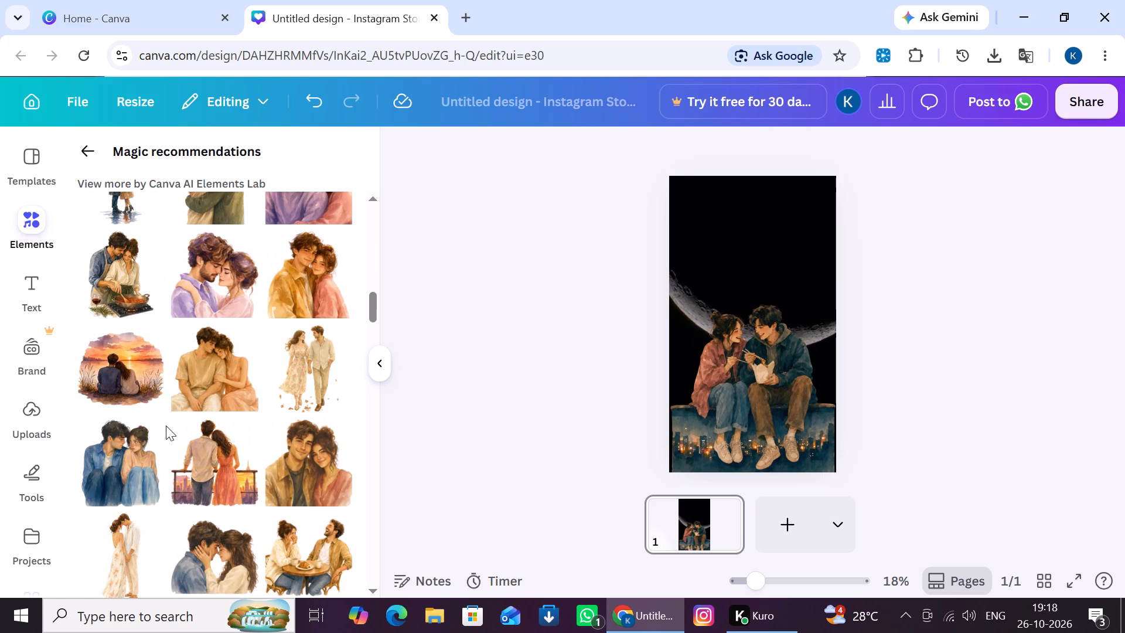
scroll(166, 426, "down", 2)
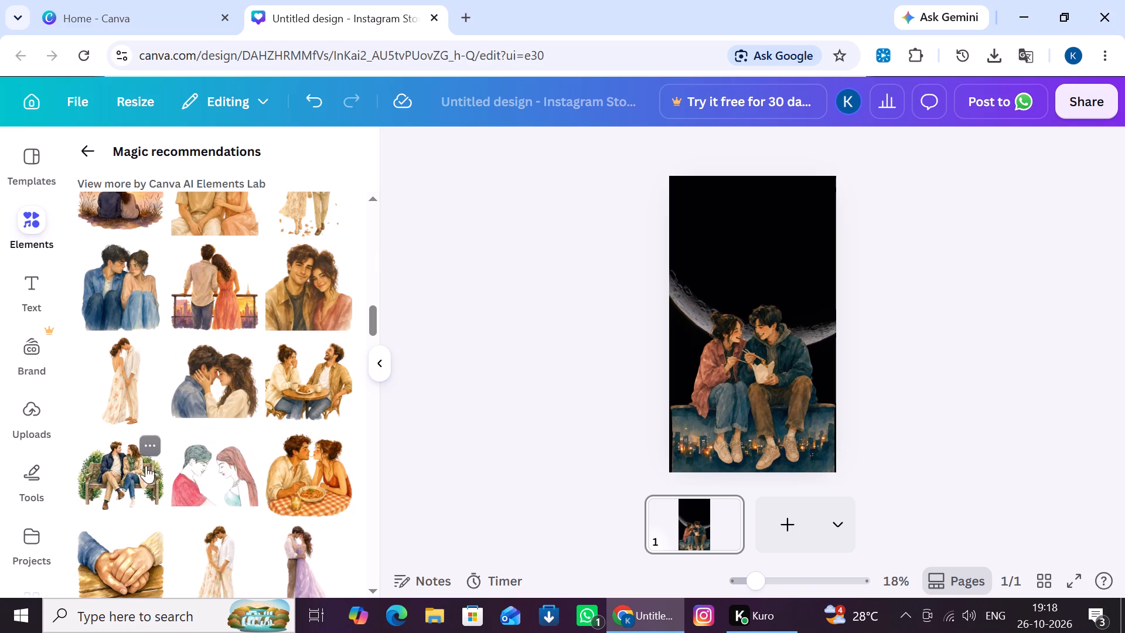
Browse the text styles, search the fonts and combinations for "d a", and look through the matches.
left_click(724, 284)
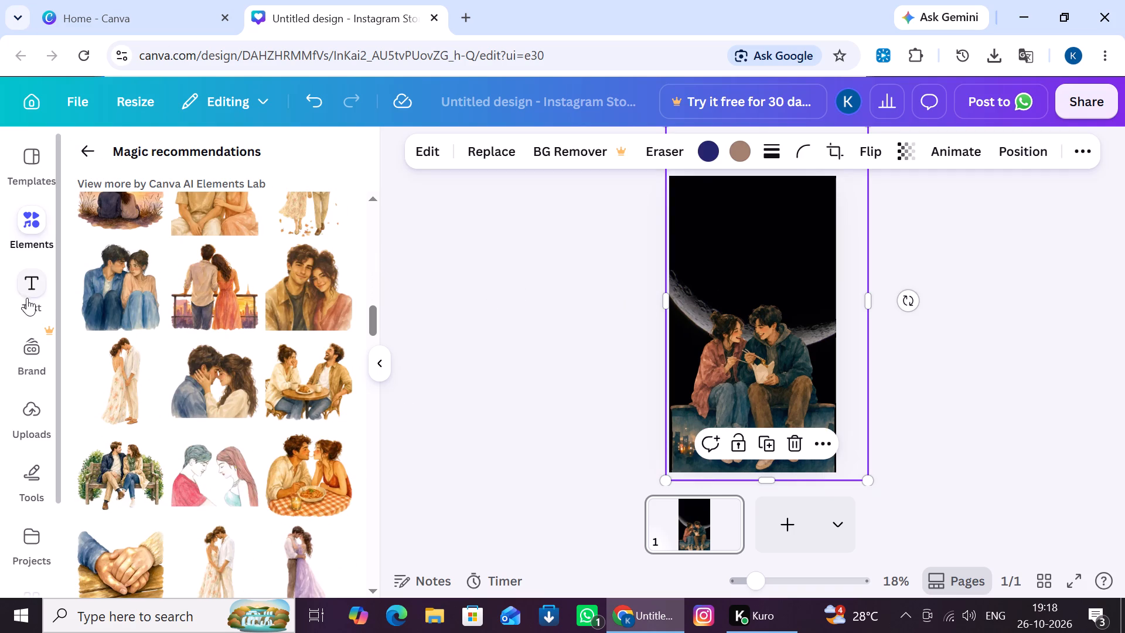
left_click(34, 284)
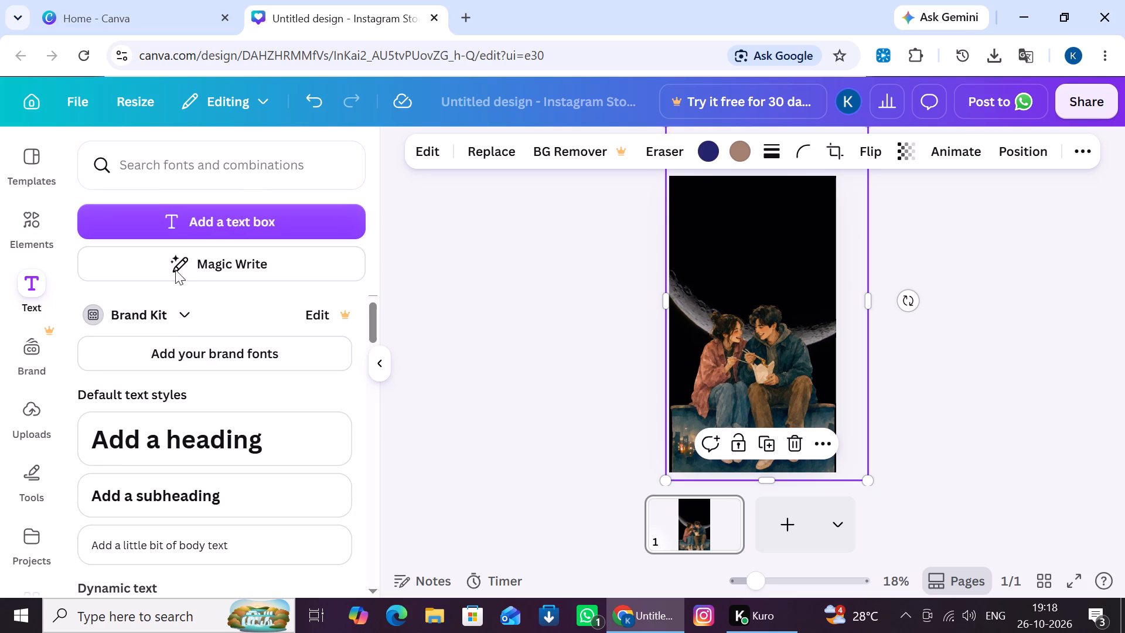
scroll(212, 358, "down", 7)
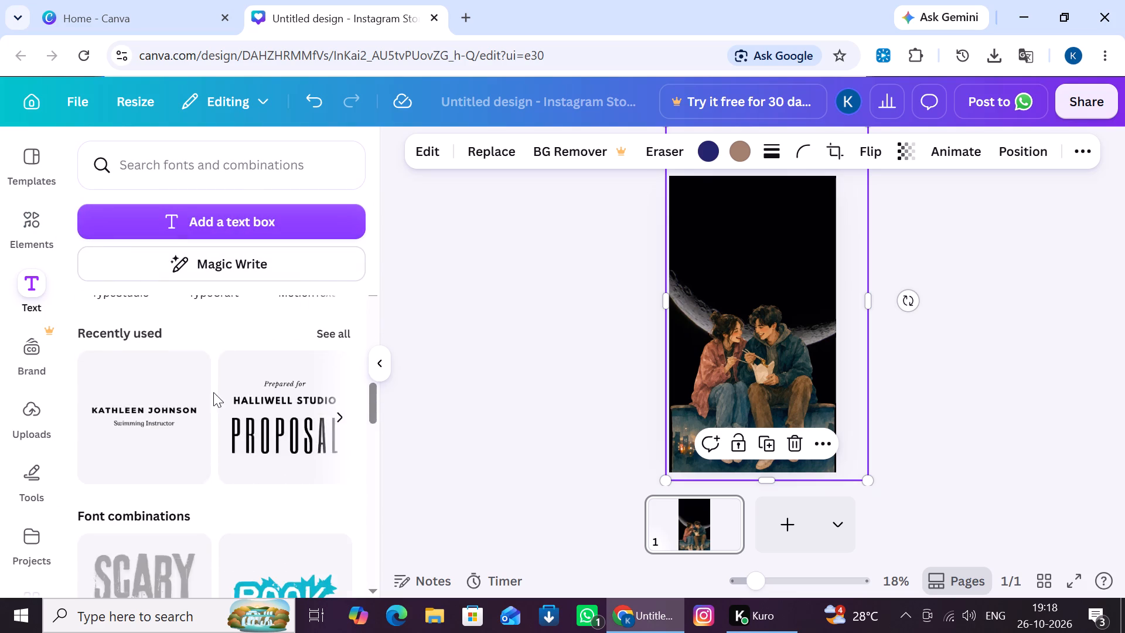
scroll(214, 392, "down", 7)
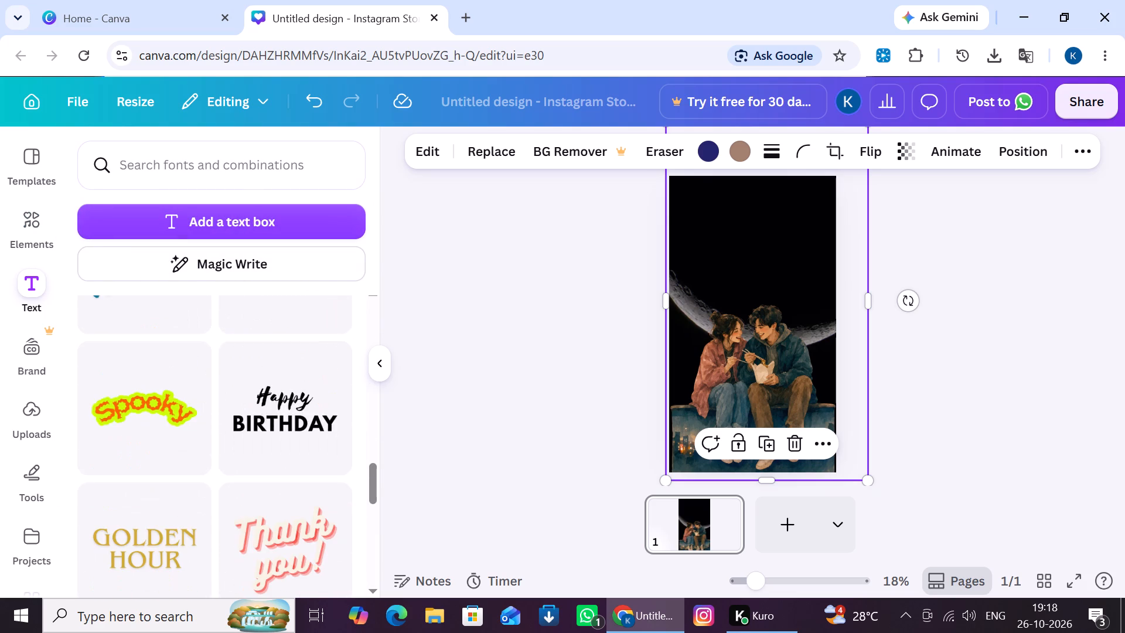
left_click(236, 155)
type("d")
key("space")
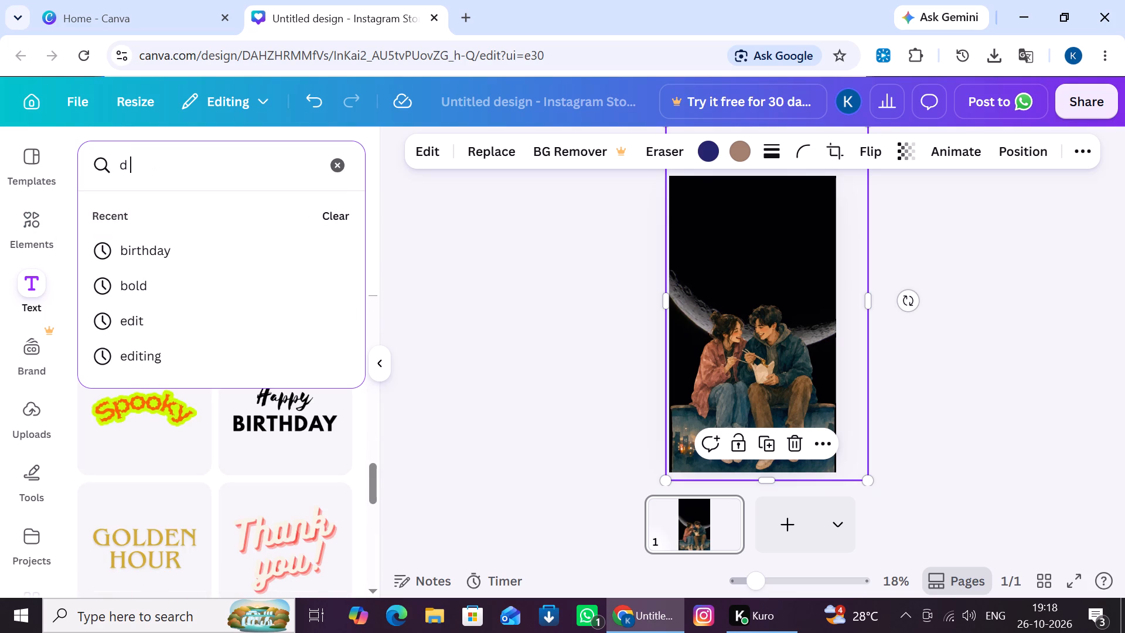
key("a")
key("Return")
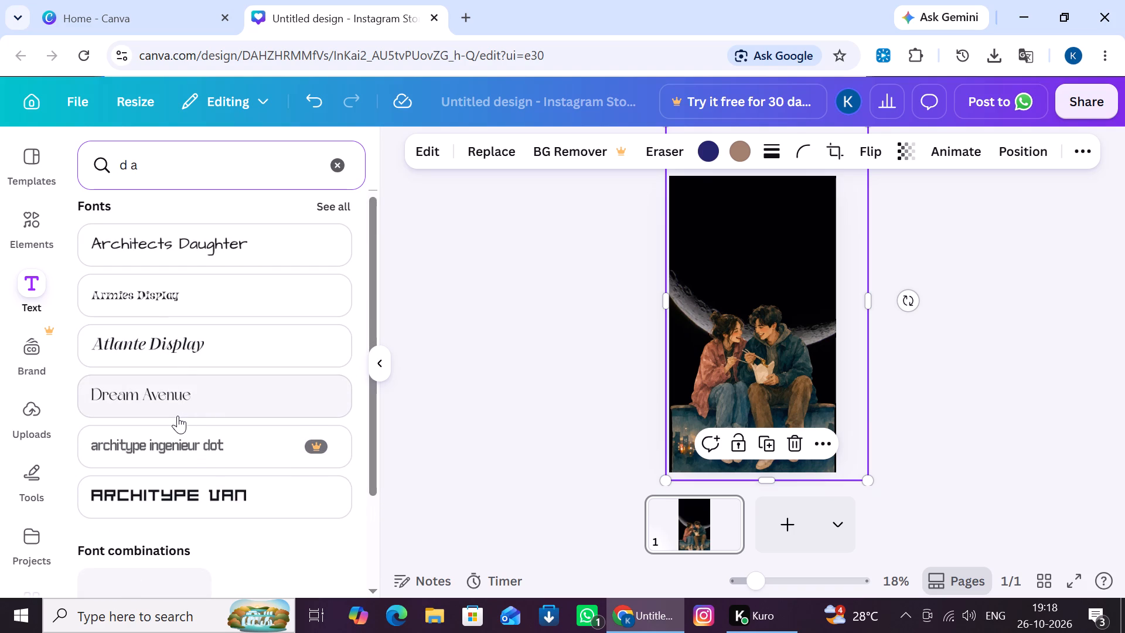
scroll(181, 365, "down", 5)
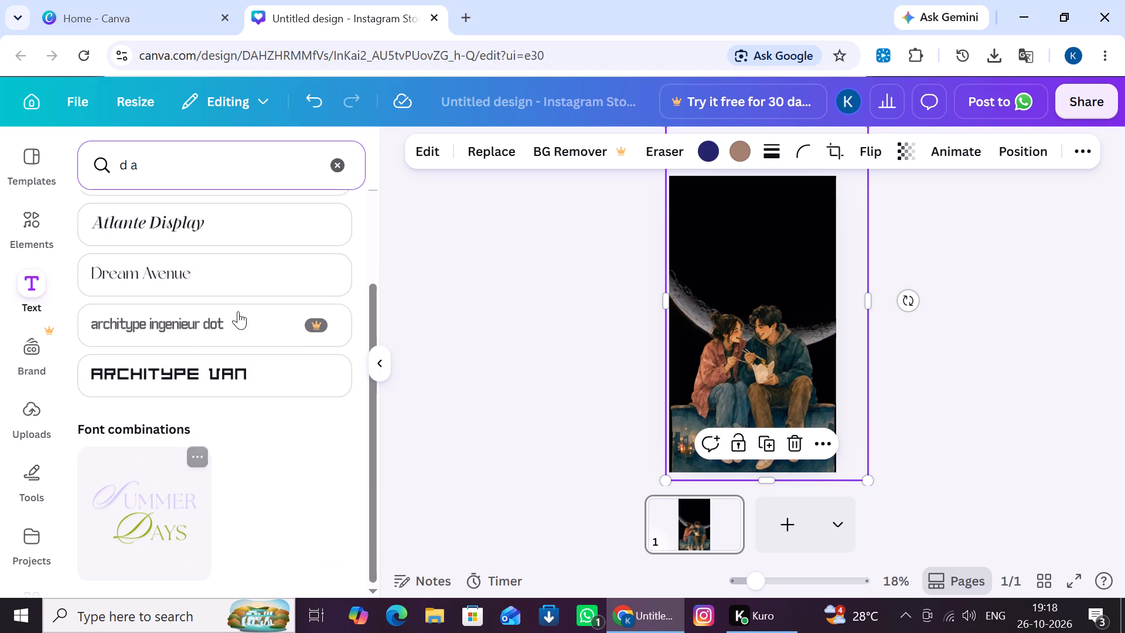
Clear the text search and look through the full set of font combinations for a suitable style.
left_click(344, 176)
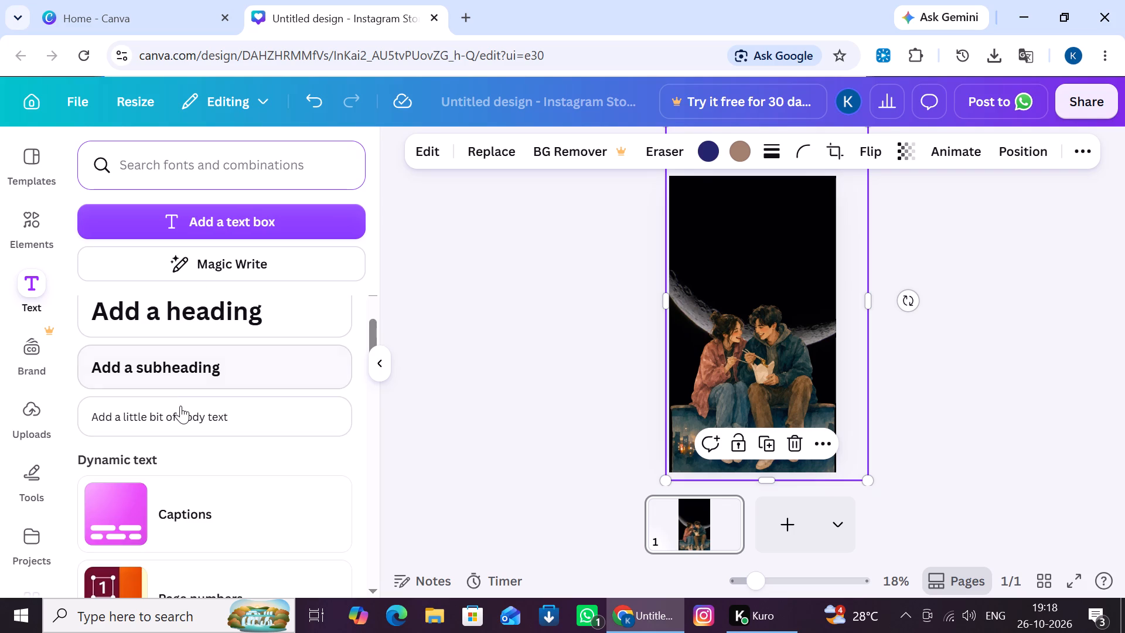
scroll(182, 408, "down", 7)
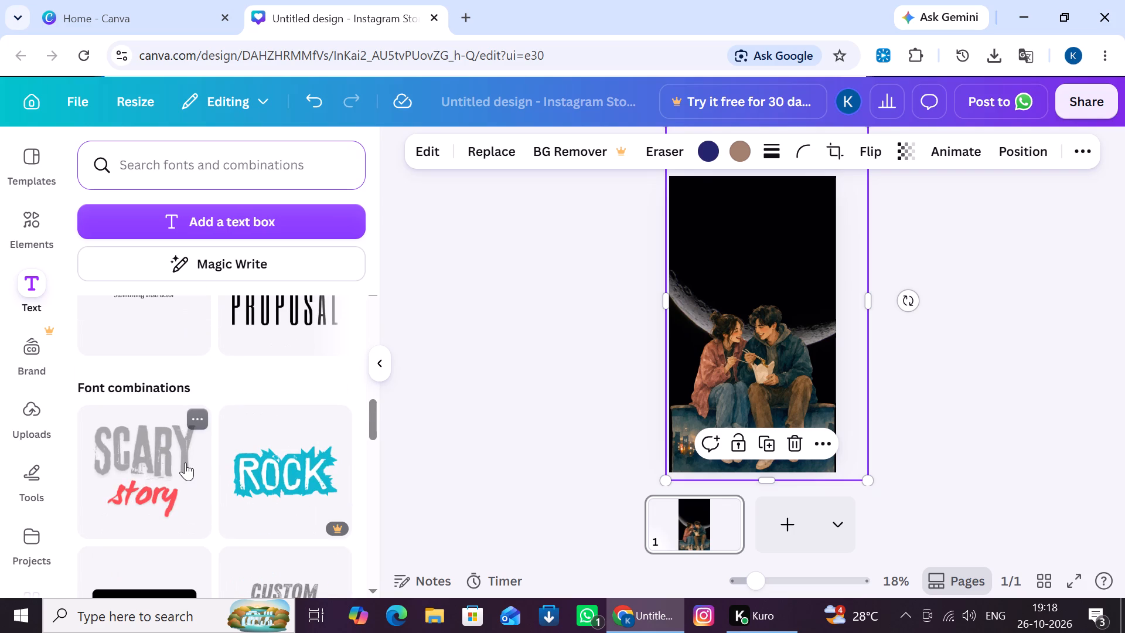
scroll(163, 462, "down", 1)
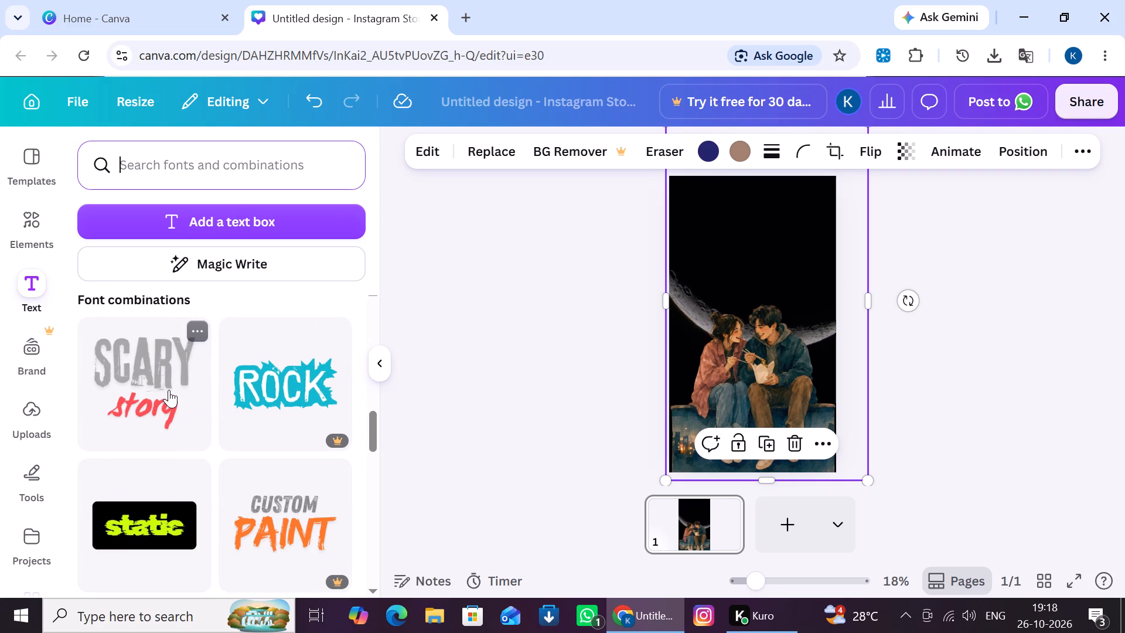
scroll(173, 387, "down", 2)
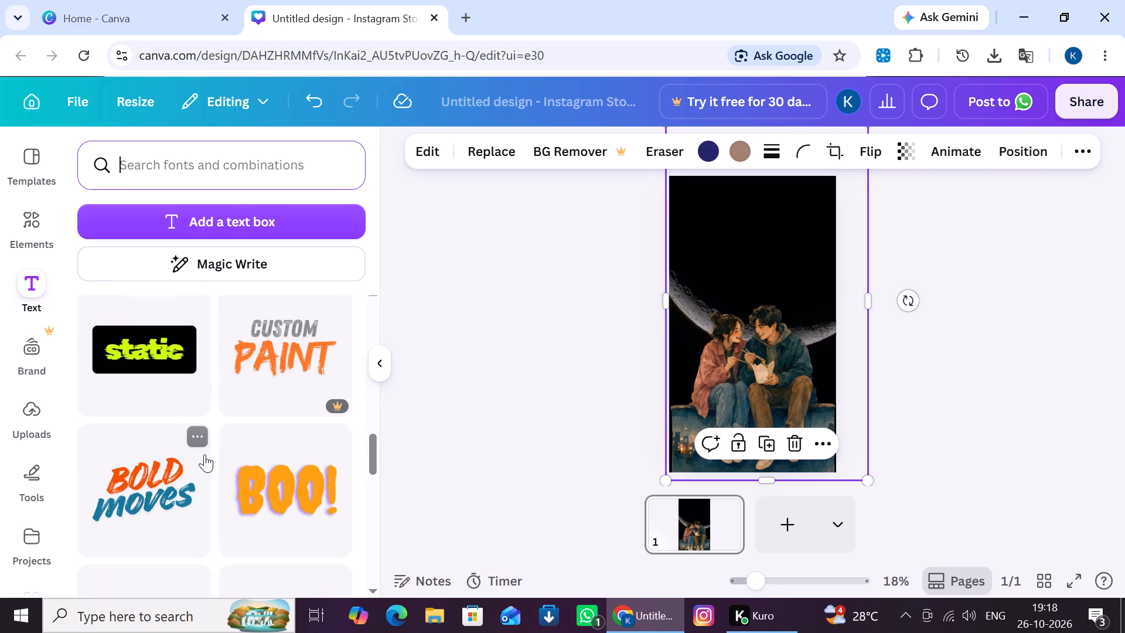
scroll(204, 455, "down", 4)
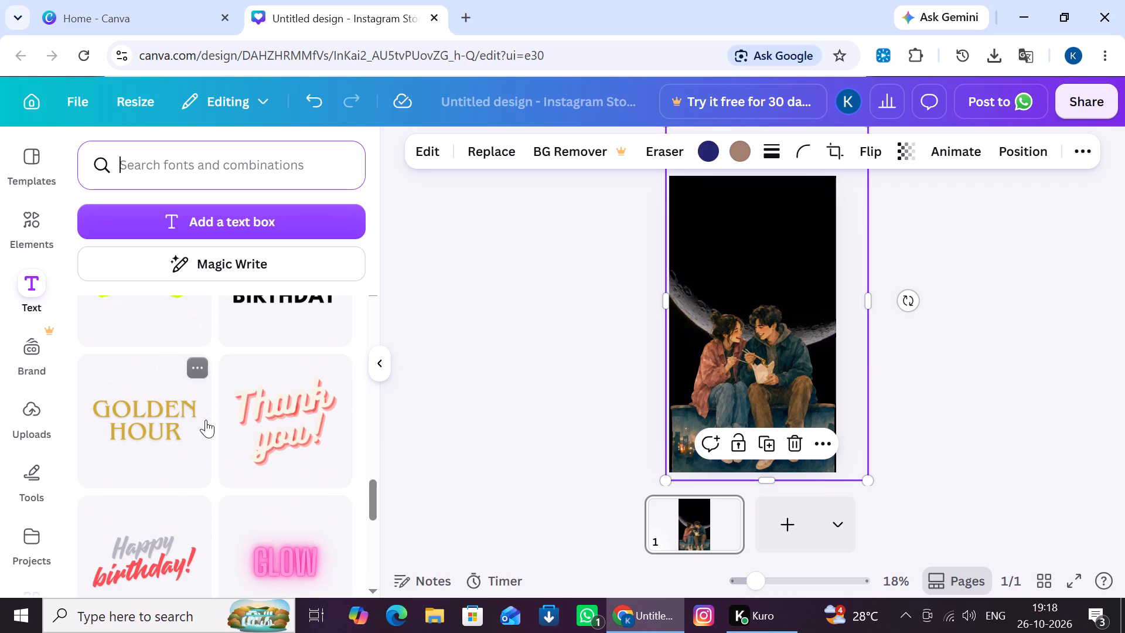
Add the gold GOLDEN HOUR text style to the page and replace its wording with widely spaced initials A and D.
left_click(166, 430)
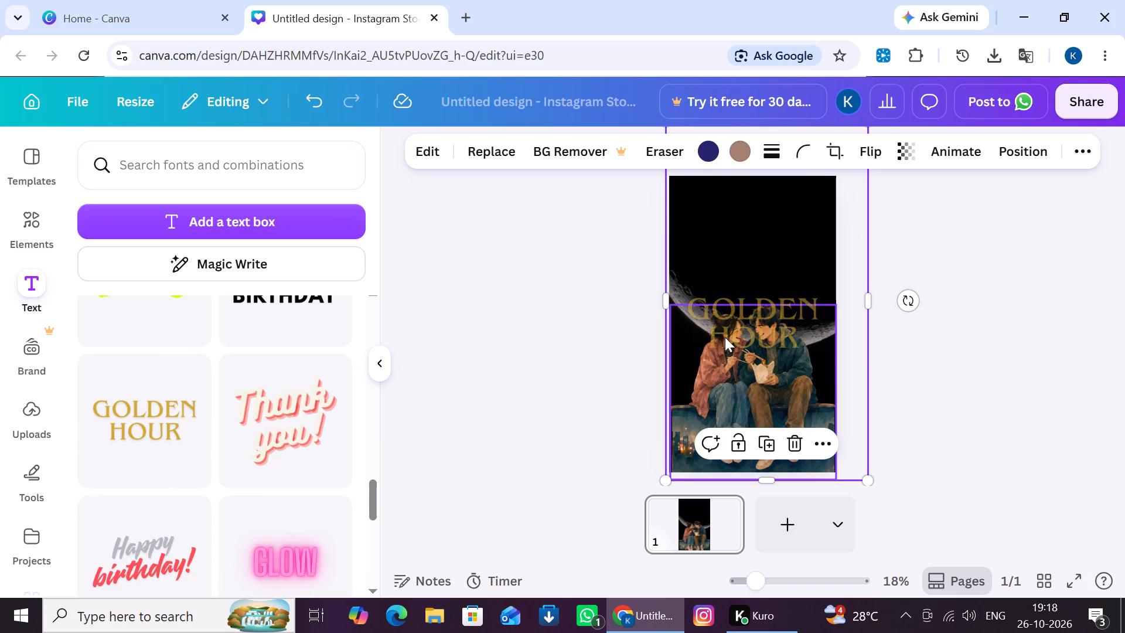
left_click(739, 305)
left_click(762, 301)
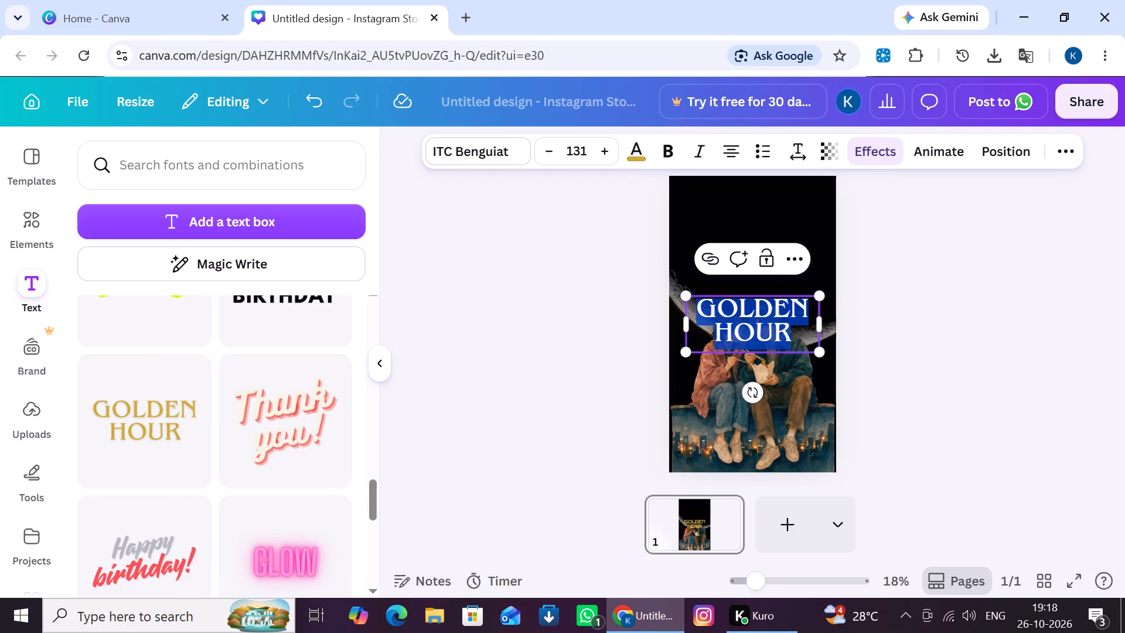
key("BackSpace")
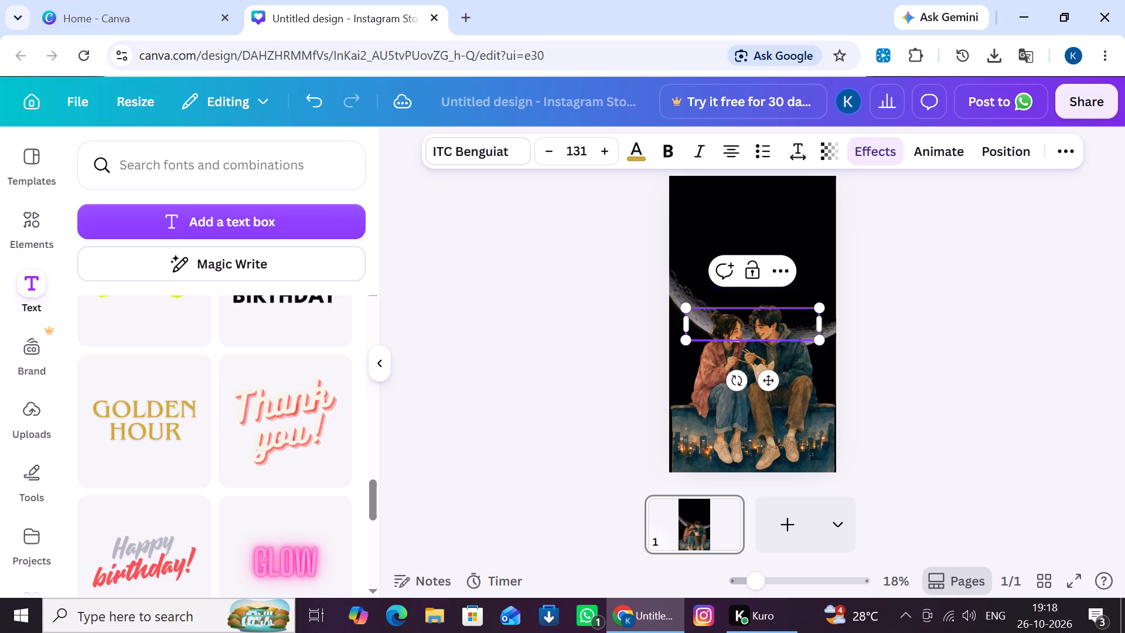
key("a")
key("space")
key("space")
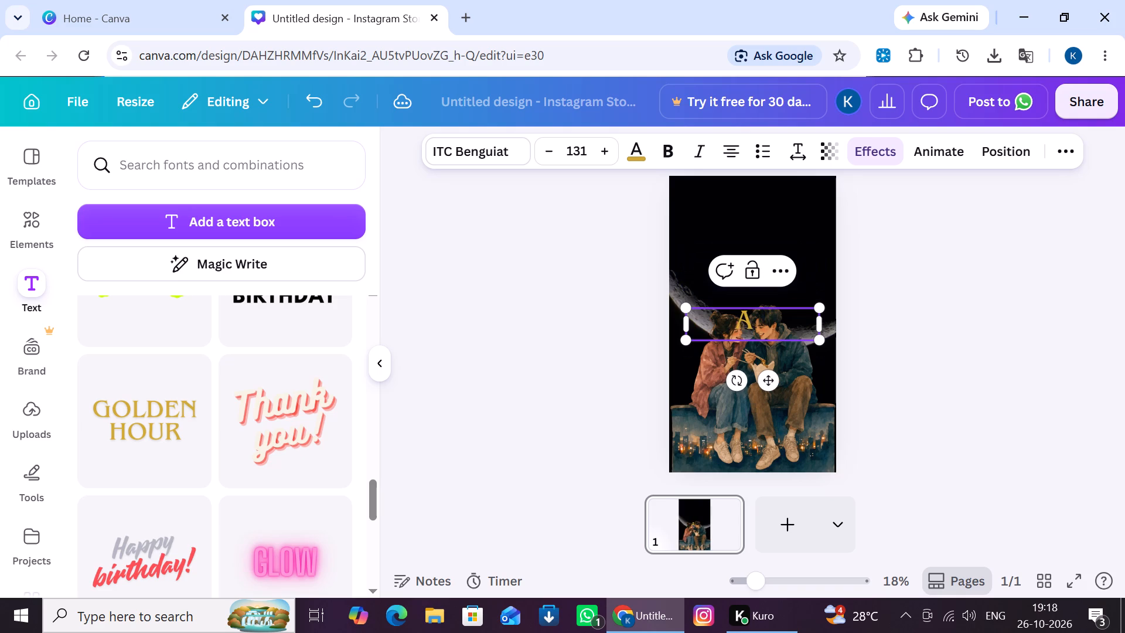
key("space")
key("space")
key("space")
type("d")
key("space")
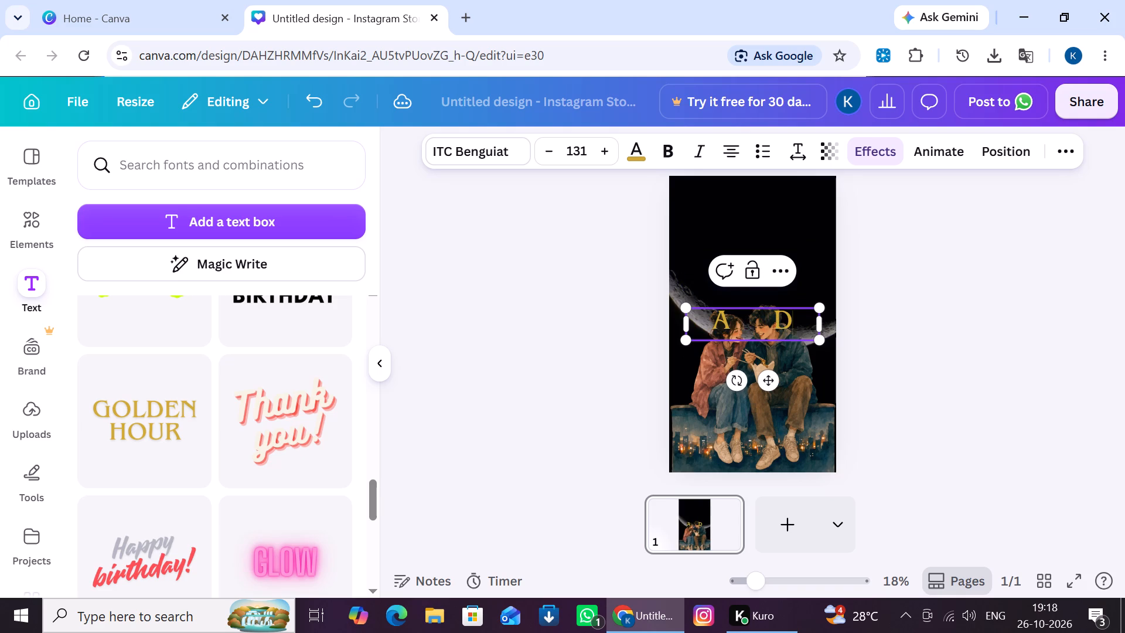
left_click(785, 182)
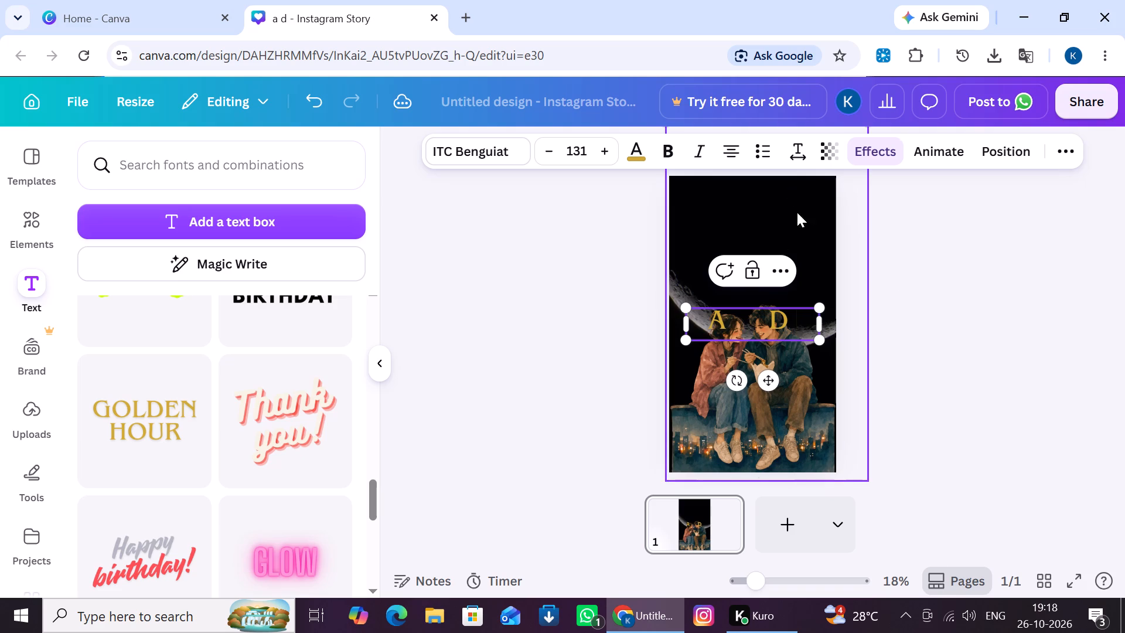
Move the A and D lettering up, centred just above the couple's heads.
left_click_drag(774, 321, 779, 282)
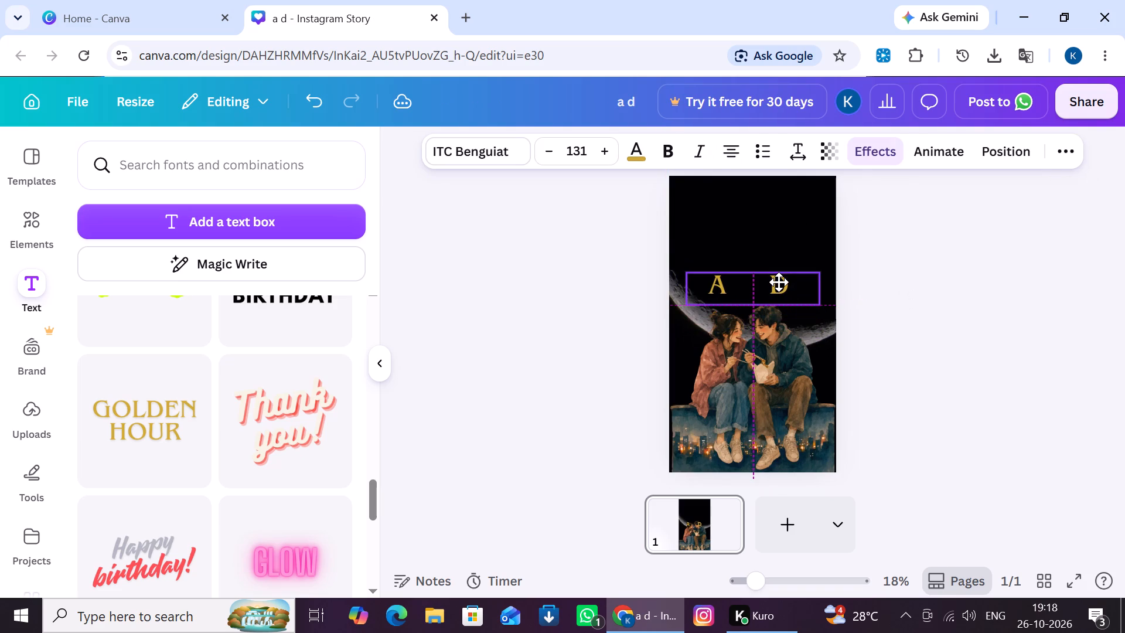
left_click_drag(779, 282, 779, 291)
left_click(869, 249)
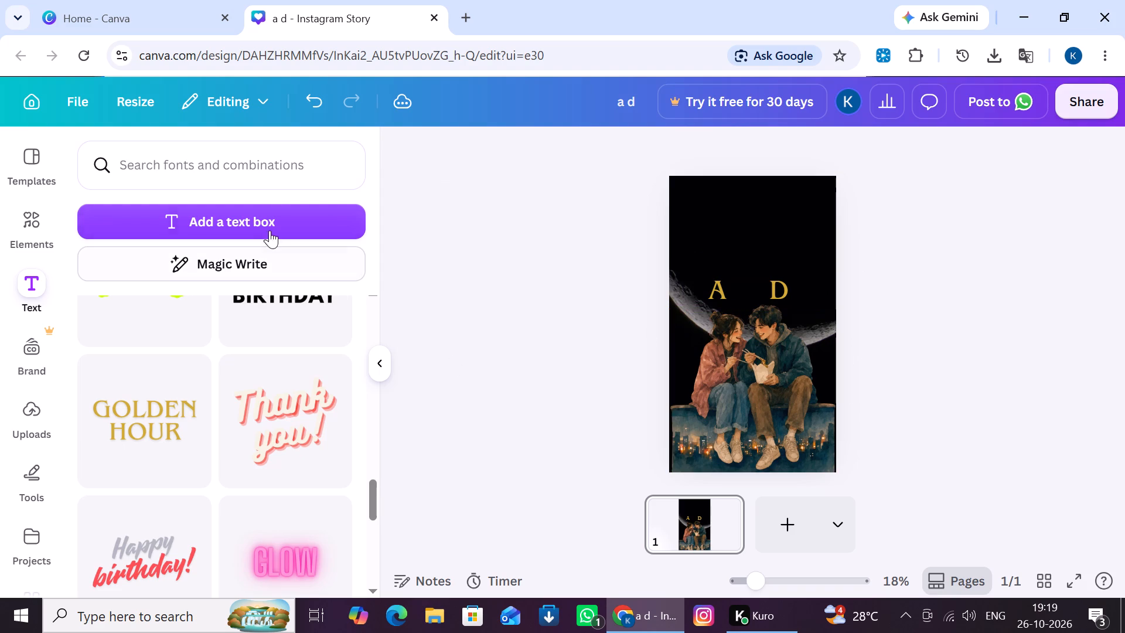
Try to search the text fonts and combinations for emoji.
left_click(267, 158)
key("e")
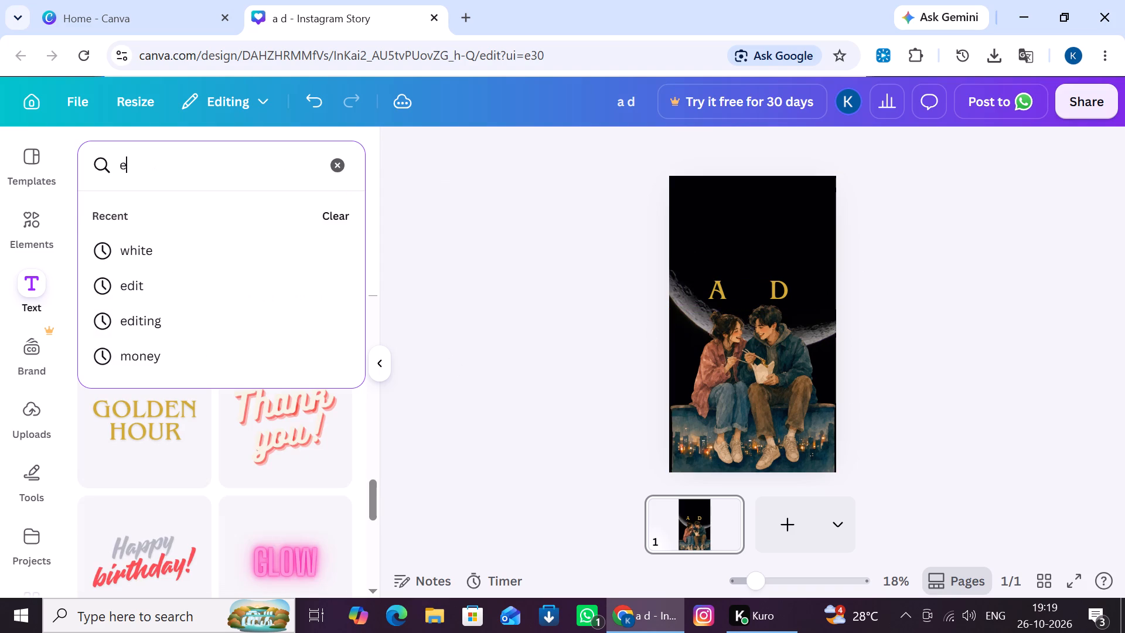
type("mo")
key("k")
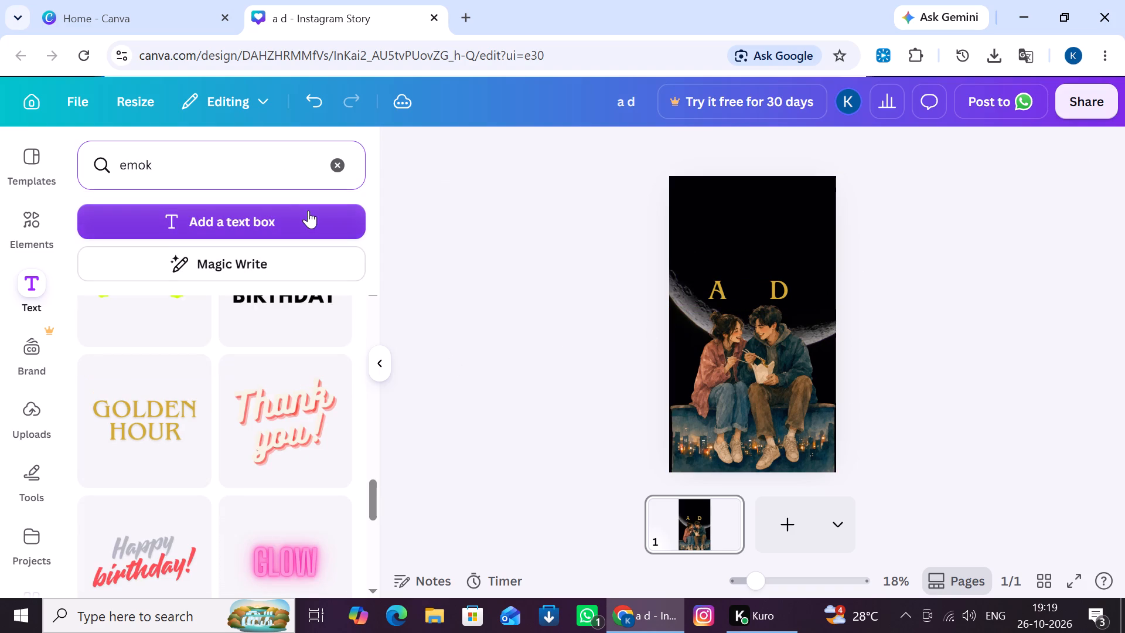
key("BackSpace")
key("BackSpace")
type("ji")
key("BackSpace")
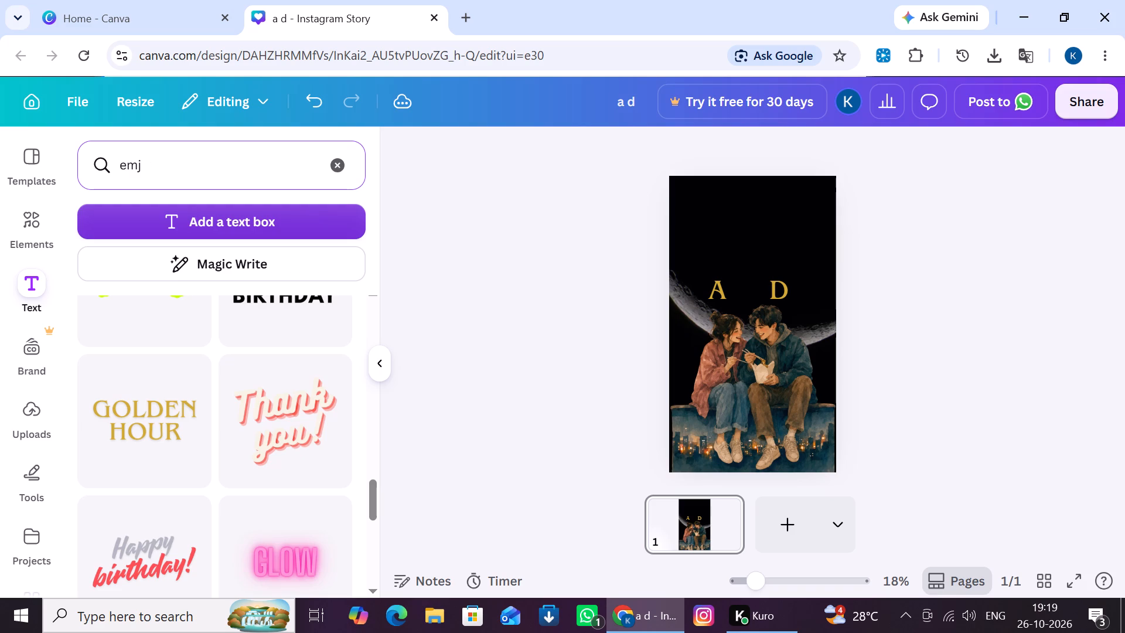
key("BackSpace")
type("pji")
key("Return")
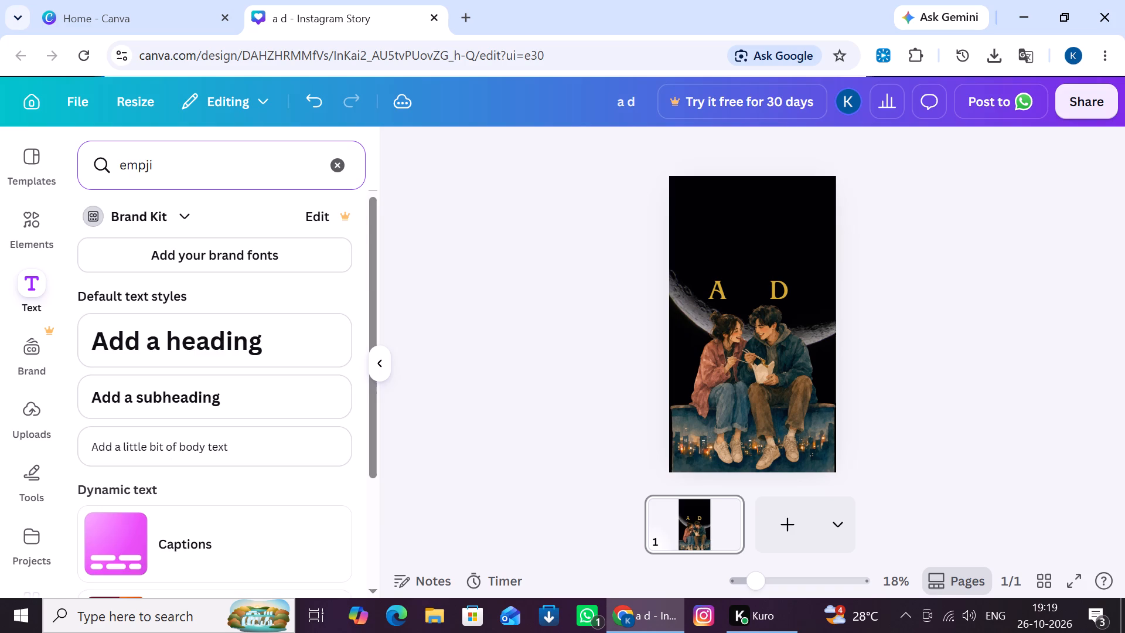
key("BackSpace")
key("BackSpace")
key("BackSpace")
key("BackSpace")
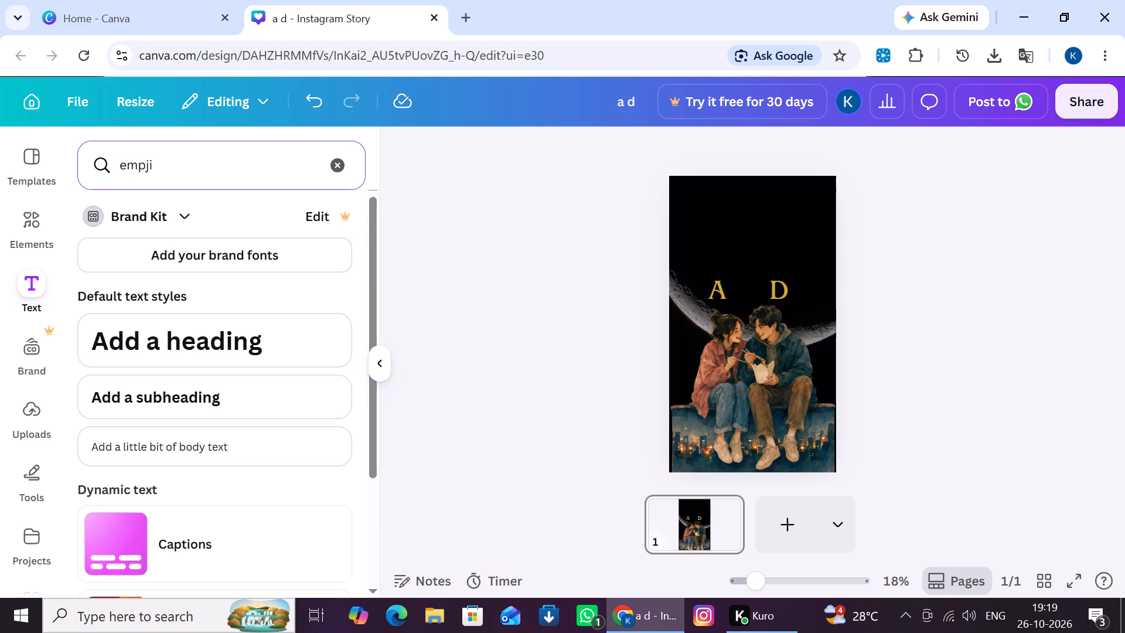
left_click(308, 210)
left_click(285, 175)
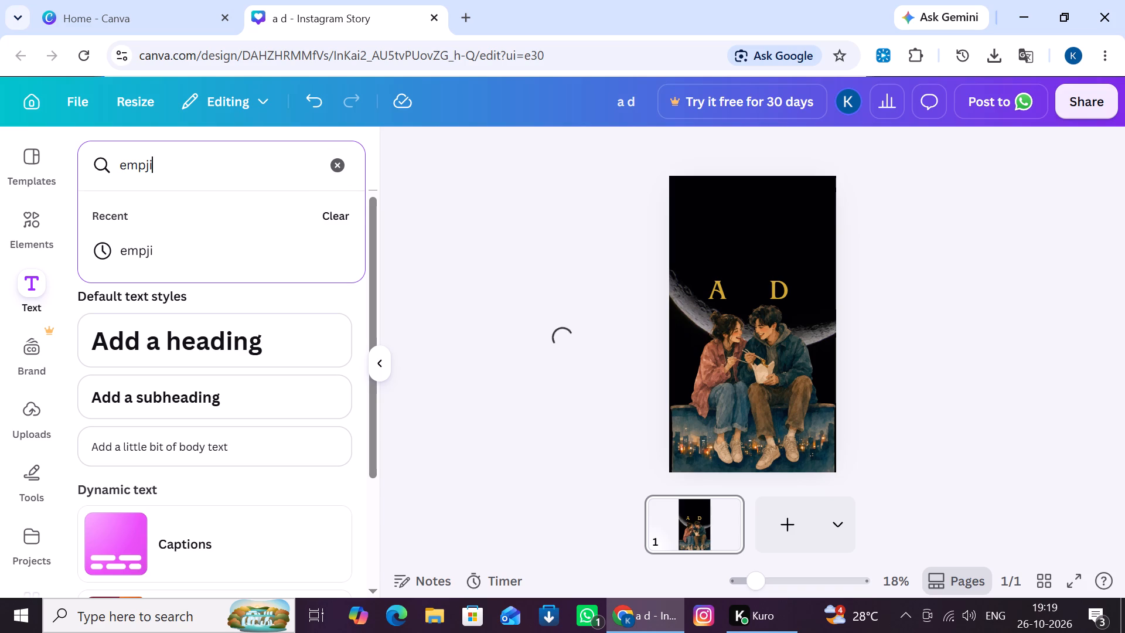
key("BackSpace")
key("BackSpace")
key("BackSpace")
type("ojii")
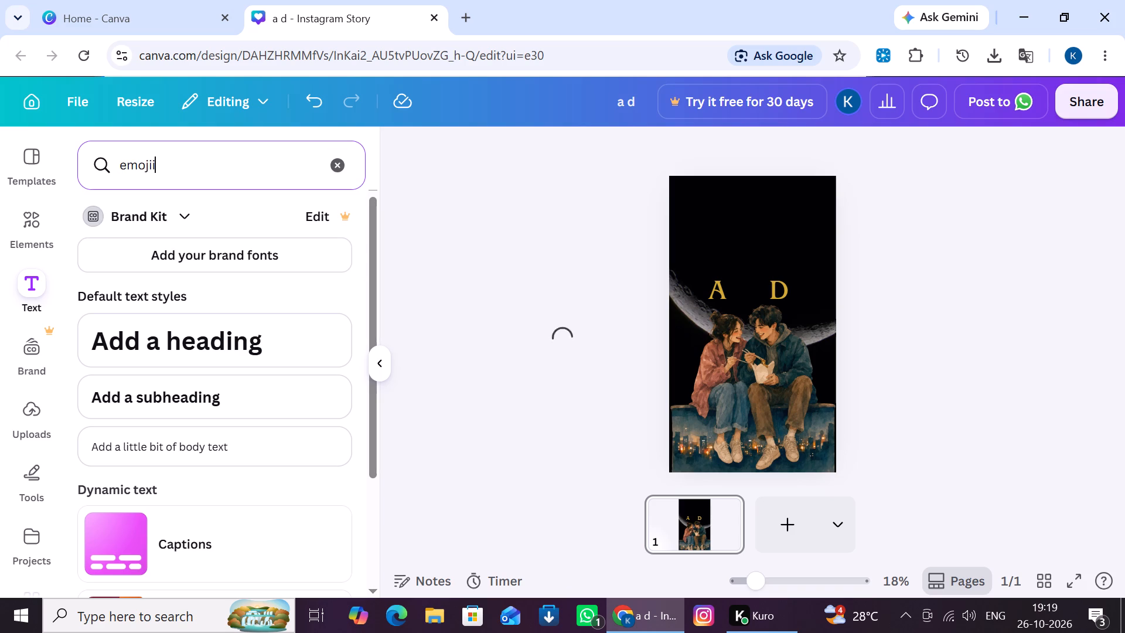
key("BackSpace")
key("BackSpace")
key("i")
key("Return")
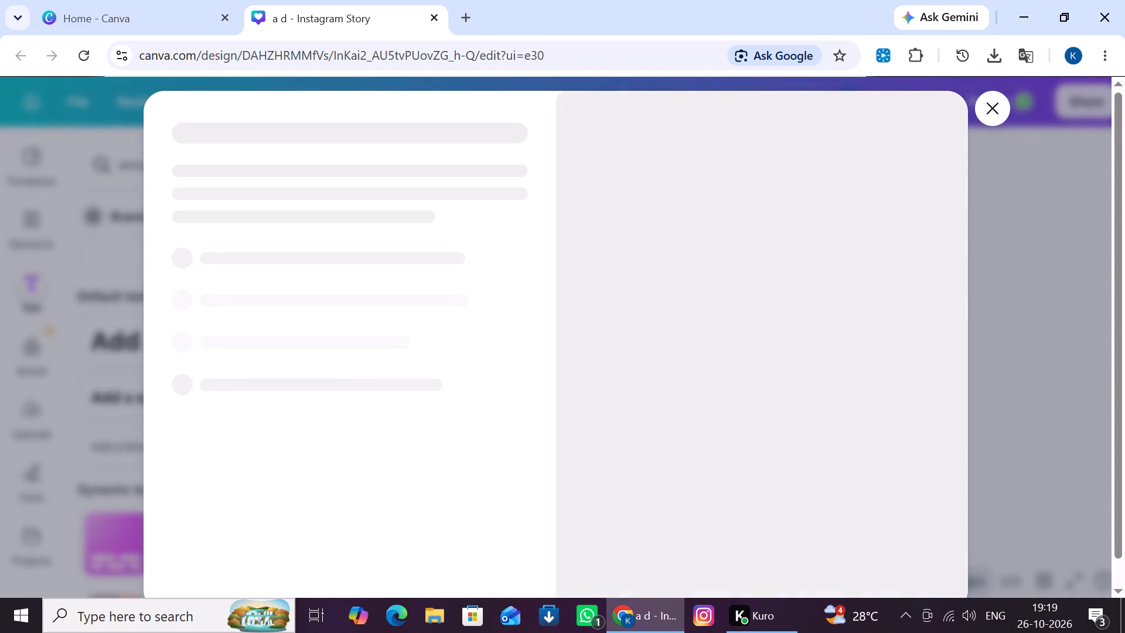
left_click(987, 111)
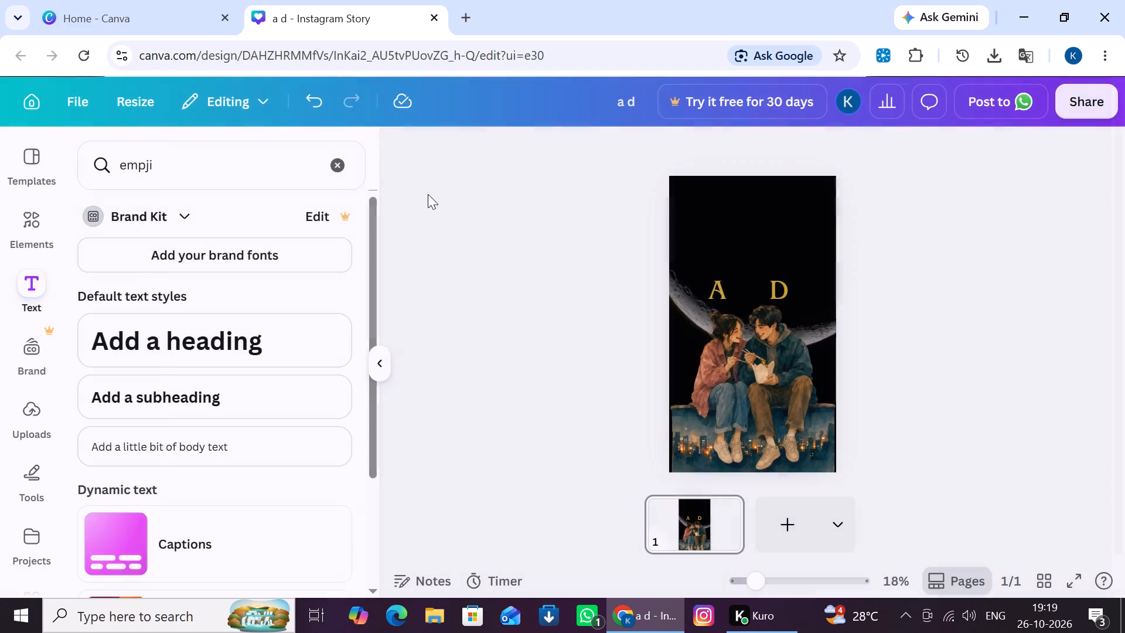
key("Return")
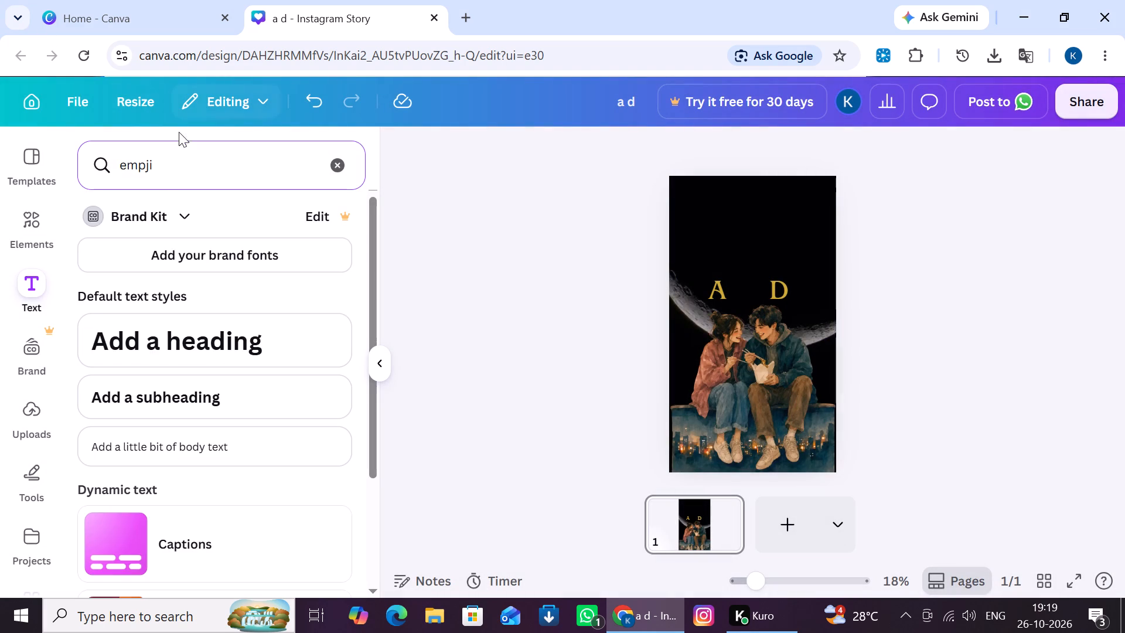
Correct the text library search term to emoji and look through the results.
left_click(184, 155)
key("BackSpace")
key("BackSpace")
key("BackSpace")
key("BackSpace")
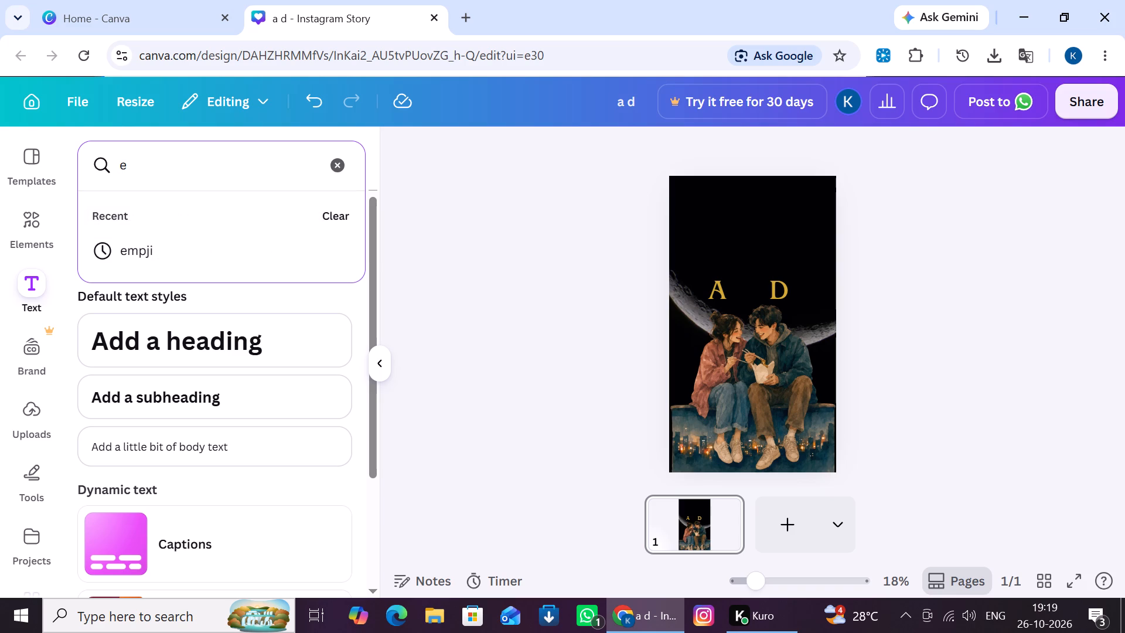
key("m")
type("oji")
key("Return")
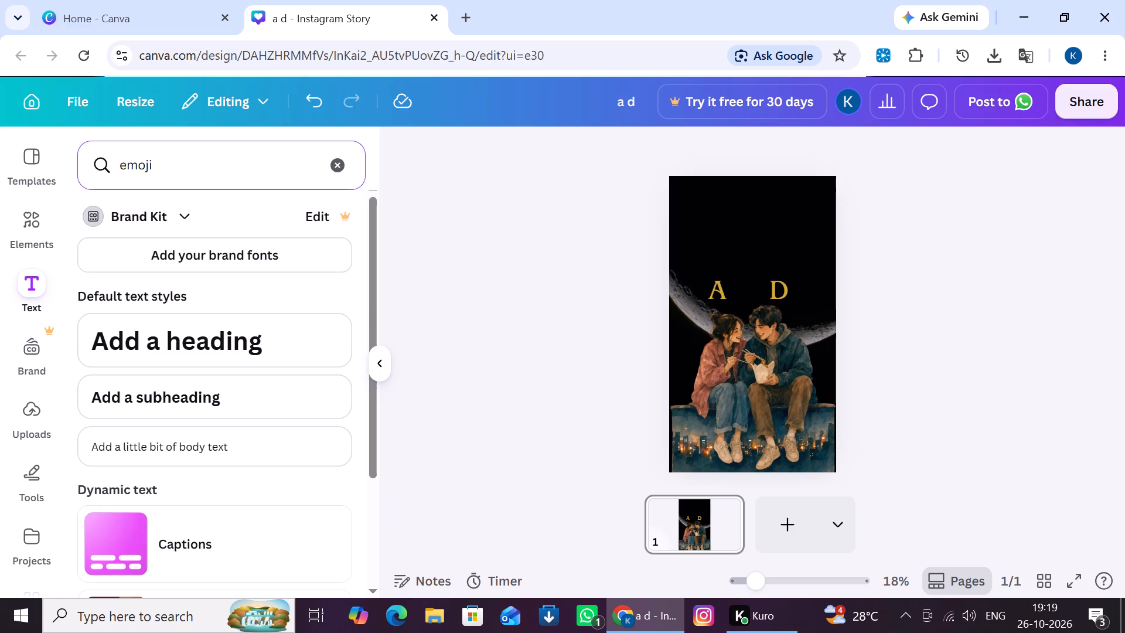
scroll(296, 195, "down", 2)
scroll(186, 316, "down", 6)
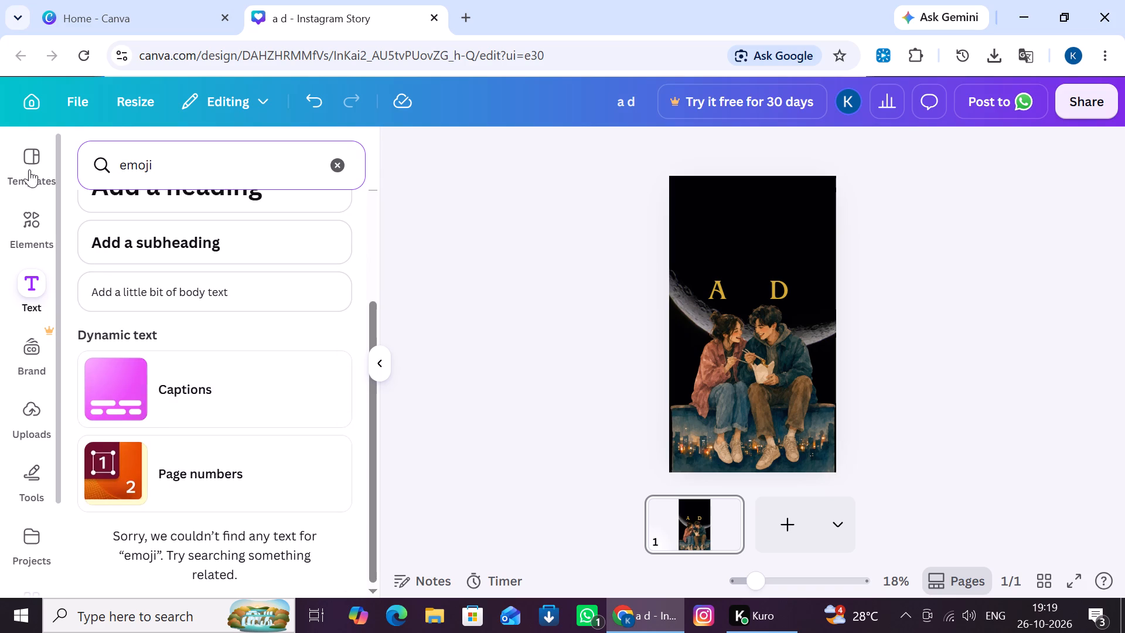
Search the elements library for emoji and show all matching graphics.
left_click(27, 219)
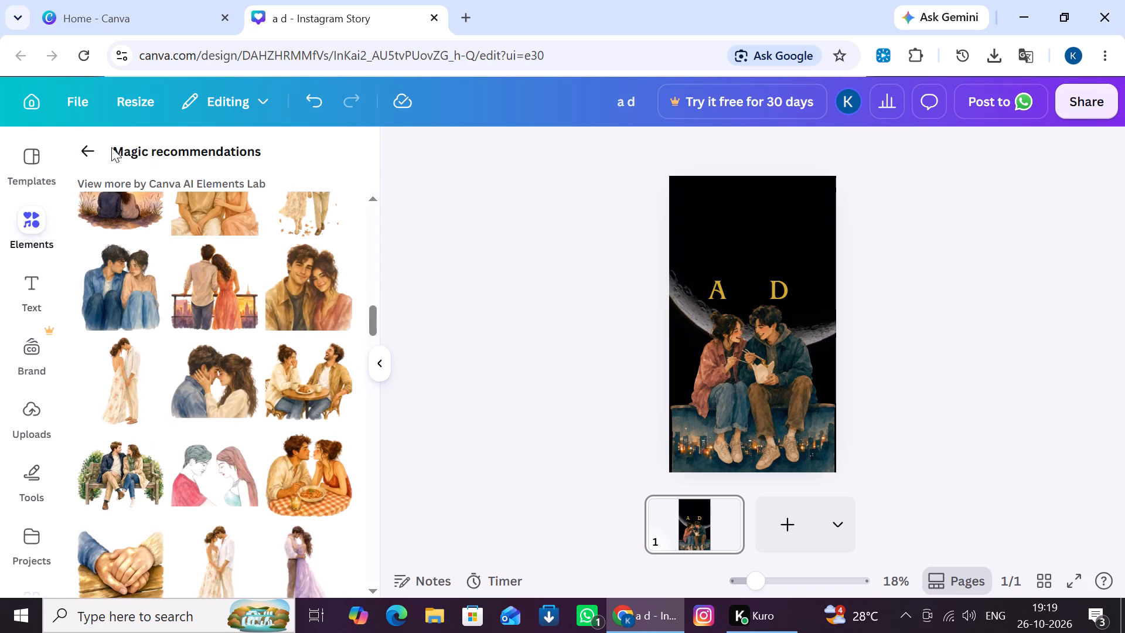
left_click(98, 148)
left_click(95, 152)
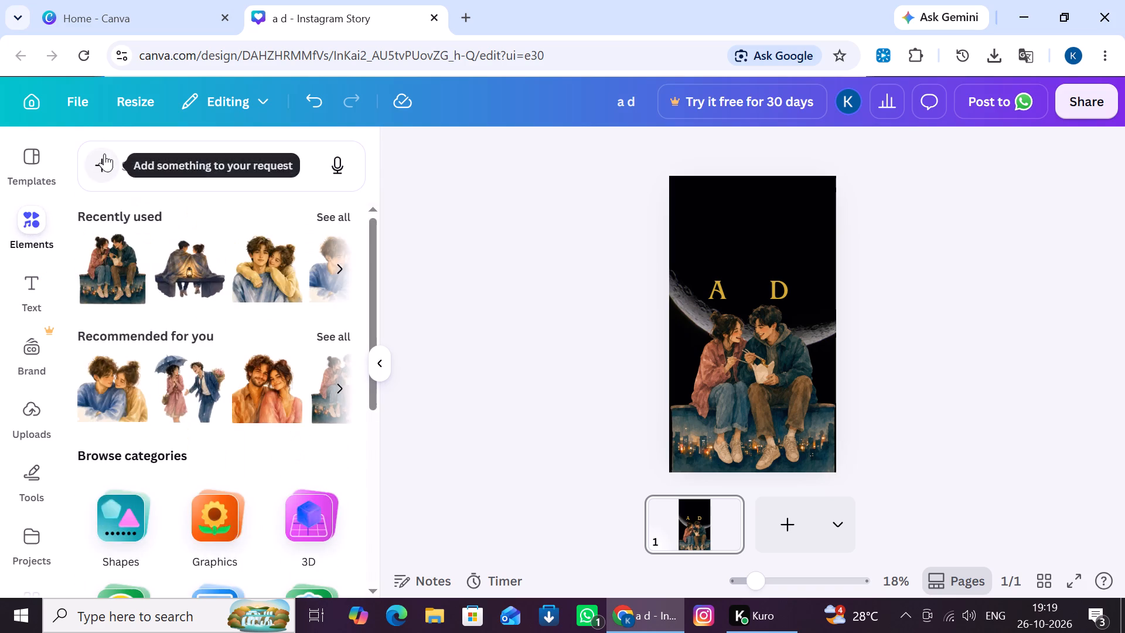
left_click(143, 161)
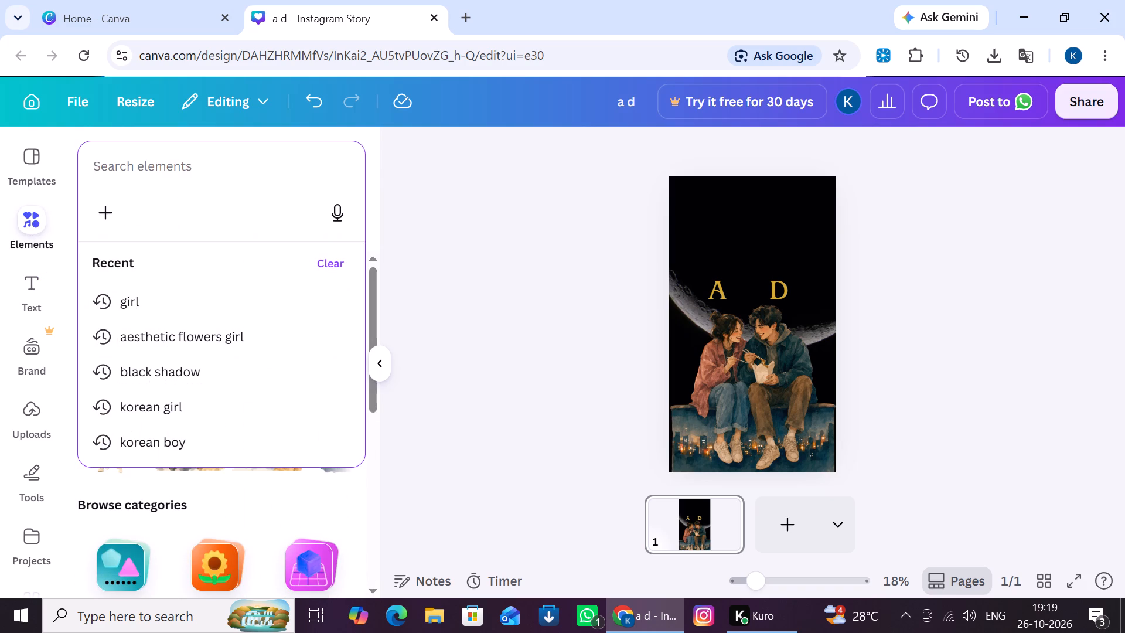
type("emoji")
key("Return")
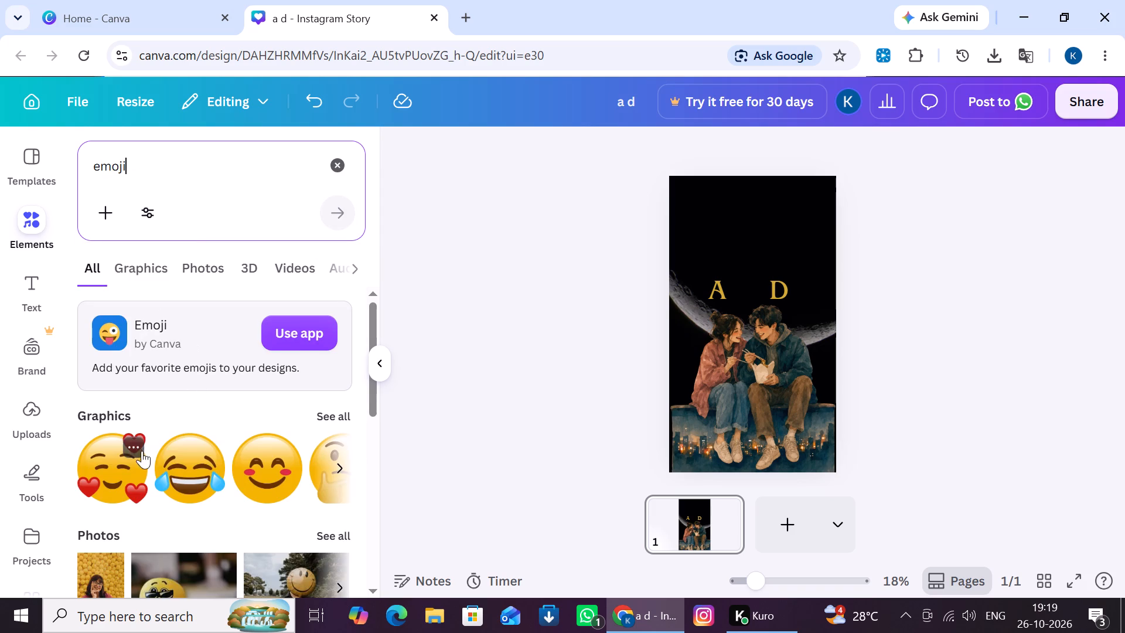
scroll(225, 445, "down", 4)
scroll(223, 436, "up", 2)
scroll(216, 413, "down", 2)
scroll(216, 413, "up", 4)
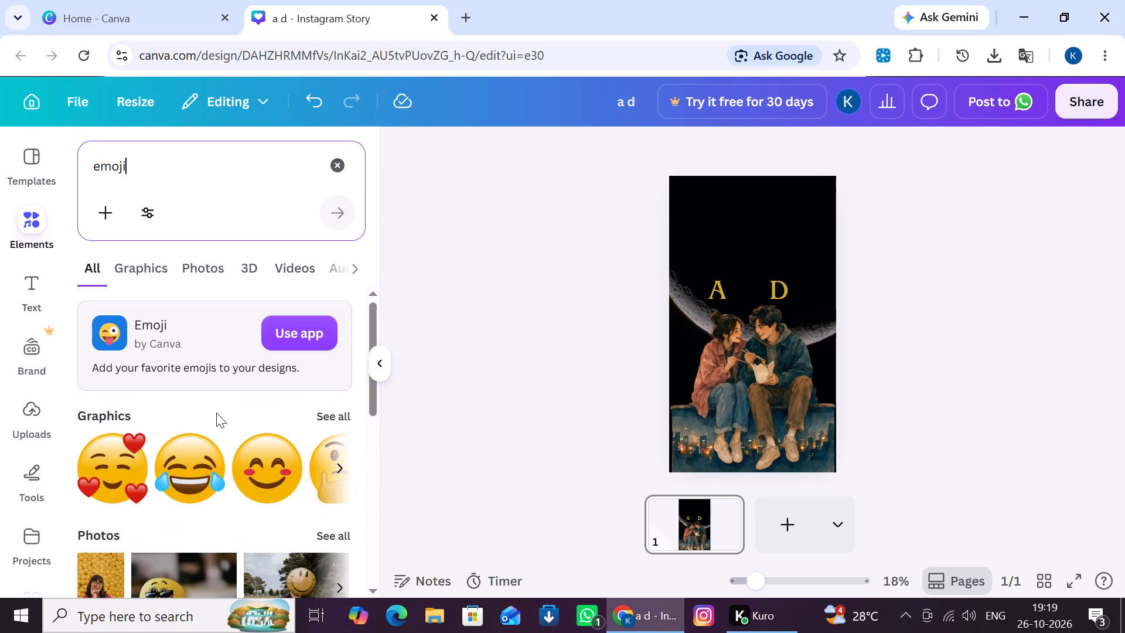
left_click(316, 420)
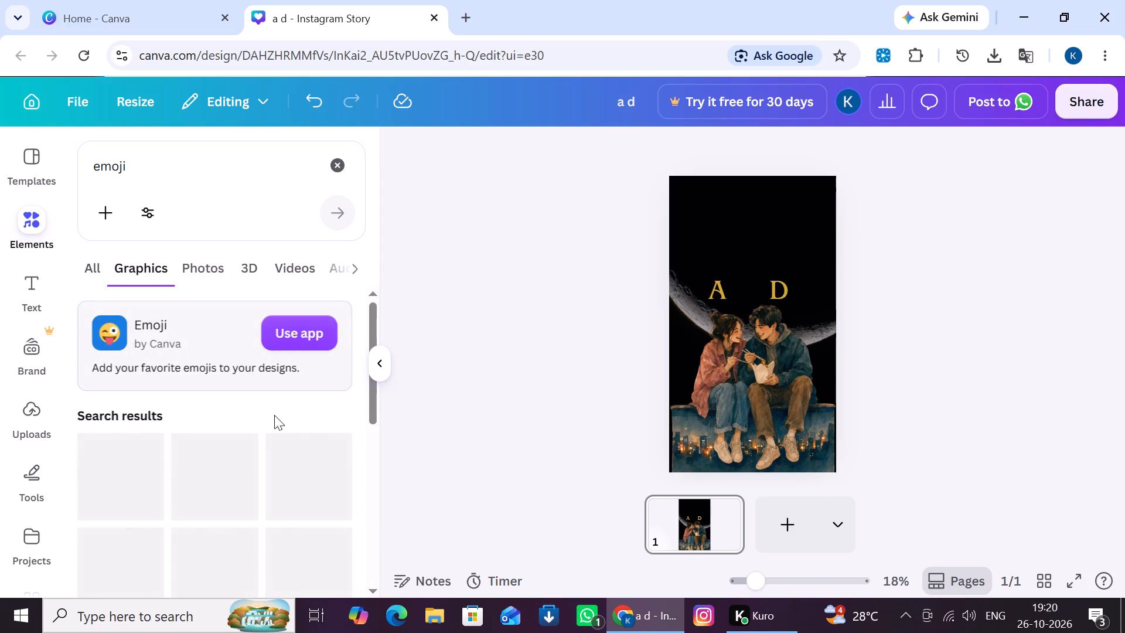
Add the pink bow from the emoji graphics and shrink it to a small size beside the letter A.
scroll(236, 402, "down", 1)
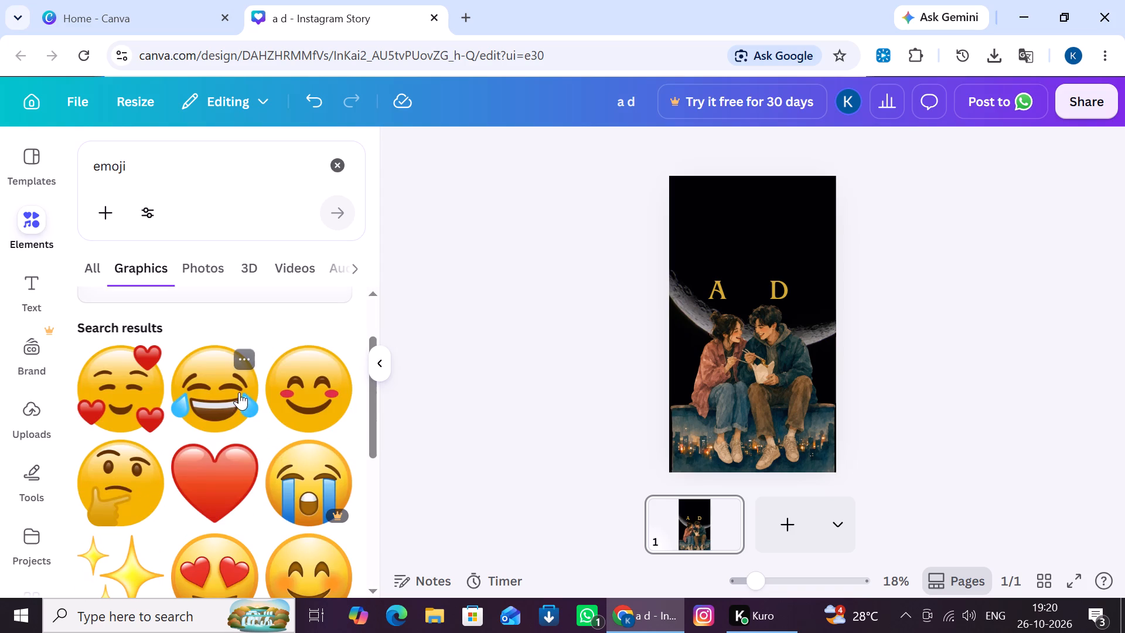
scroll(227, 448, "down", 5)
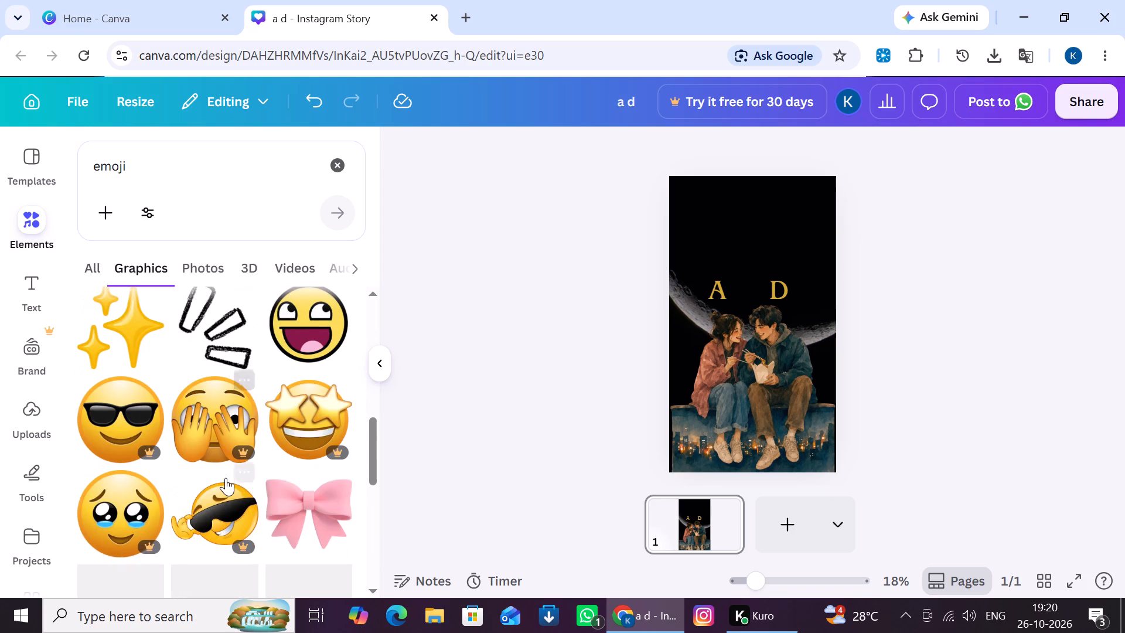
scroll(226, 478, "down", 2)
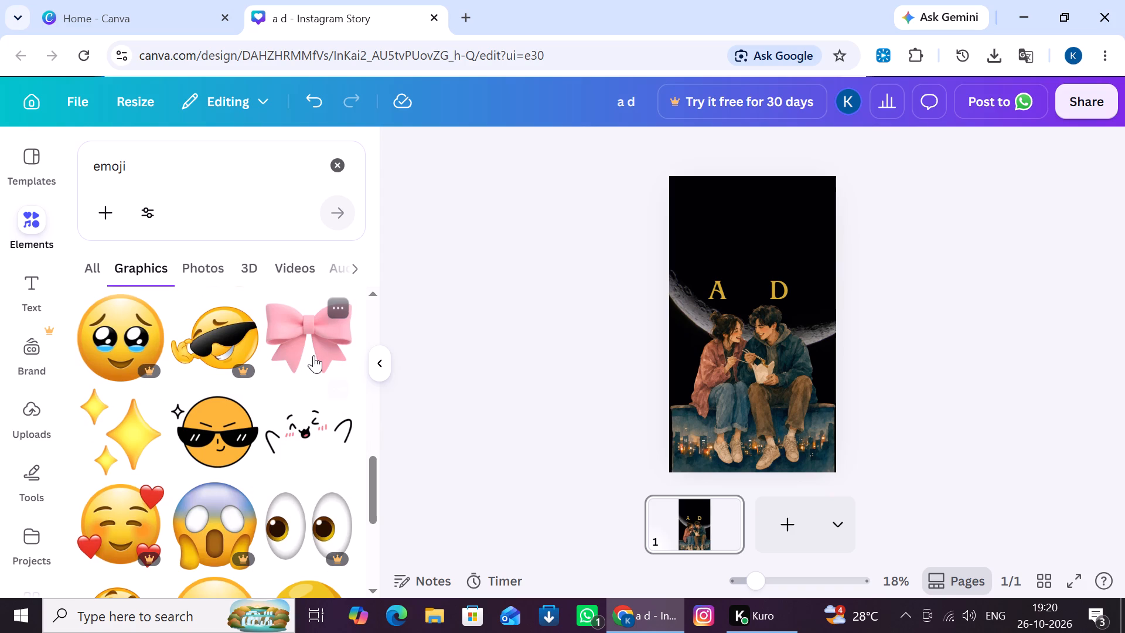
left_click_drag(313, 355, 698, 297)
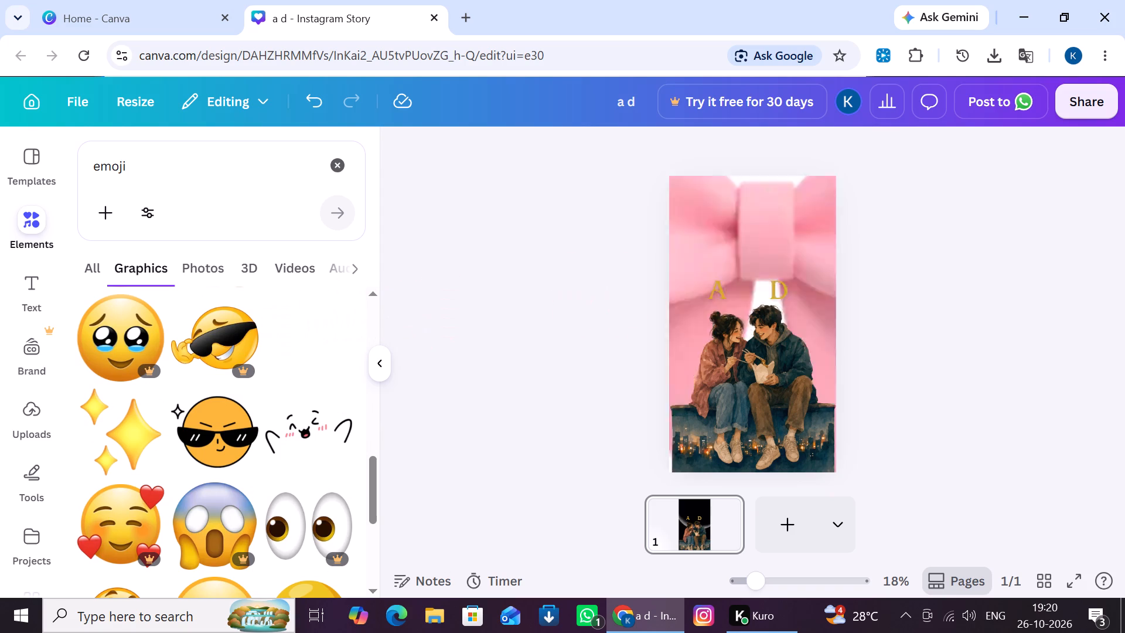
left_click_drag(698, 297, 319, 374)
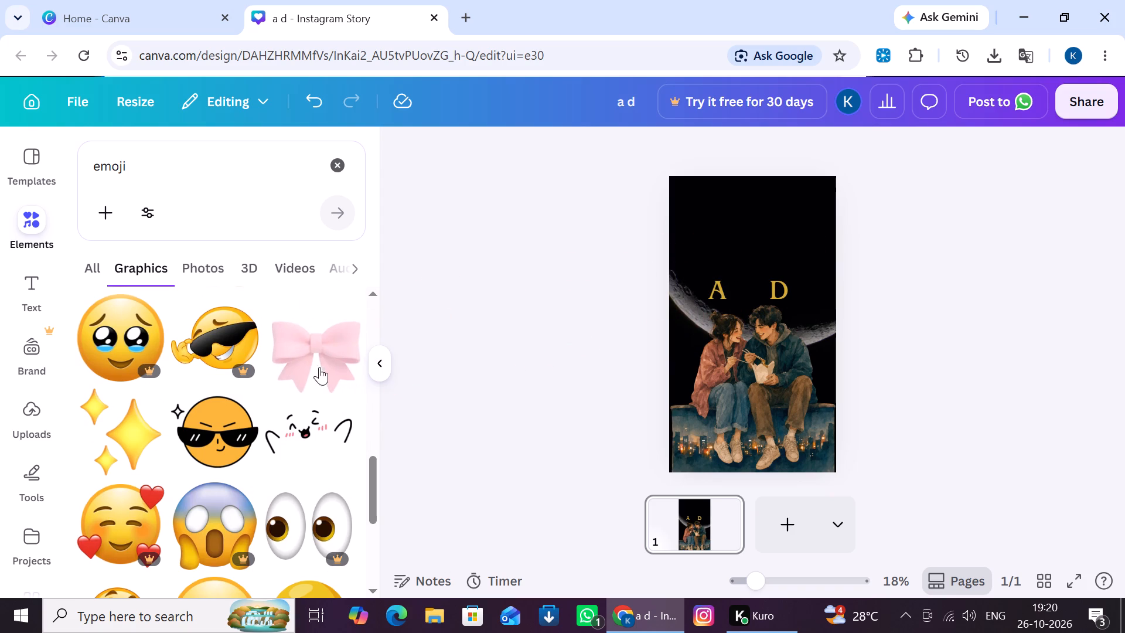
left_click(324, 349)
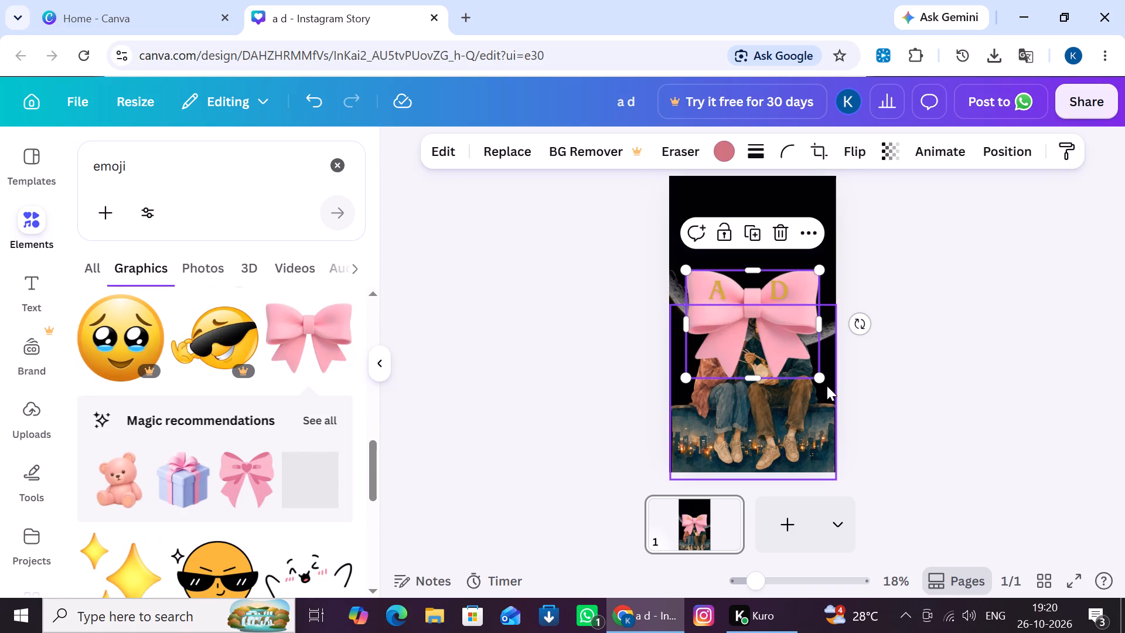
left_click_drag(821, 379, 725, 268)
scroll(742, 308, "up", 1)
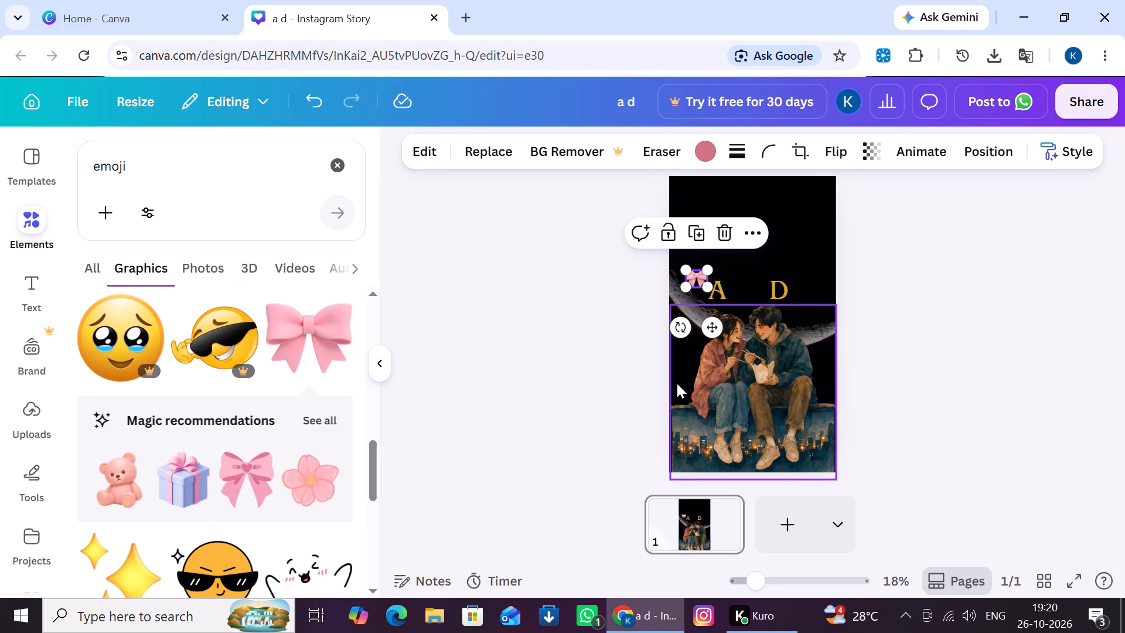
left_click(633, 394)
Place the small pink bow on the top of the letter A, tilted slightly clockwise.
left_click(797, 585)
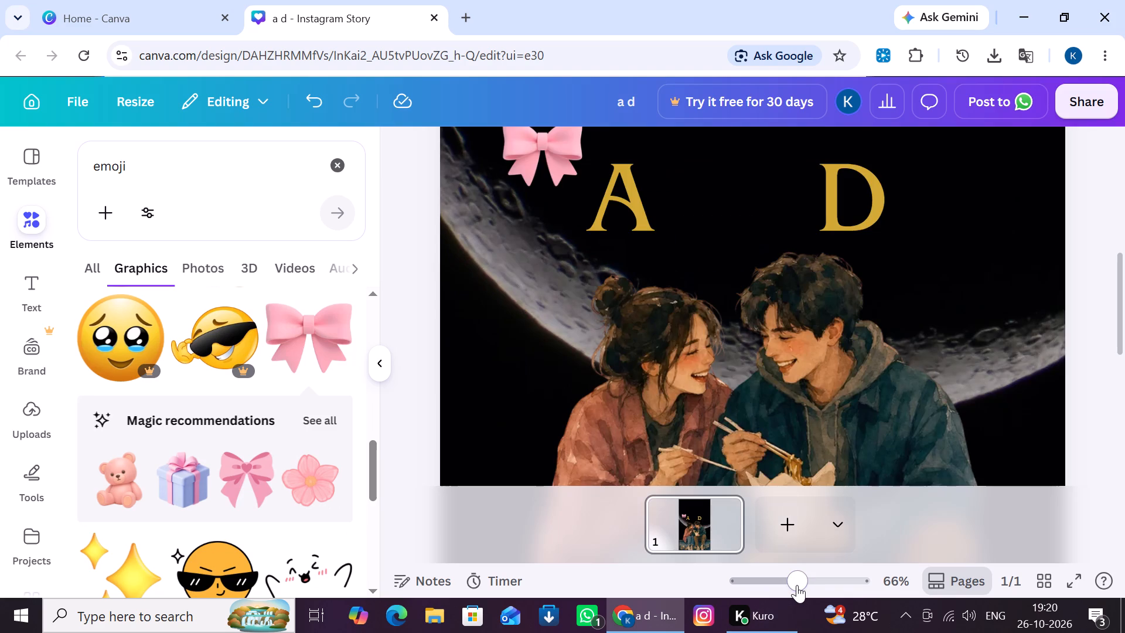
left_click(797, 585)
left_click(804, 585)
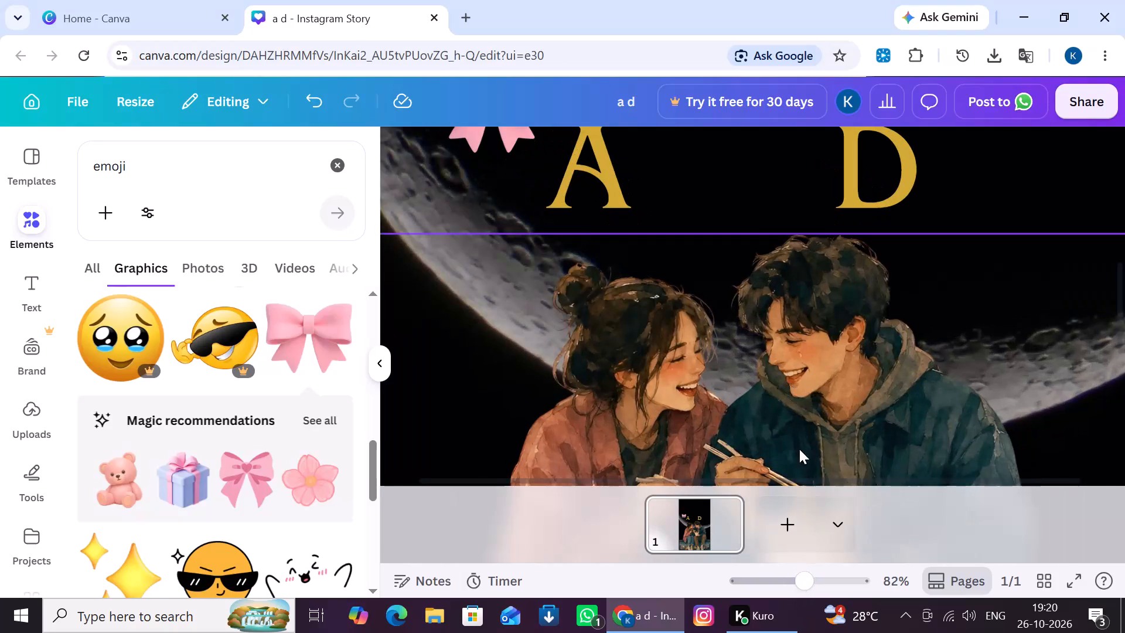
scroll(799, 449, "up", 2)
left_click(509, 281)
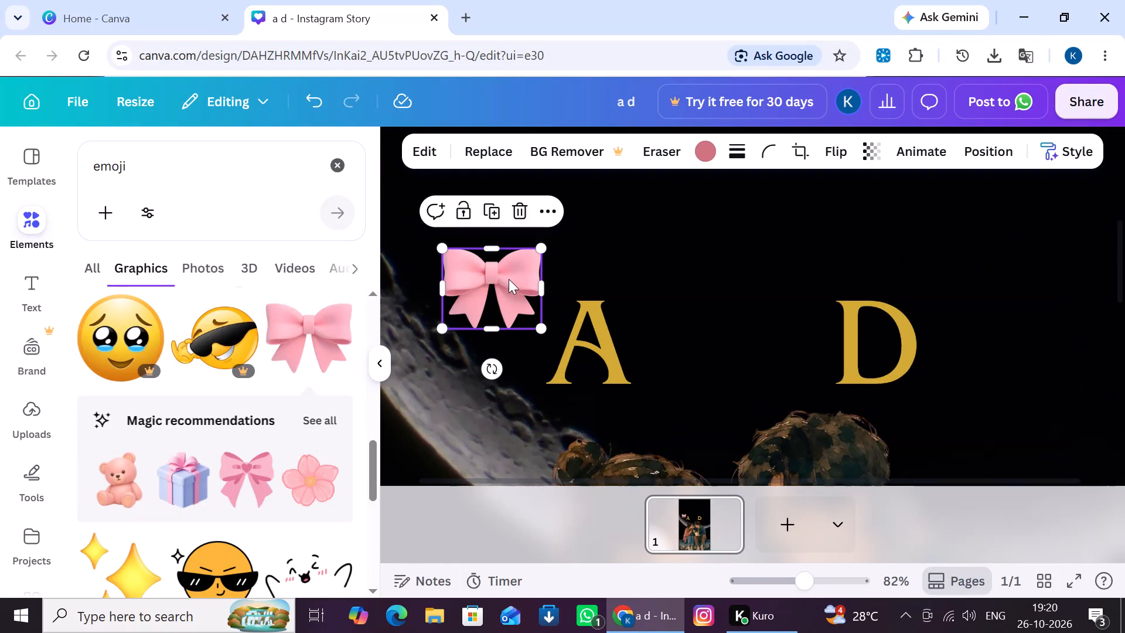
left_click_drag(509, 277, 626, 281)
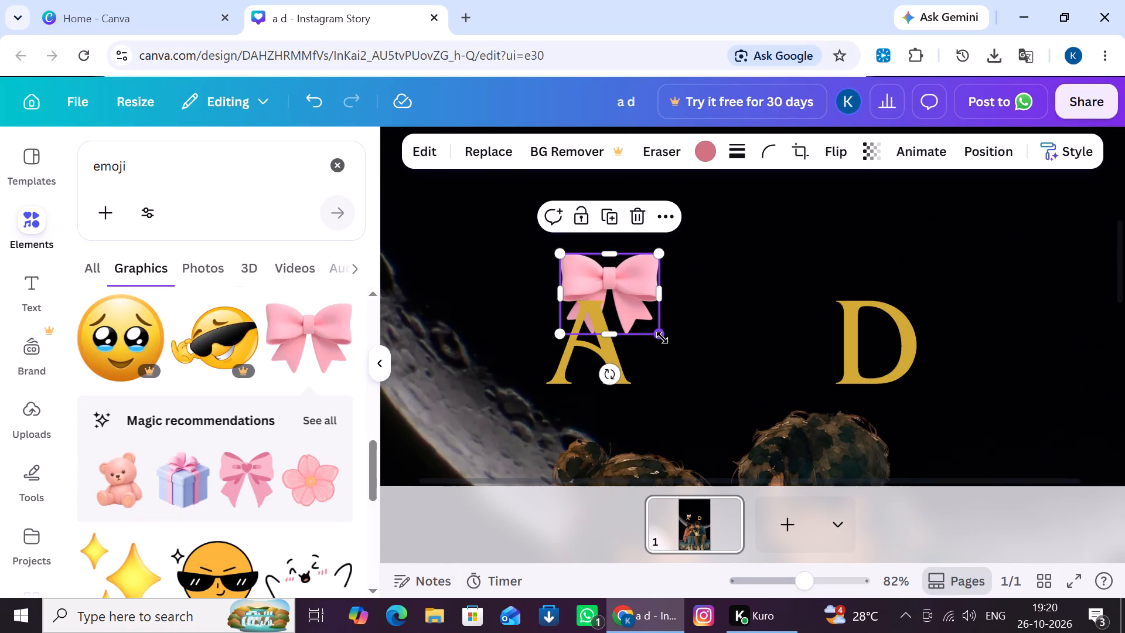
left_click(637, 276)
left_click(620, 264)
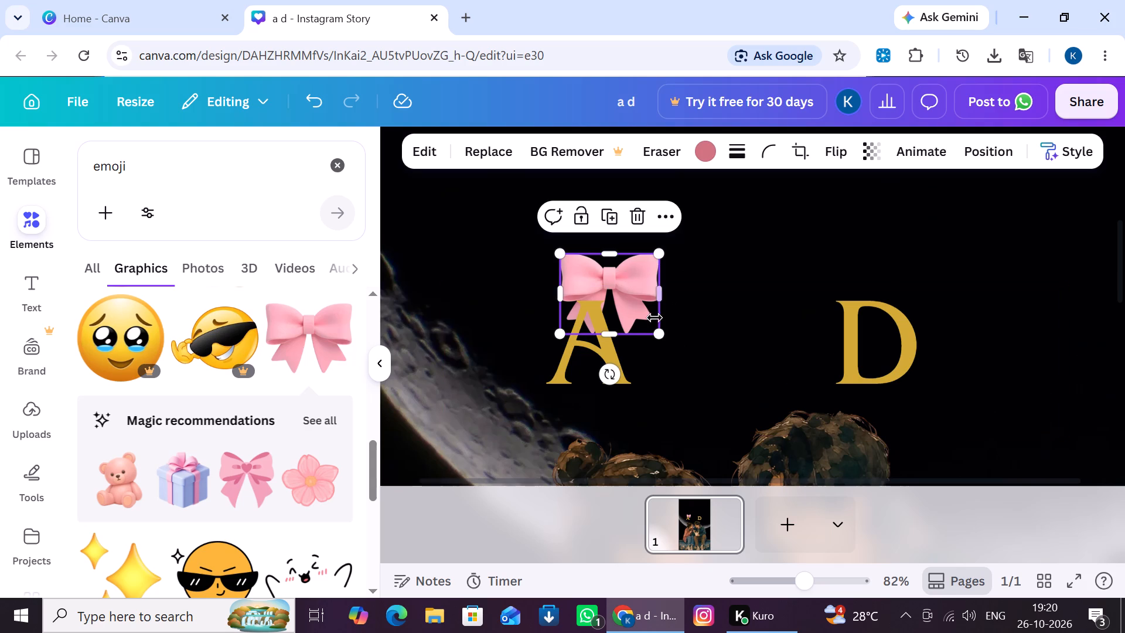
left_click_drag(608, 373, 575, 384)
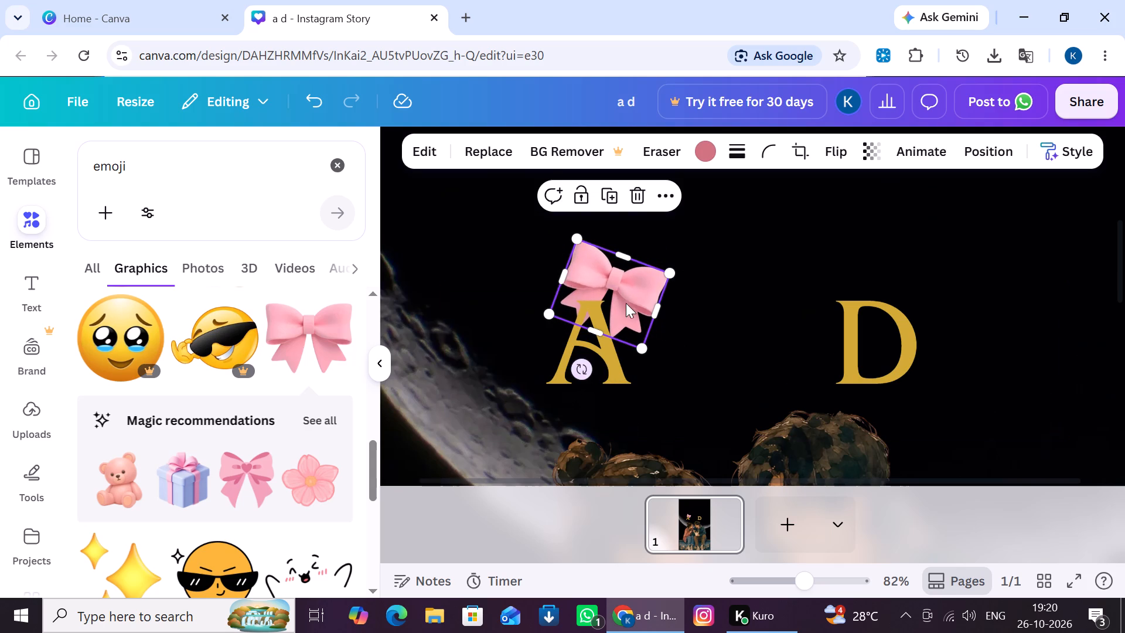
left_click_drag(631, 286, 652, 266)
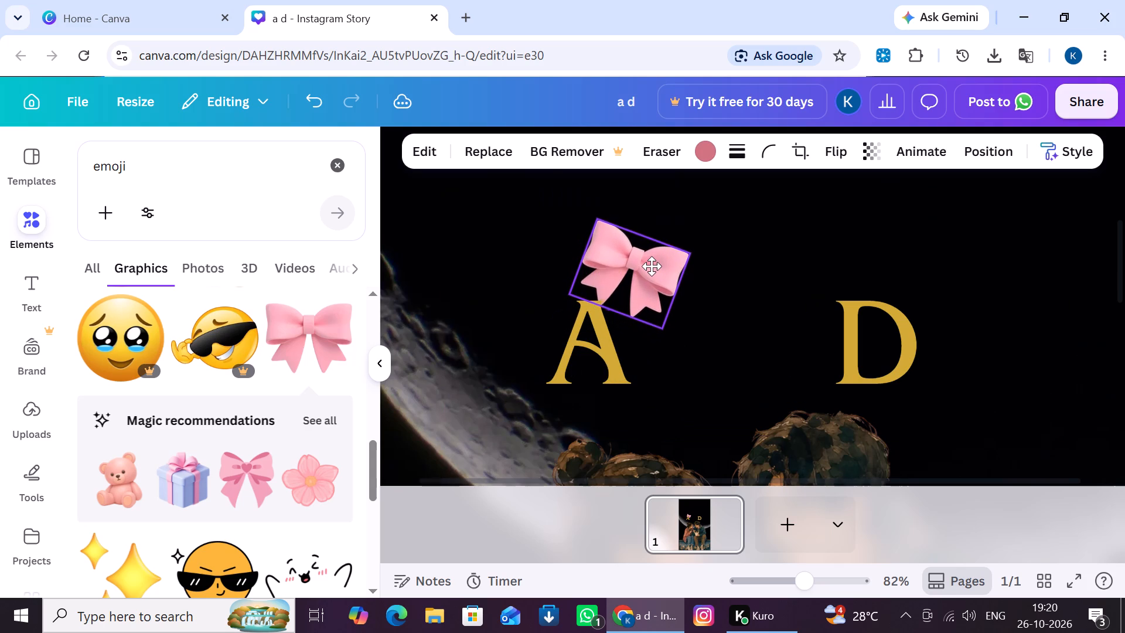
left_click_drag(652, 266, 652, 256)
left_click(493, 307)
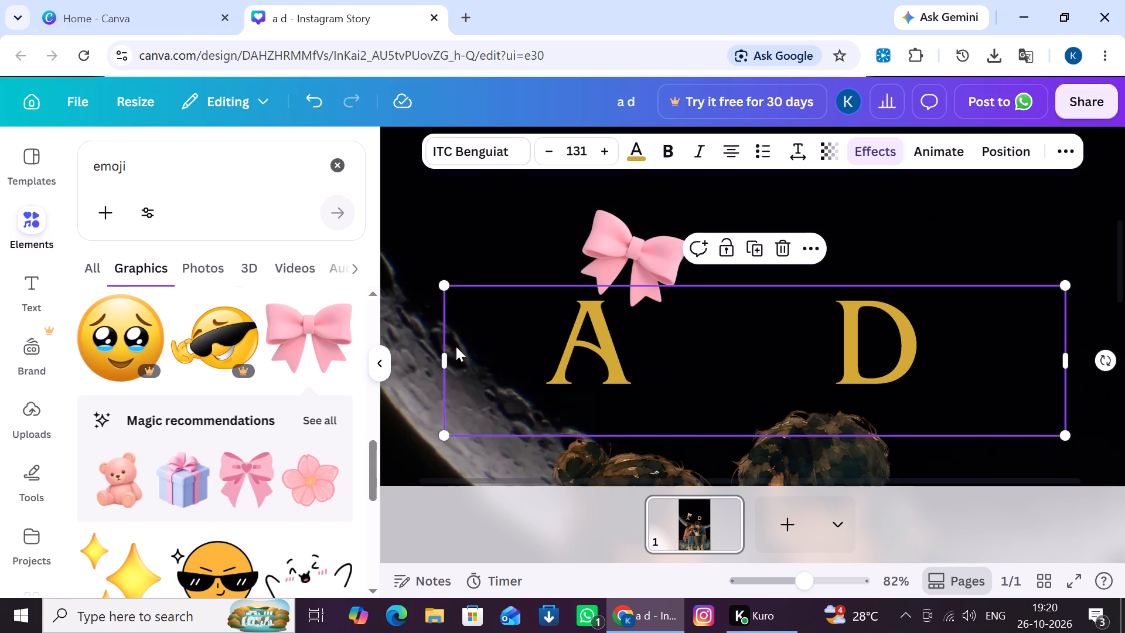
left_click(496, 263)
Browse the emoji graphics for another small decoration to place on the initials.
scroll(284, 365, "down", 1)
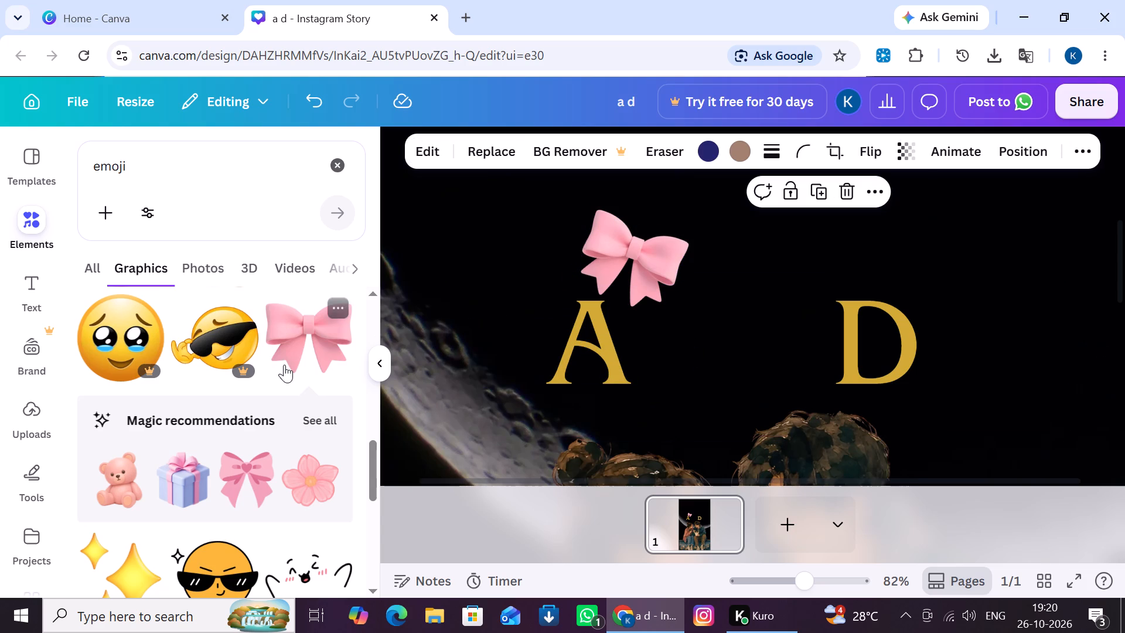
scroll(284, 365, "down", 5)
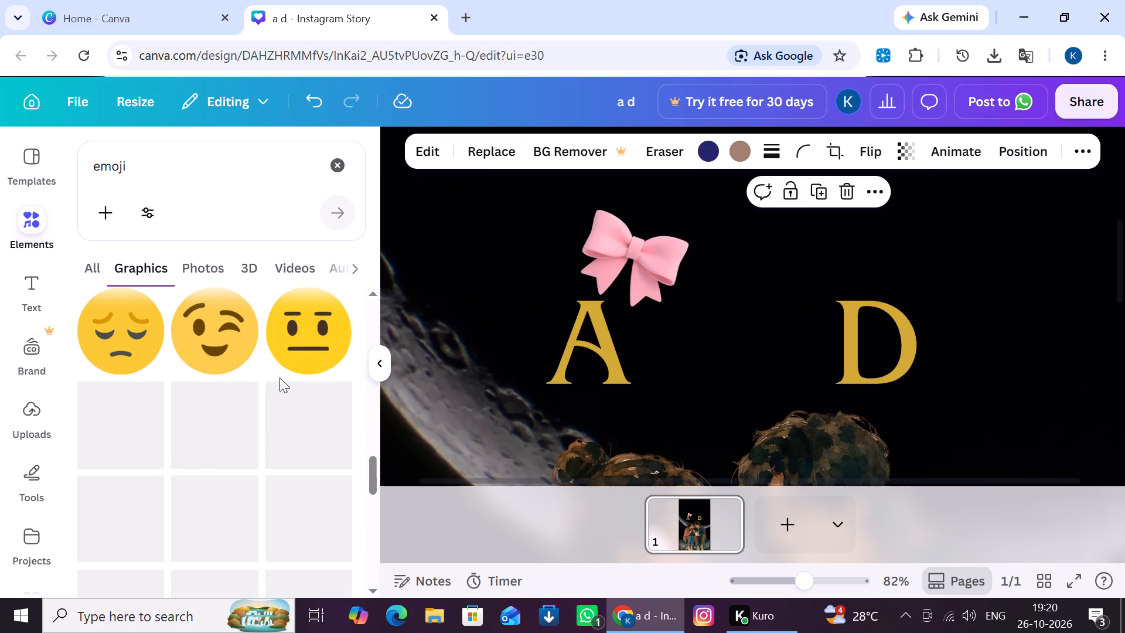
scroll(279, 377, "down", 1)
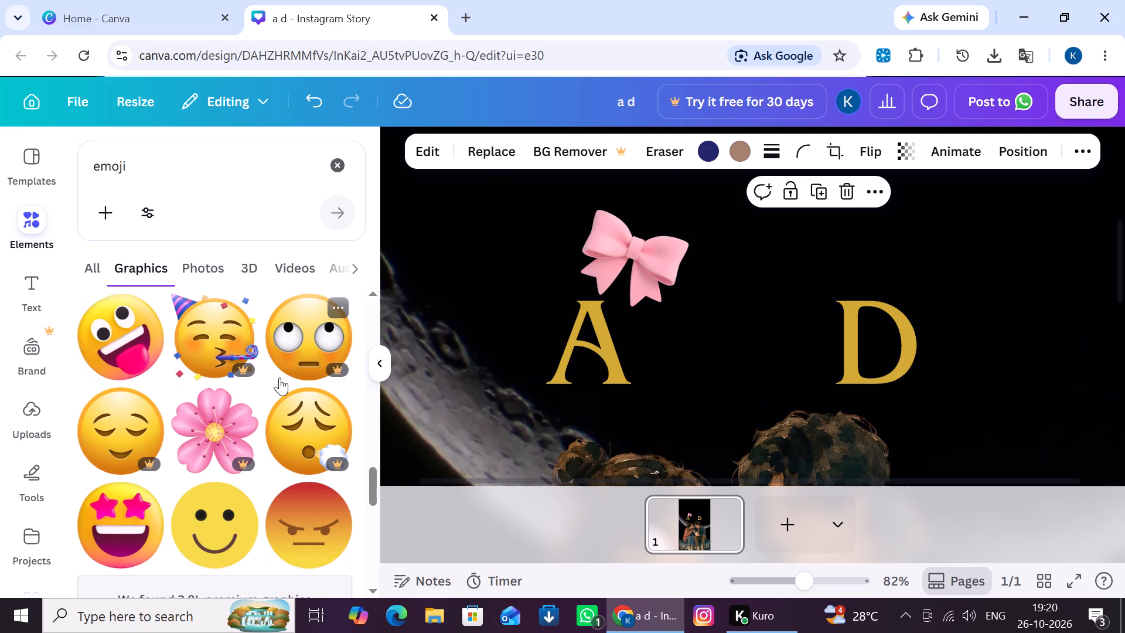
scroll(279, 377, "down", 4)
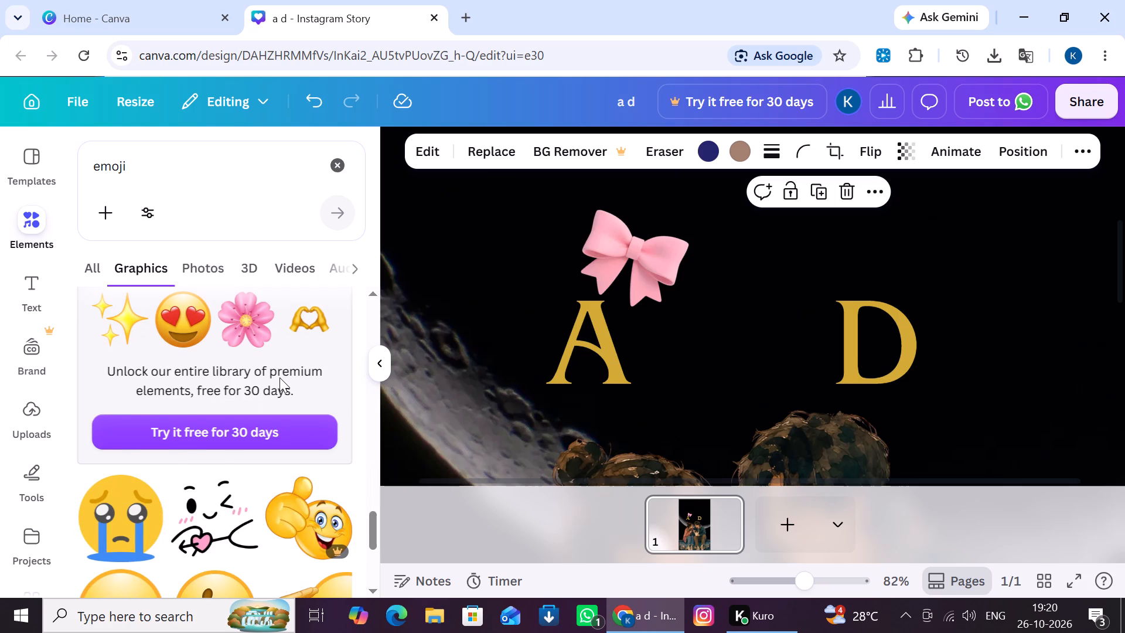
scroll(279, 377, "down", 3)
scroll(279, 377, "up", 1)
scroll(279, 377, "down", 2)
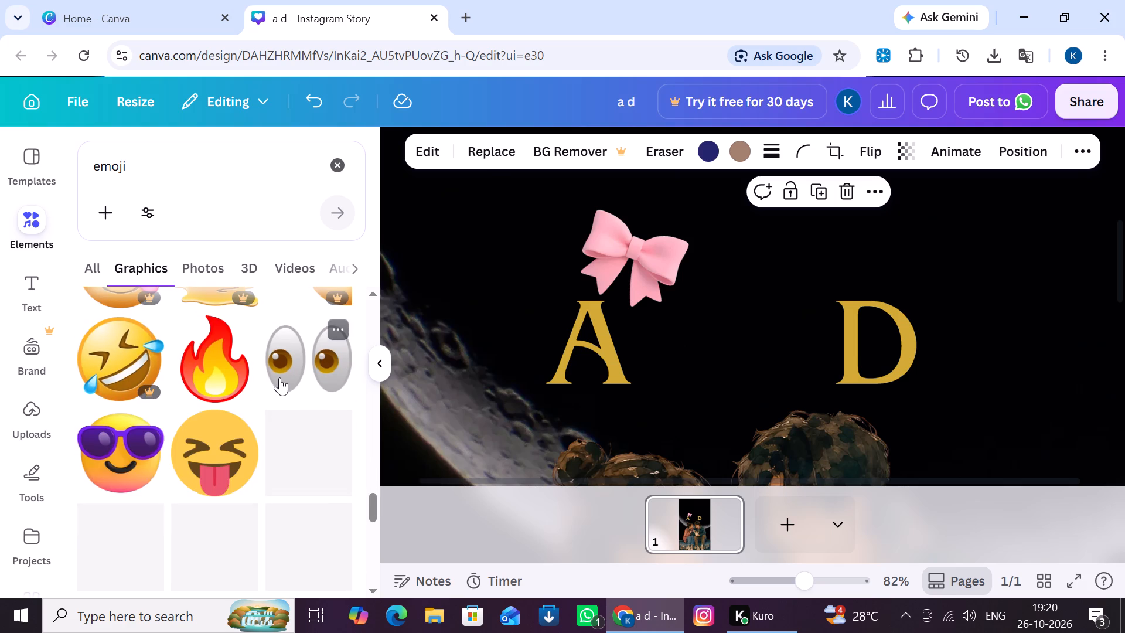
scroll(279, 377, "down", 2)
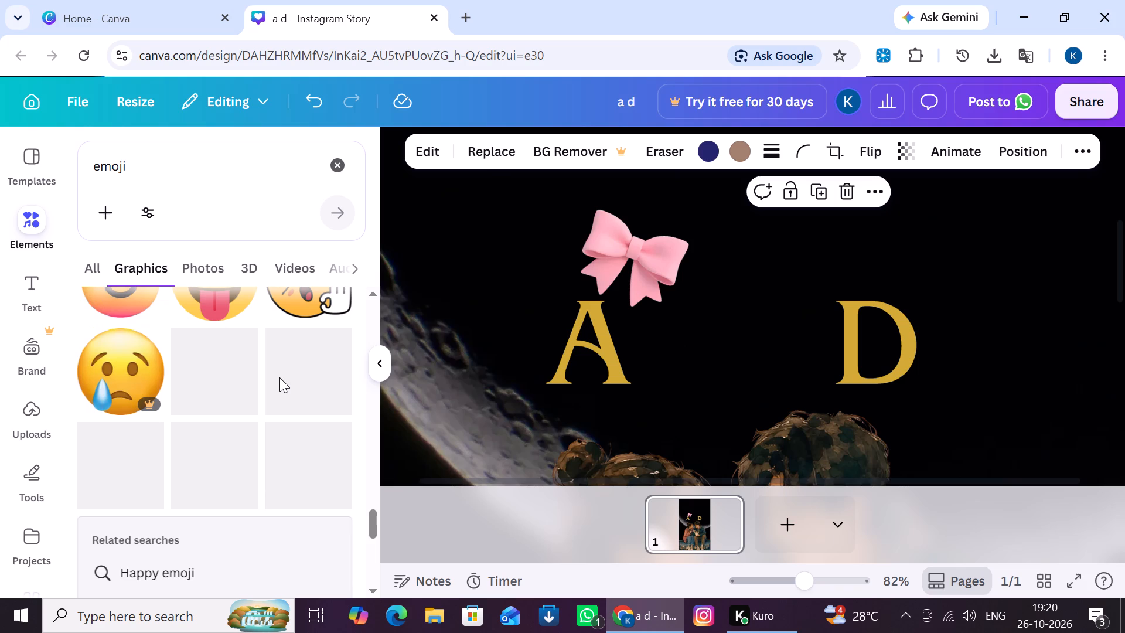
scroll(279, 377, "down", 2)
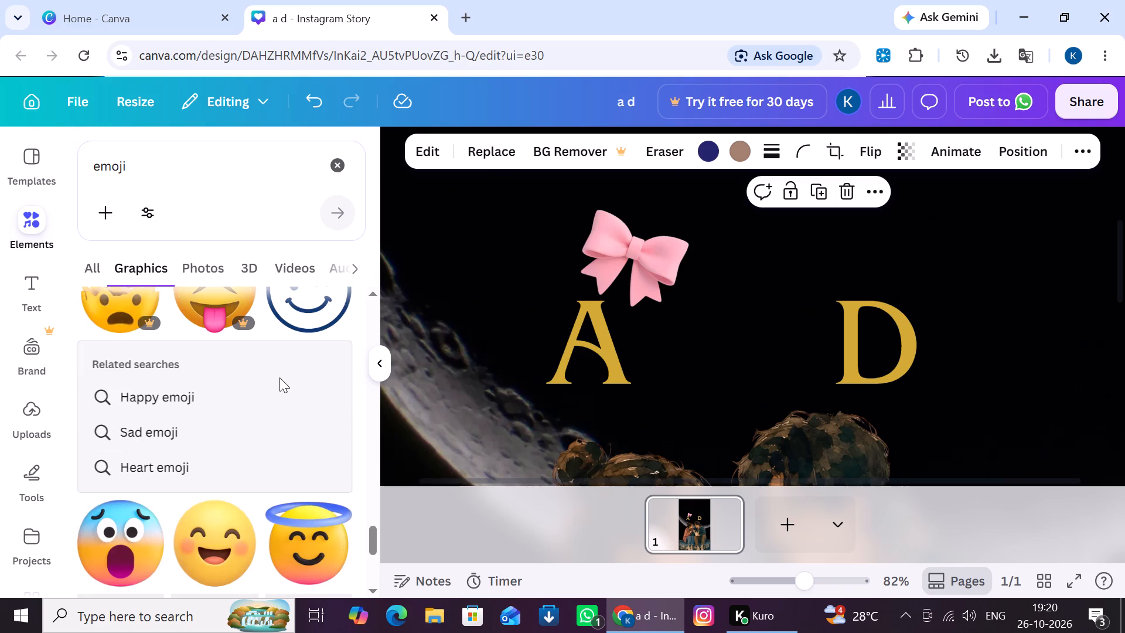
scroll(279, 377, "down", 3)
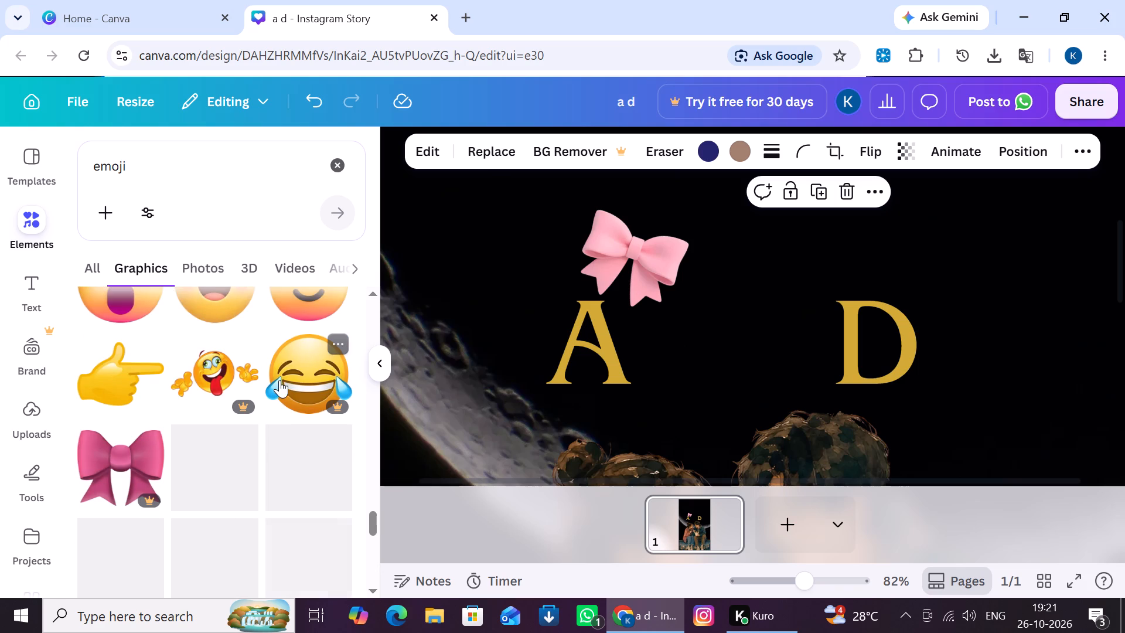
scroll(279, 380, "down", 2)
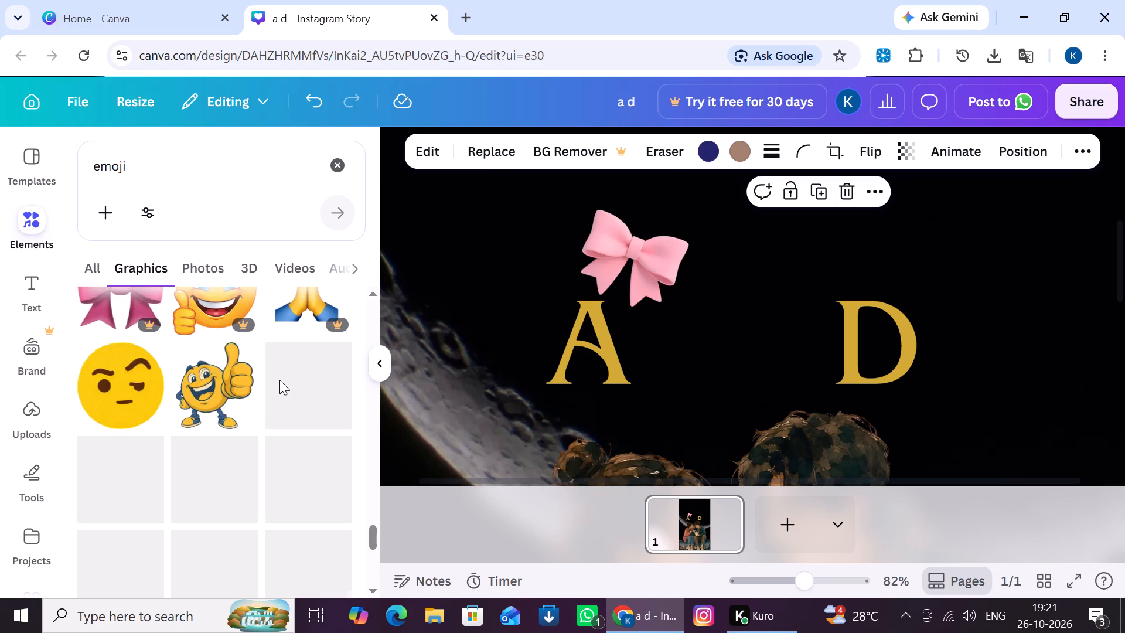
scroll(279, 380, "down", 1)
Change the elements search text to "emoji fire".
left_click(244, 185)
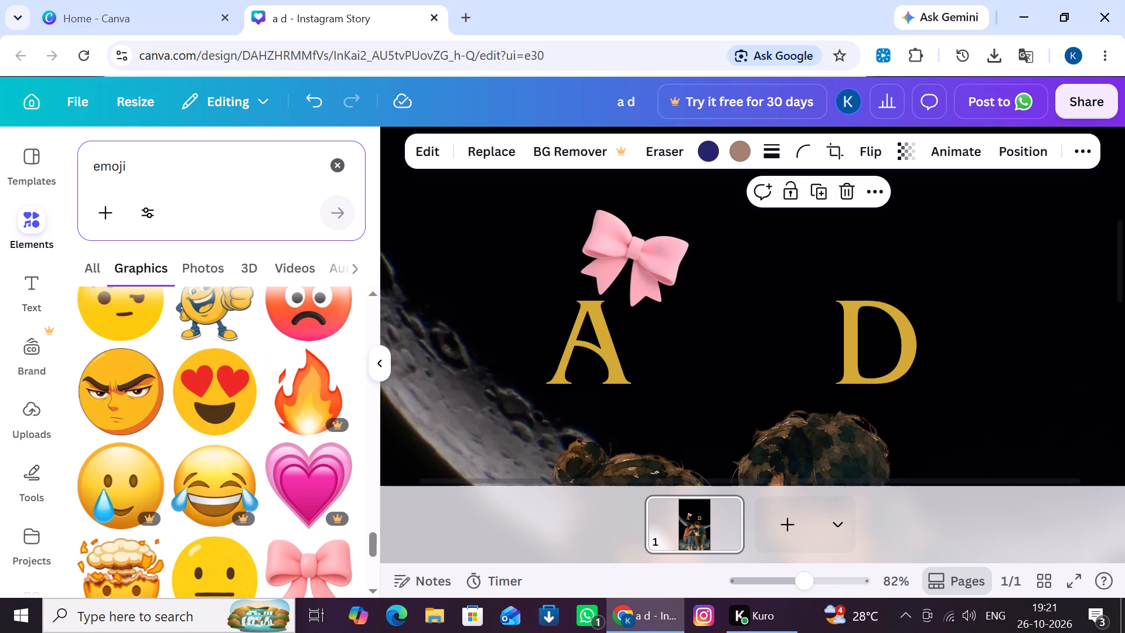
Search the graphics elements for "emoji fire".
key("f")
left_click(246, 188)
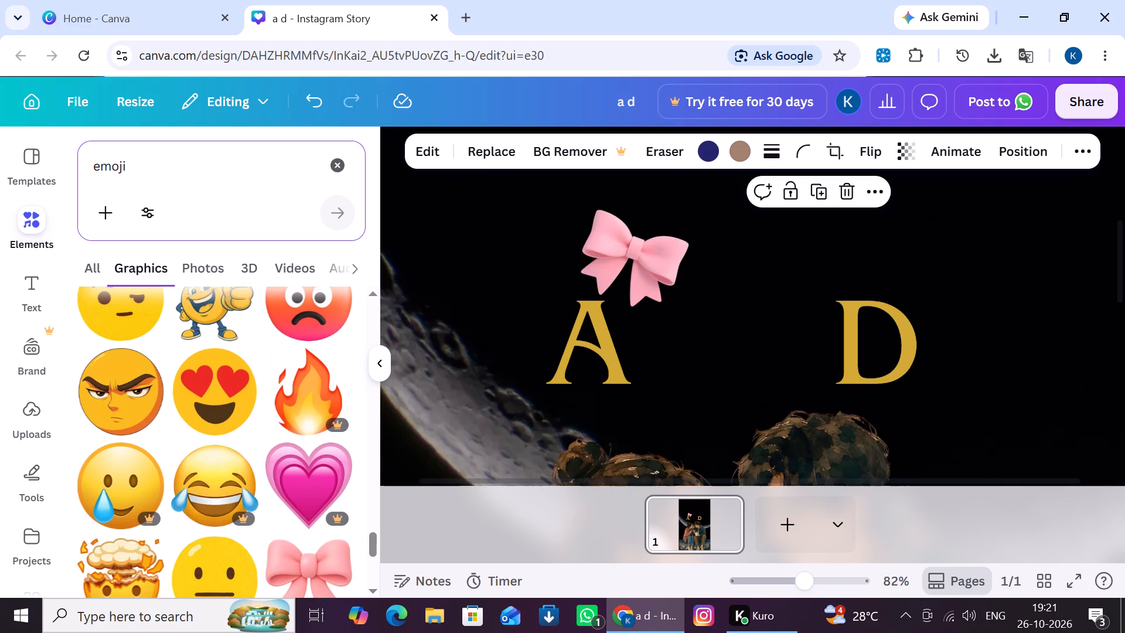
left_click(247, 174)
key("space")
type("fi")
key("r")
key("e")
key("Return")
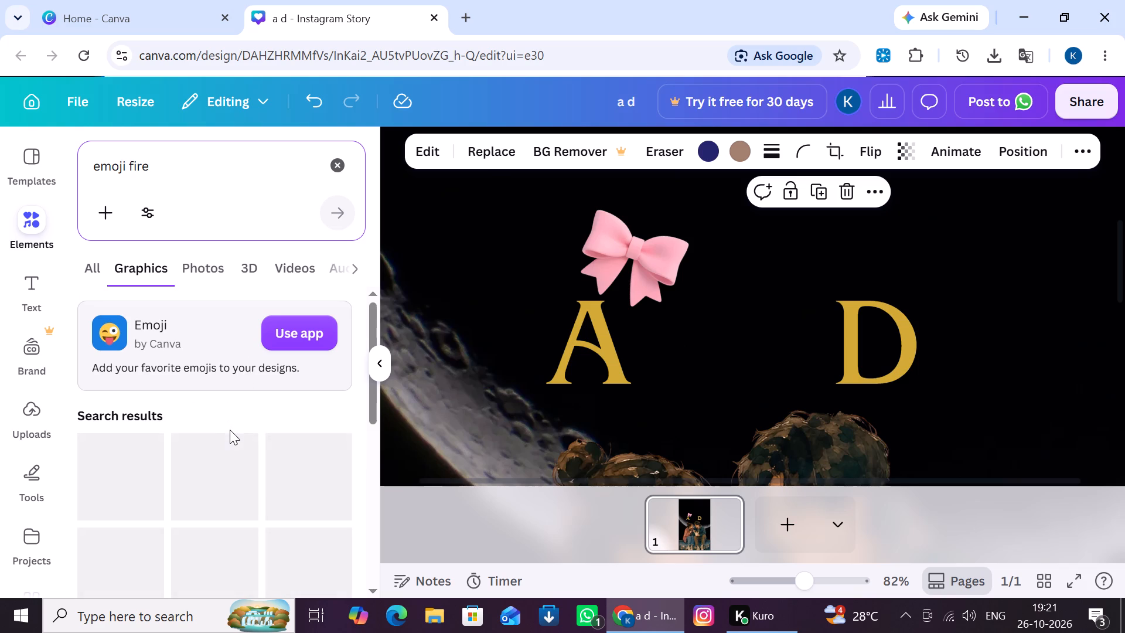
Browse the fire emoji graphics for a flame suitable as a decoration on the initials.
scroll(236, 435, "down", 1)
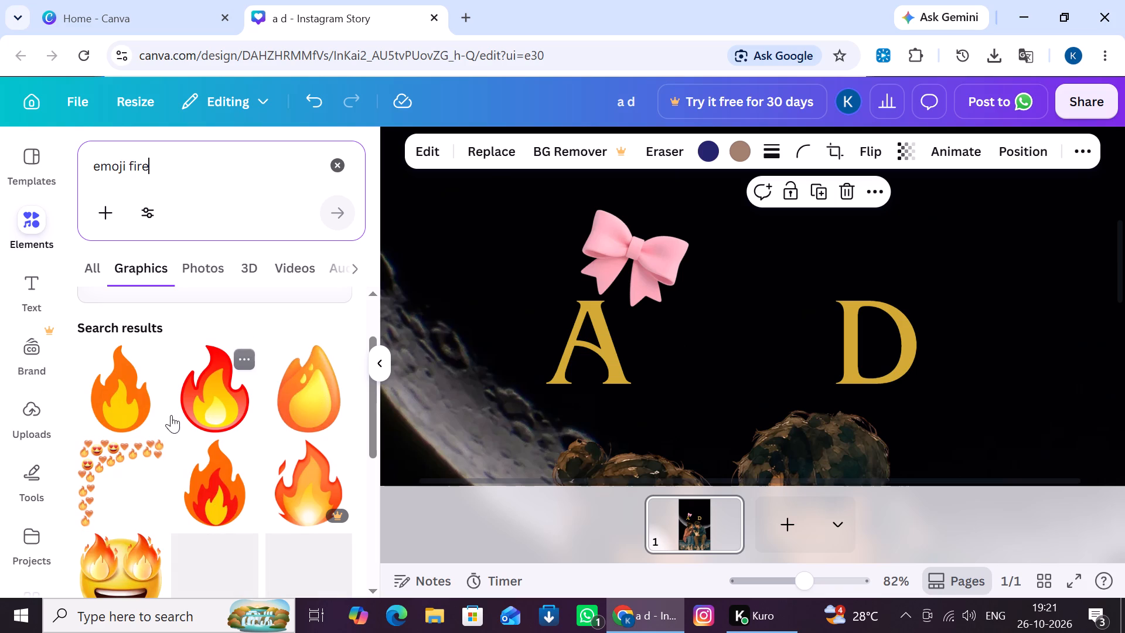
scroll(220, 469, "down", 2)
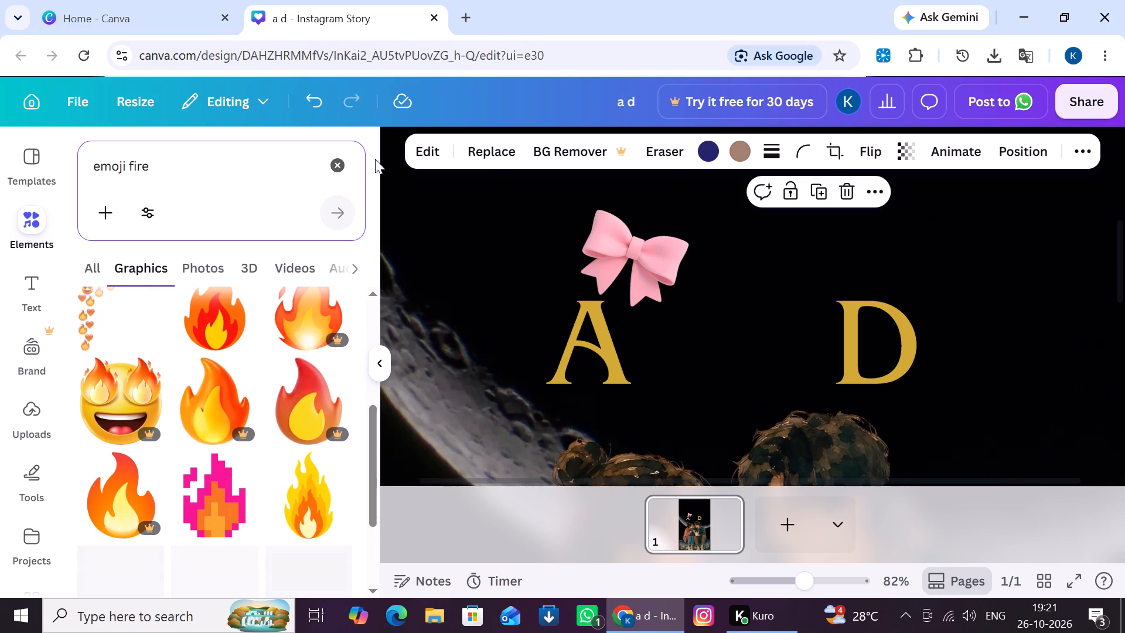
scroll(273, 343, "down", 3)
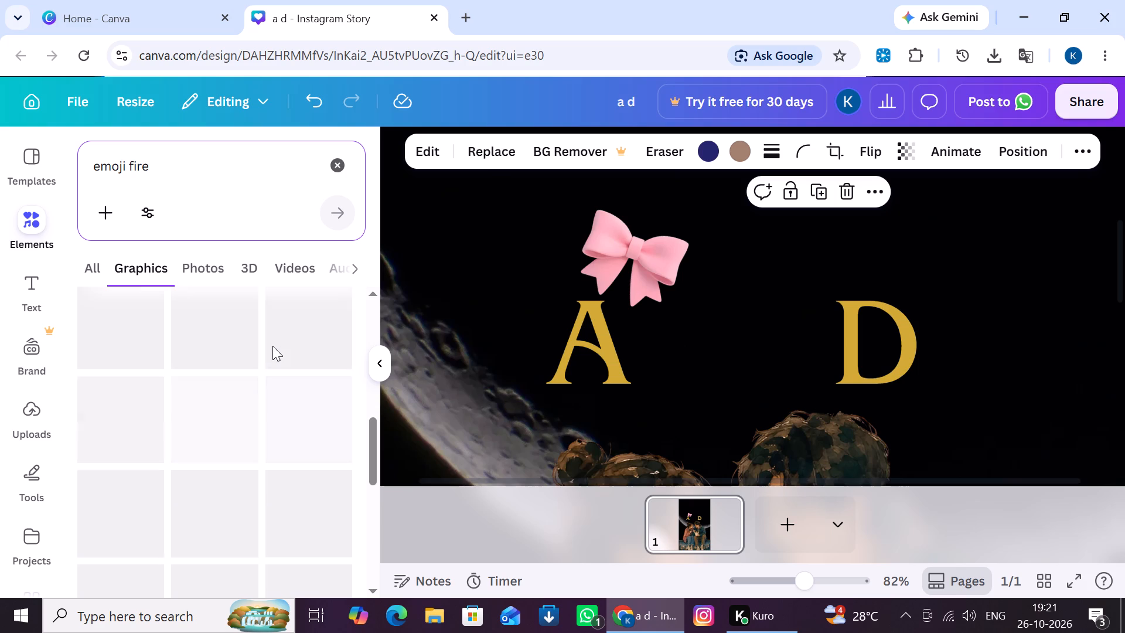
scroll(272, 346, "down", 1)
scroll(272, 347, "up", 2)
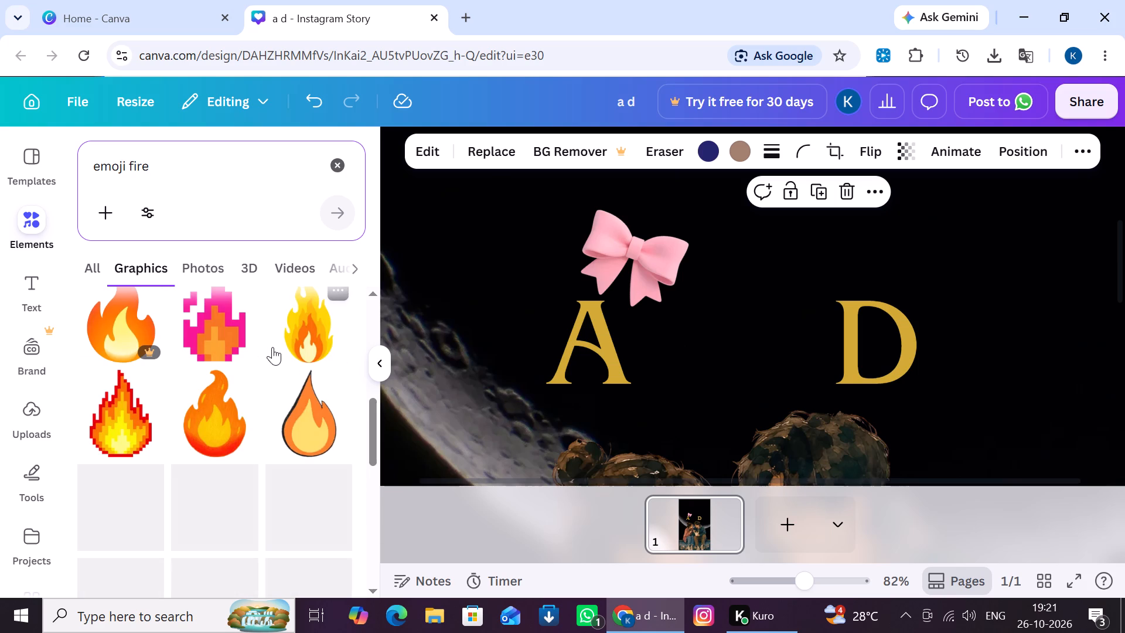
scroll(272, 348, "up", 2)
scroll(272, 348, "down", 5)
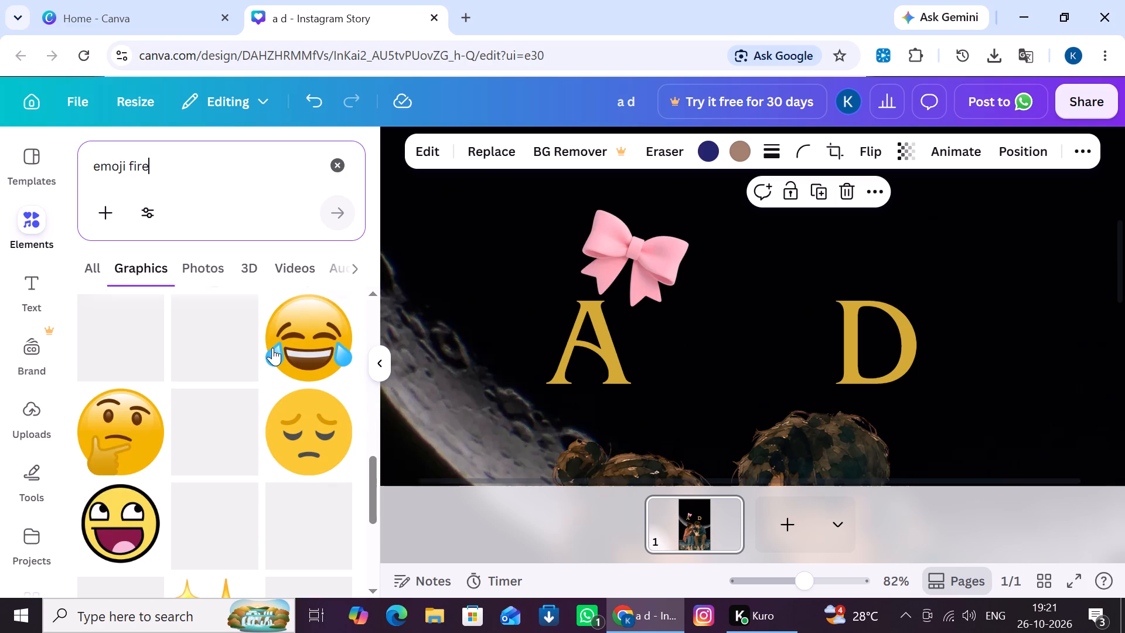
scroll(272, 348, "down", 2)
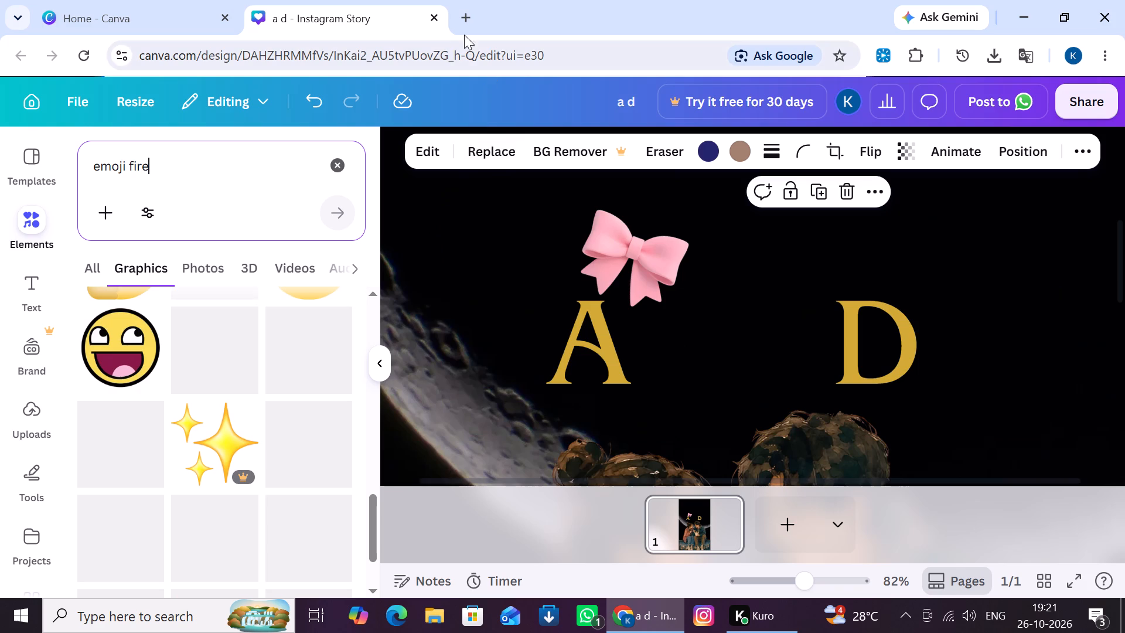
Search Google for "ios emojui" in a new browser tab.
left_click(464, 13)
left_click(397, 331)
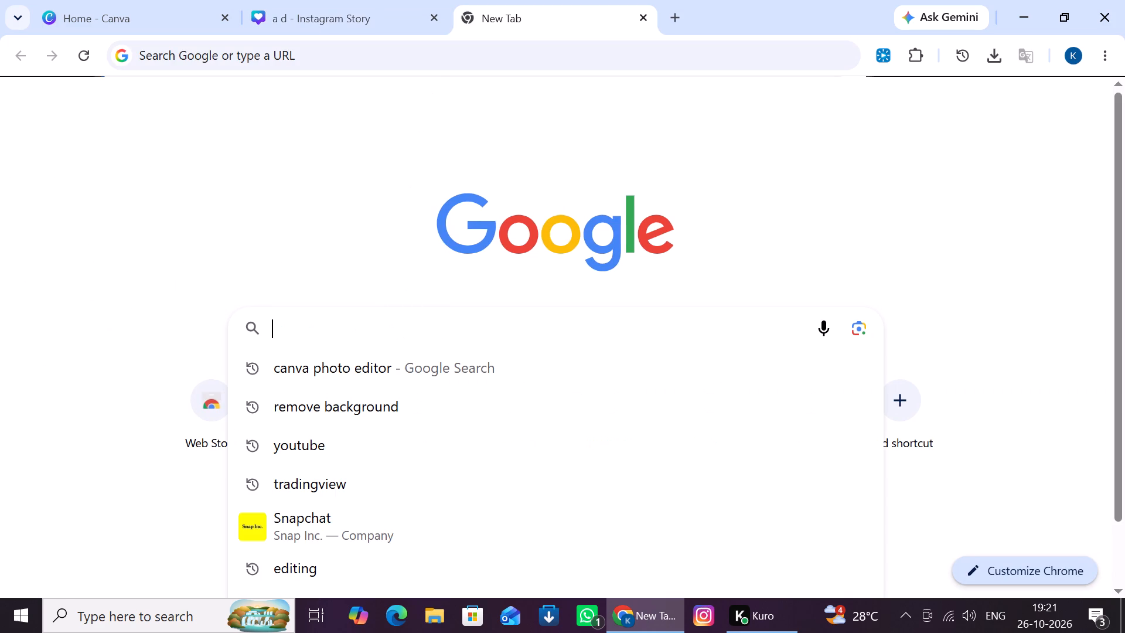
type("ios emojui")
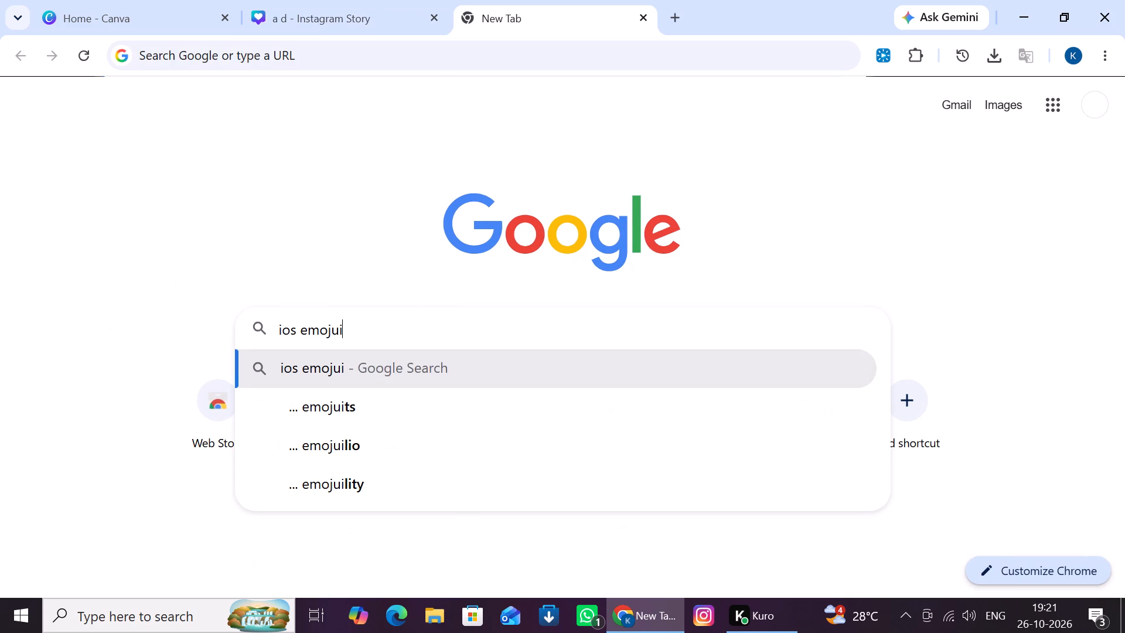
key("Return")
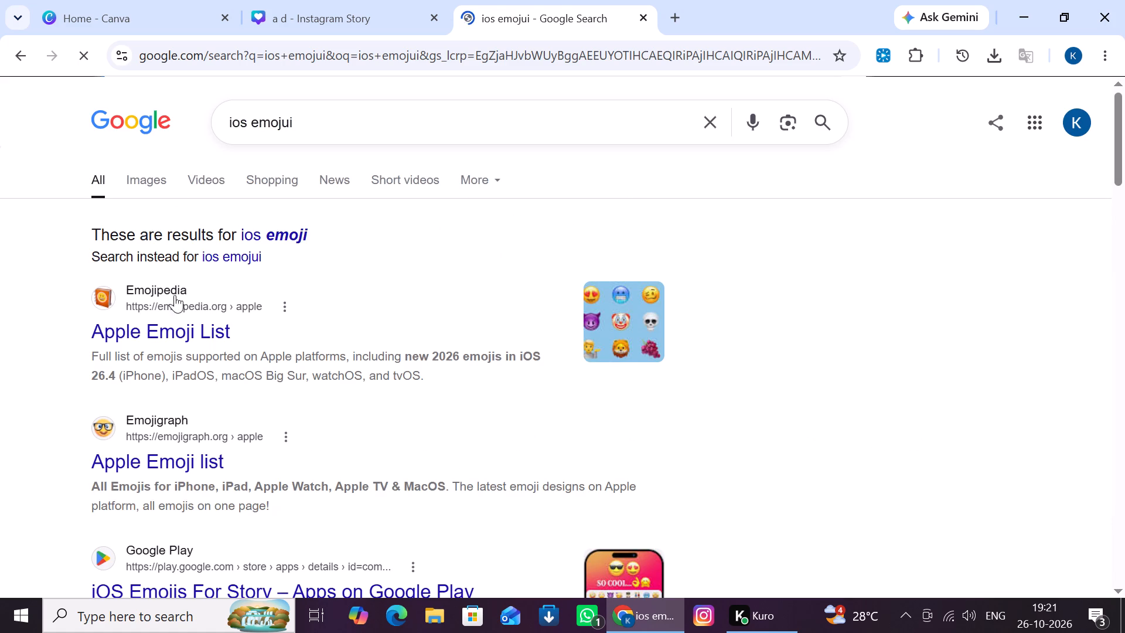
Open Emojipedia's Apple Emoji List from the search results.
left_click(176, 340)
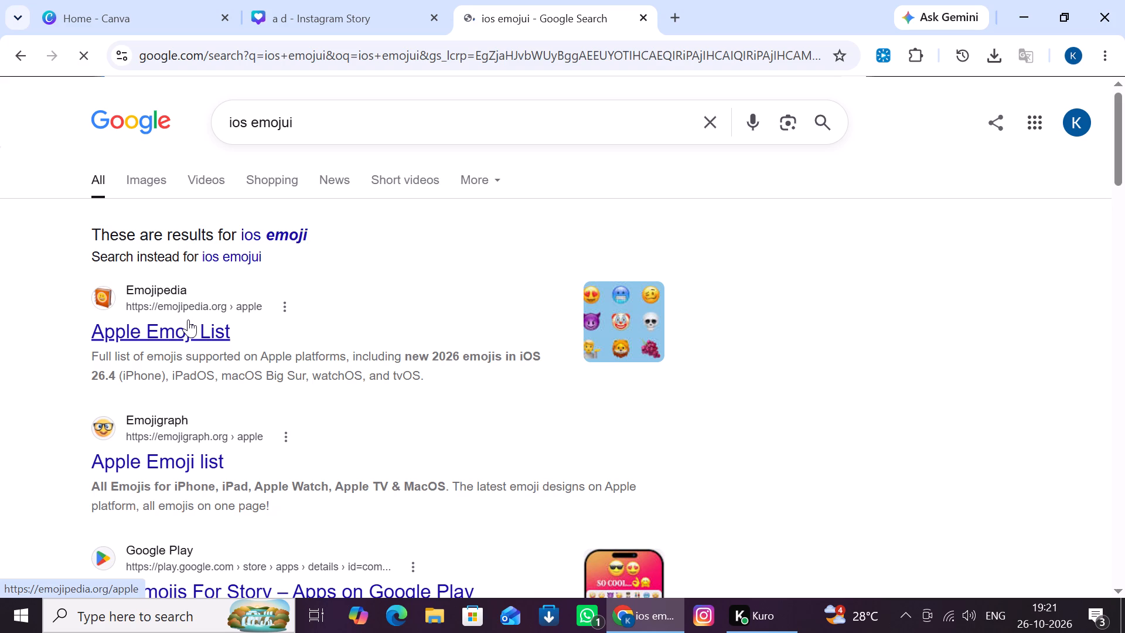
left_click(187, 321)
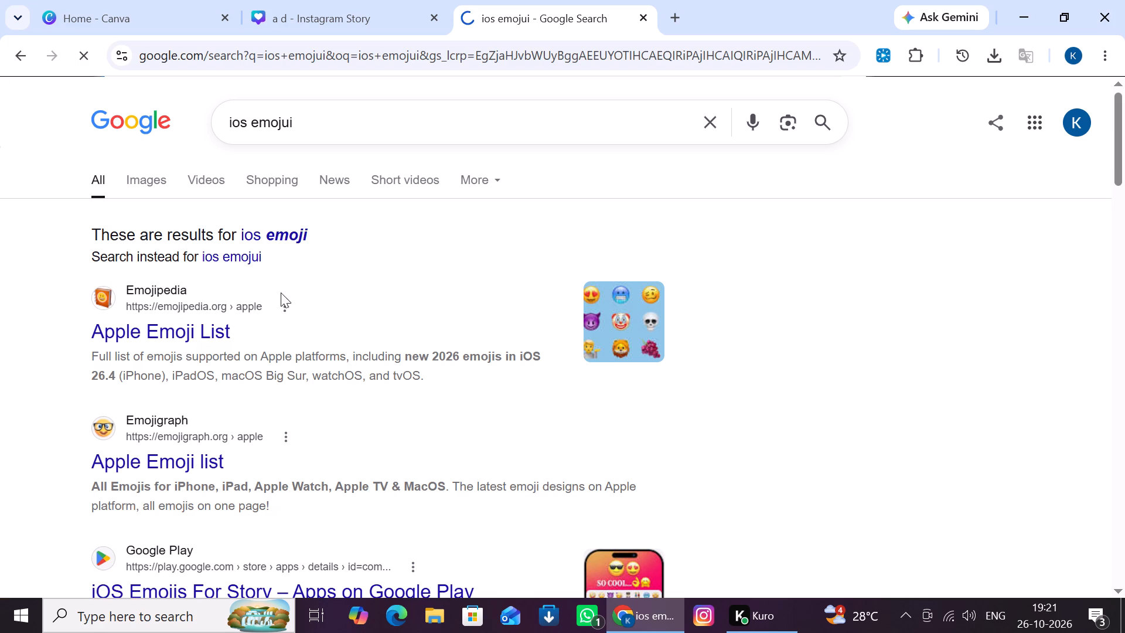
left_click(180, 289)
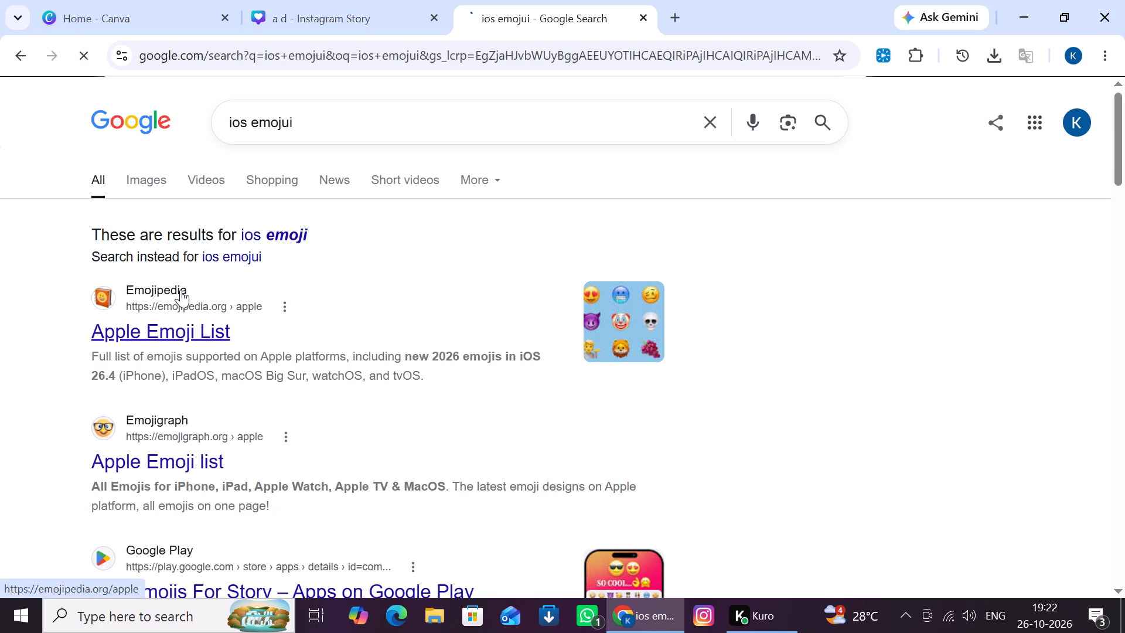
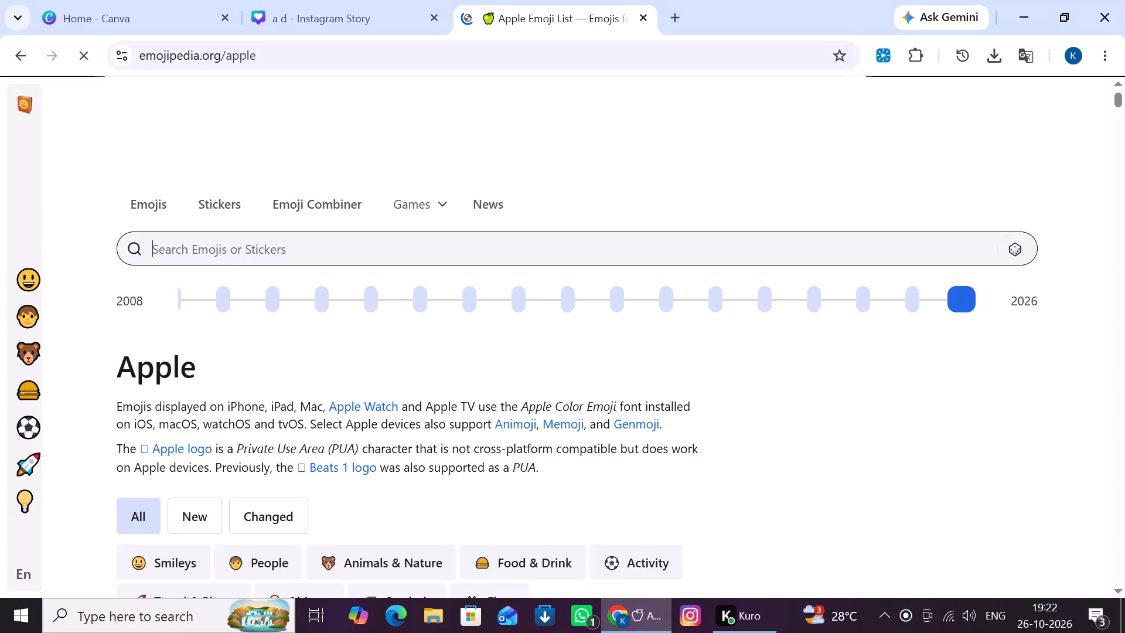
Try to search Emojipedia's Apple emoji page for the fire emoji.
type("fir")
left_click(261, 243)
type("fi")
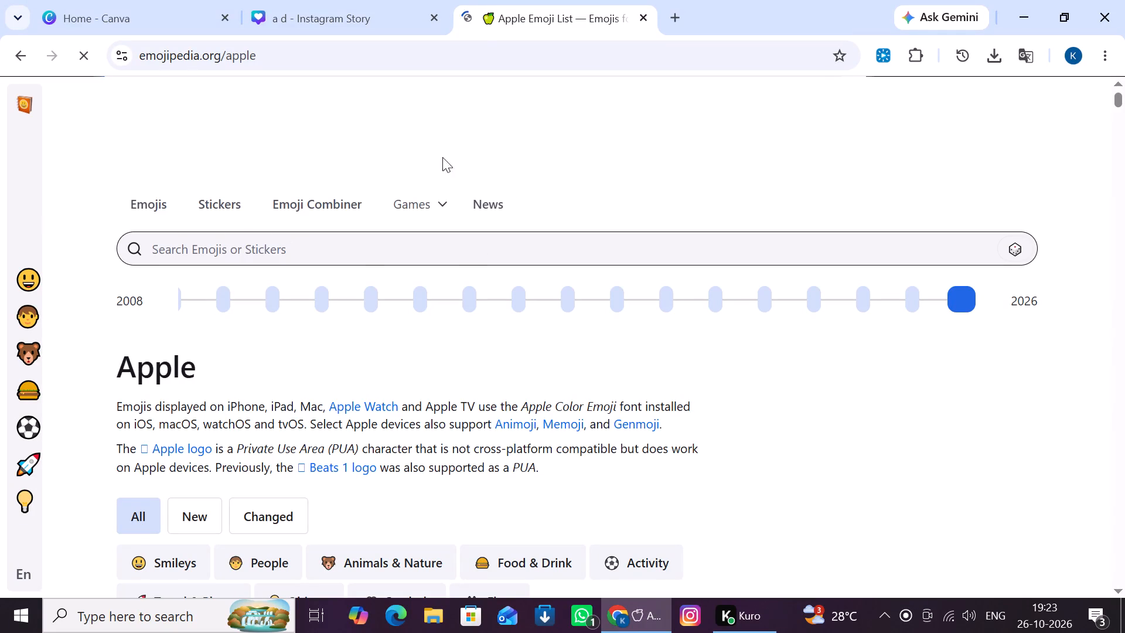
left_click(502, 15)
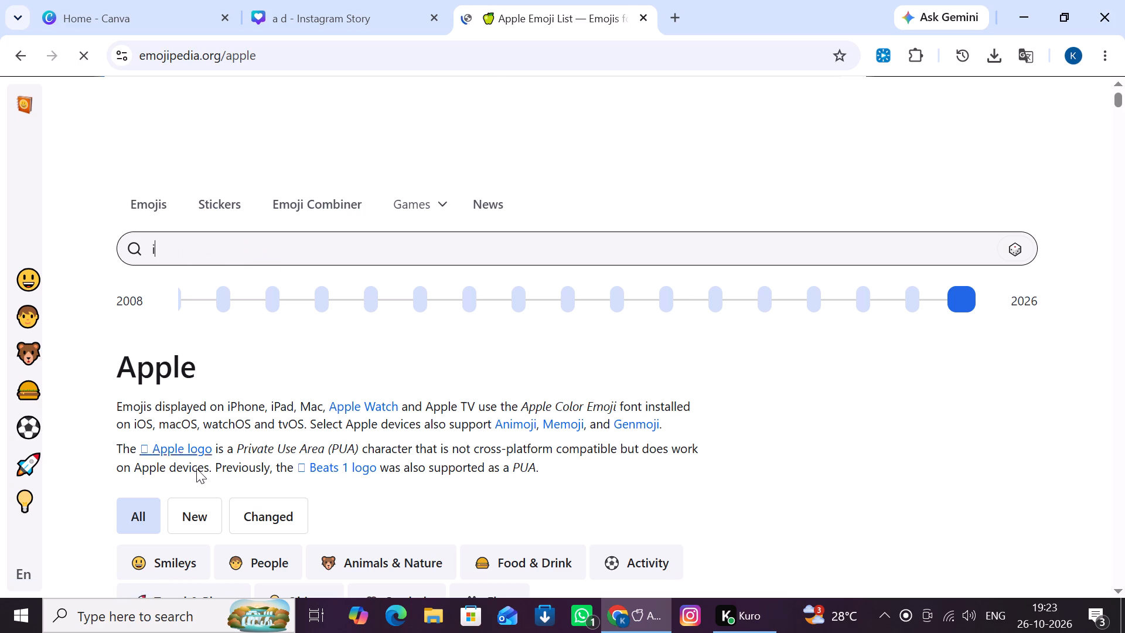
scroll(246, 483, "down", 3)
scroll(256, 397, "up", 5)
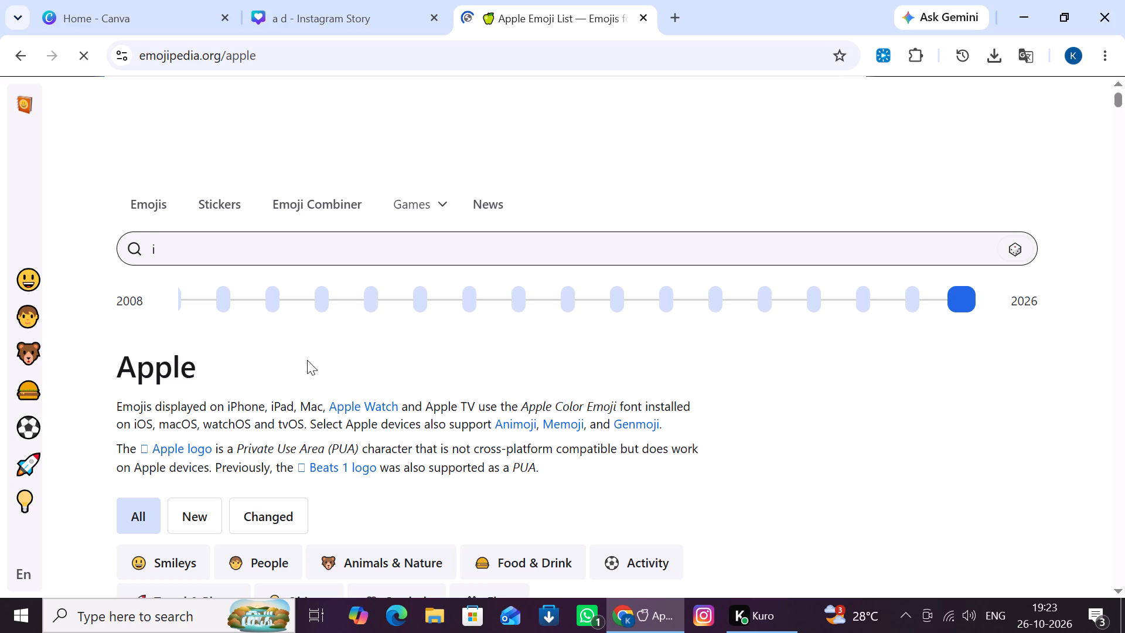
Close the Emojipedia page and search Google for "ios emoji" in a new browser tab.
left_click(649, 11)
left_click(468, 24)
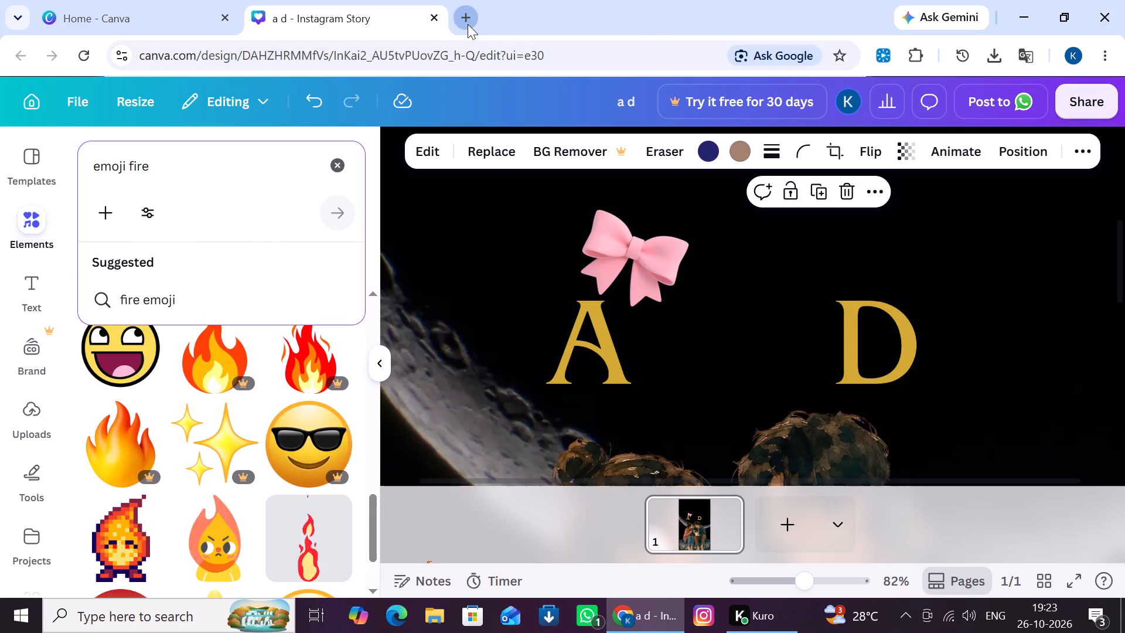
left_click(397, 339)
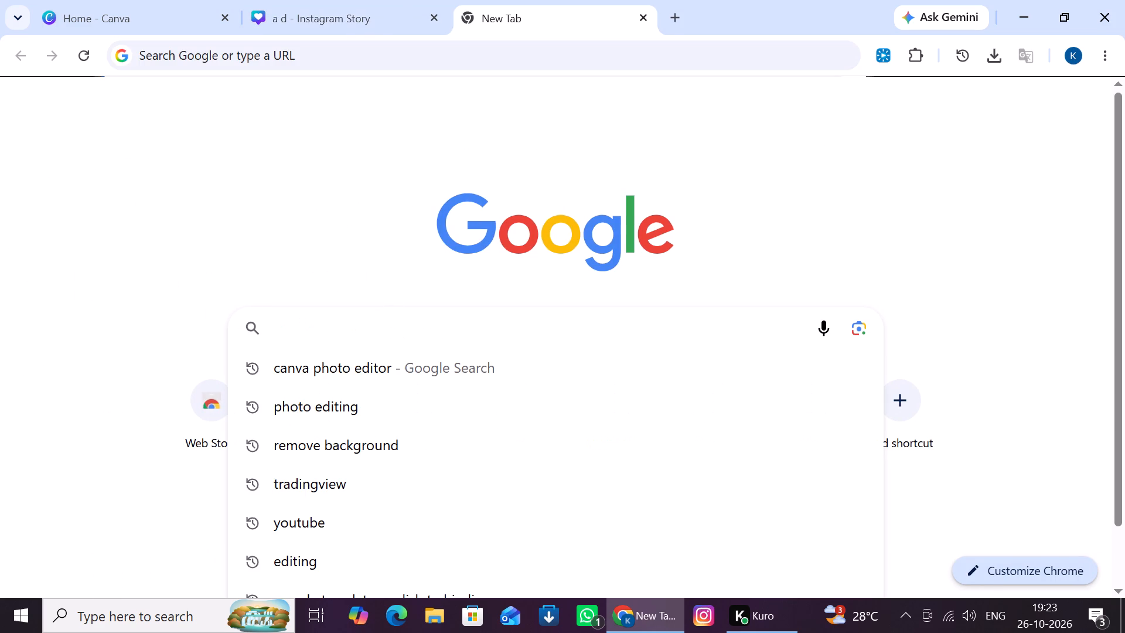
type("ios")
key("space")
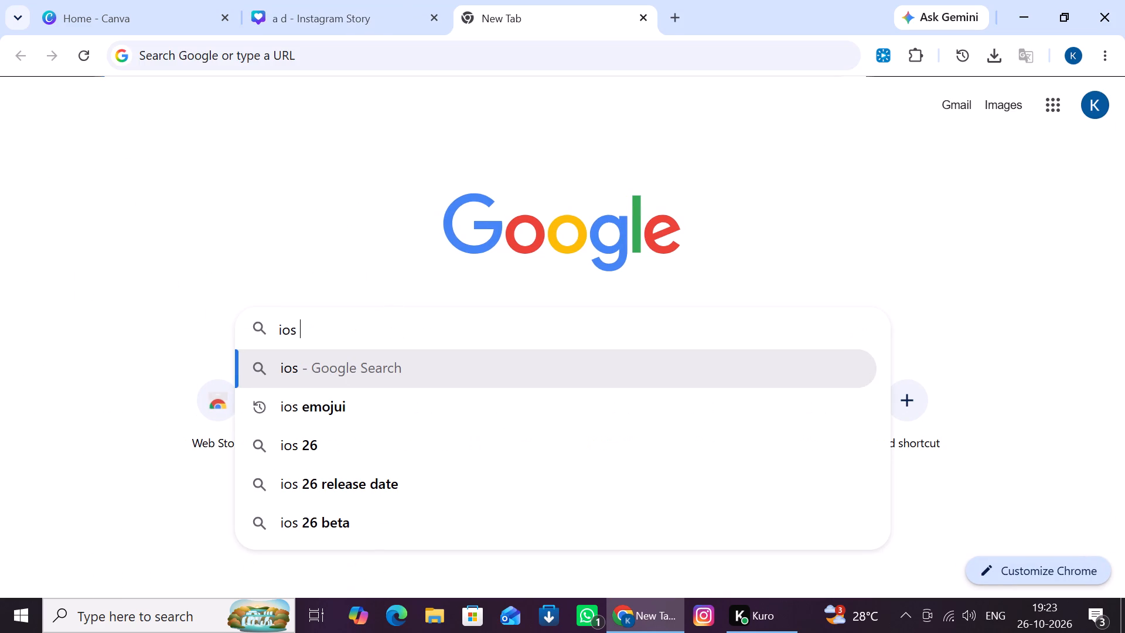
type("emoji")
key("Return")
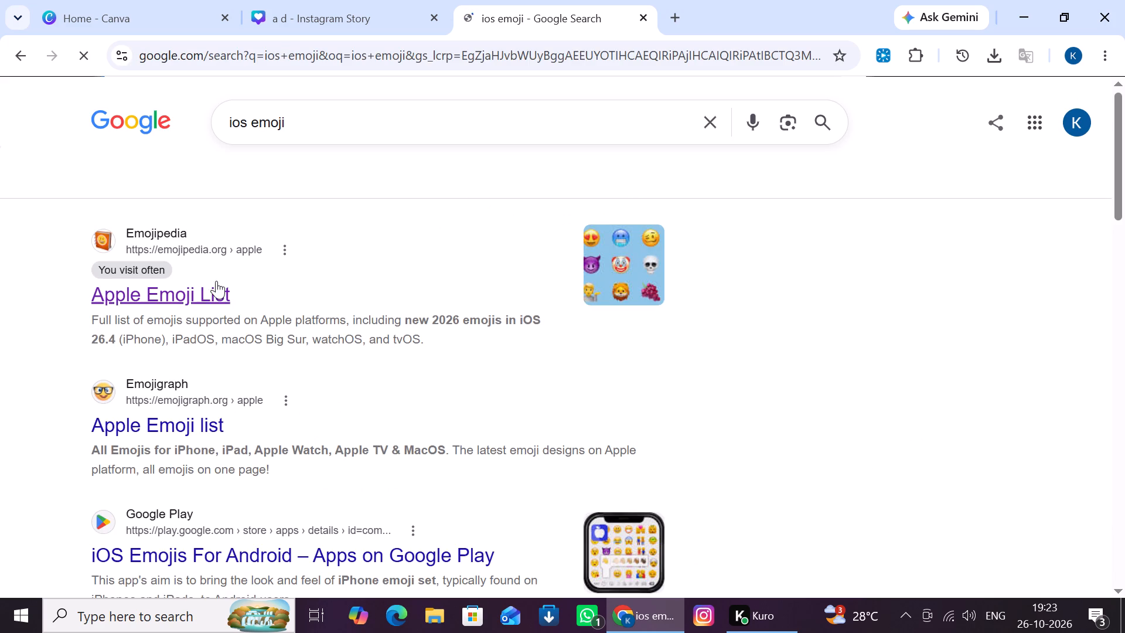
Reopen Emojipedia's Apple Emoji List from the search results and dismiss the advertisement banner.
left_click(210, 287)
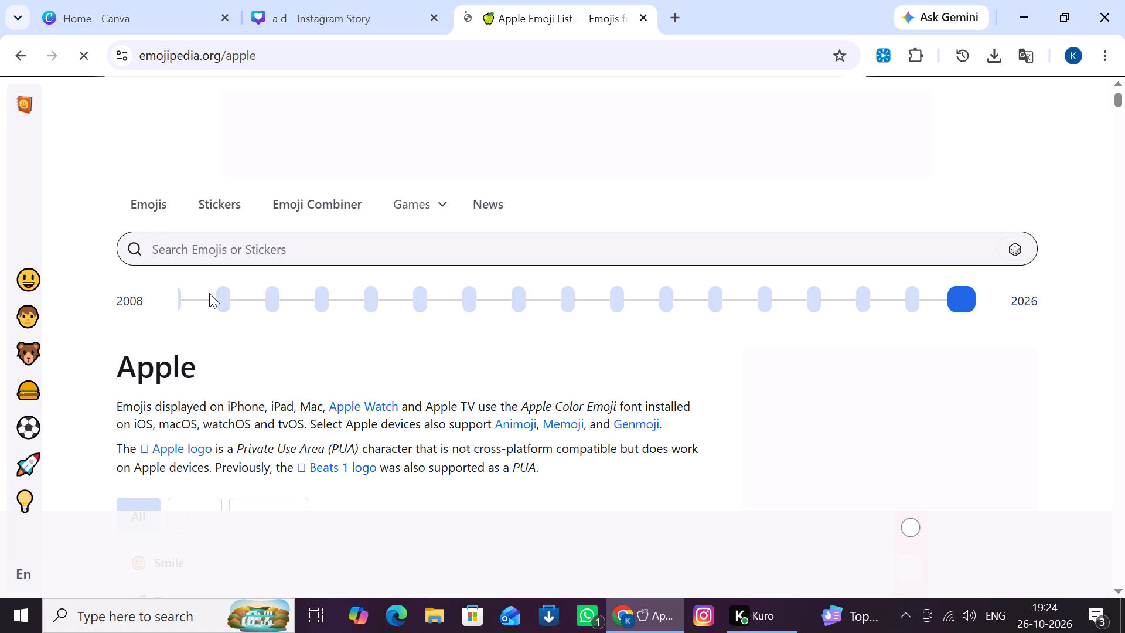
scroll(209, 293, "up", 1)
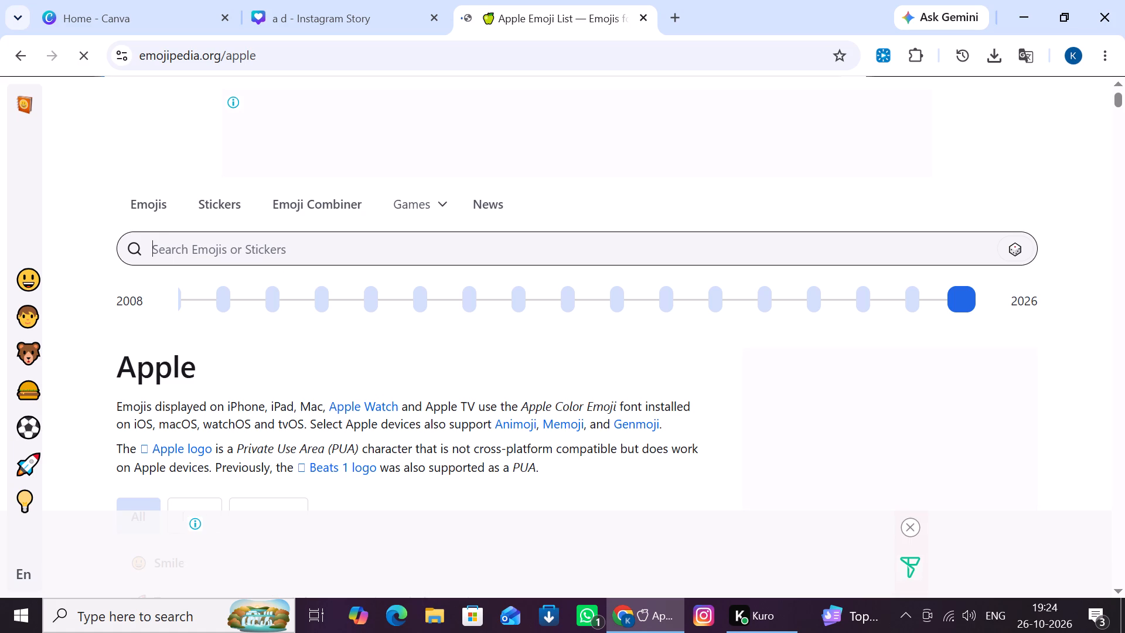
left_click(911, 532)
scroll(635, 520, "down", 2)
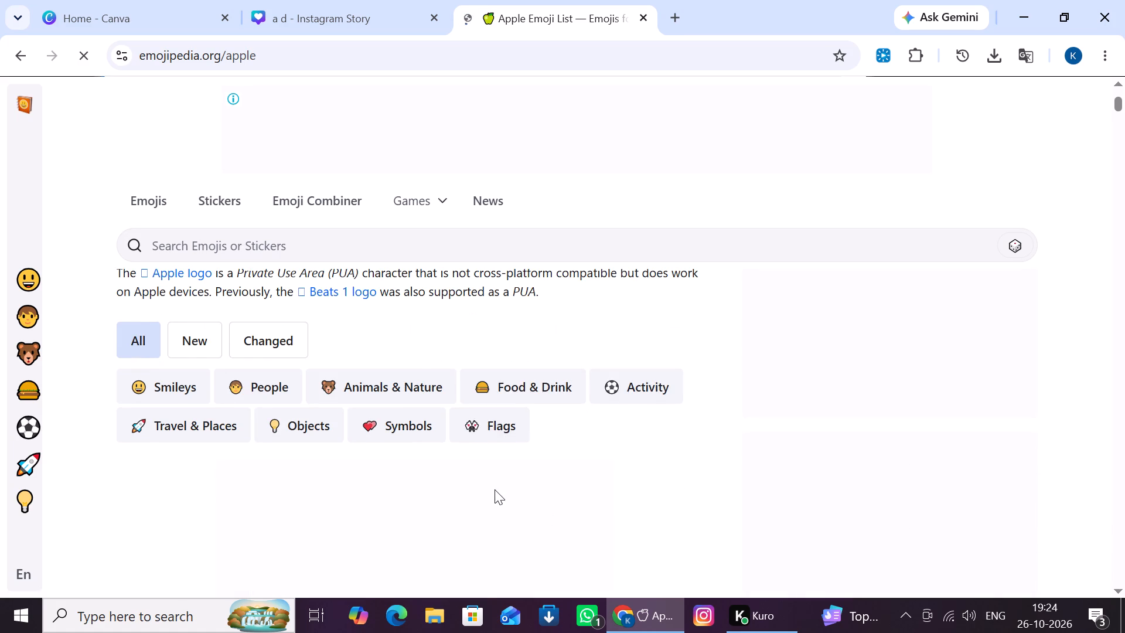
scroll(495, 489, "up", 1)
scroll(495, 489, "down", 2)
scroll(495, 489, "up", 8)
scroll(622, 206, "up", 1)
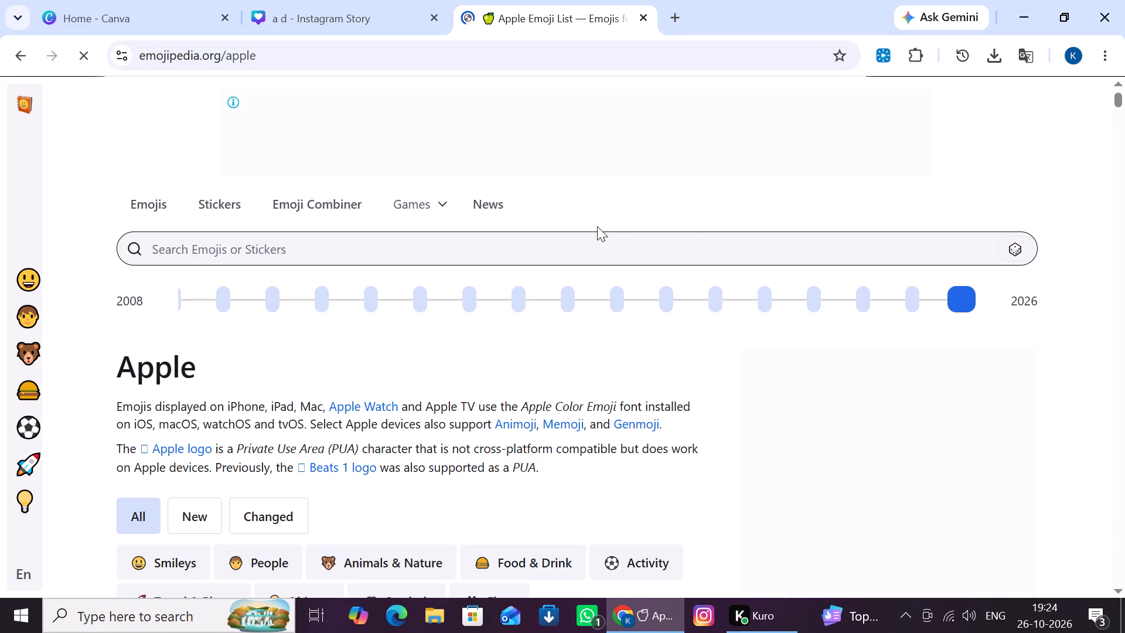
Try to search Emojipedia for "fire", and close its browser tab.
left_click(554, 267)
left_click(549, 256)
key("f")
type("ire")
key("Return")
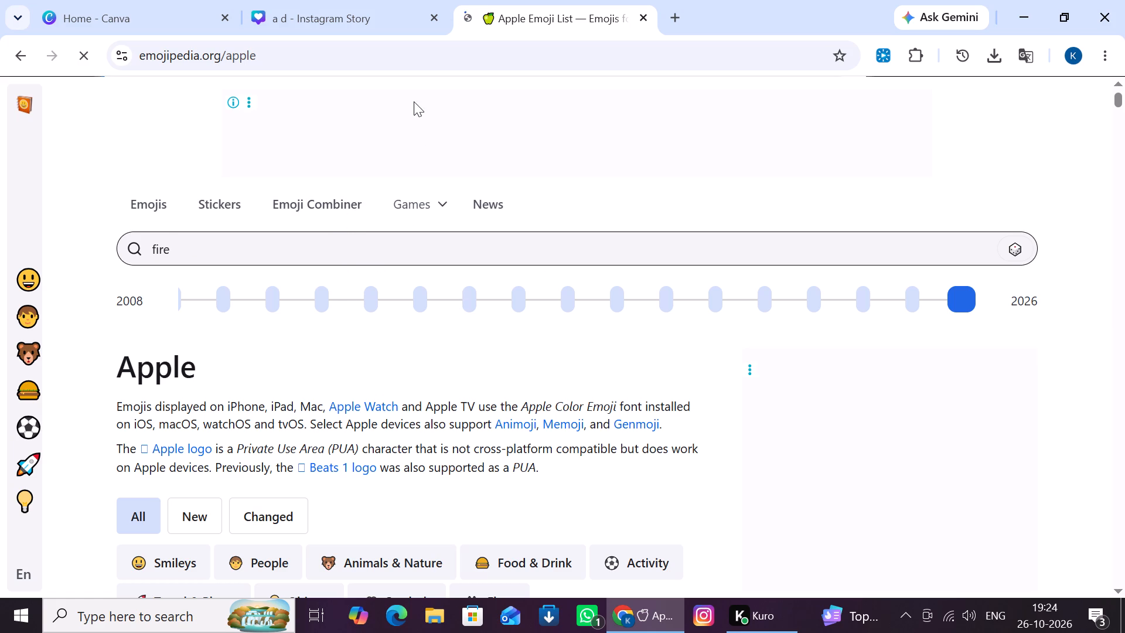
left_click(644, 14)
Search Google for "fire emoji ios" in a new browser tab.
left_click(461, 26)
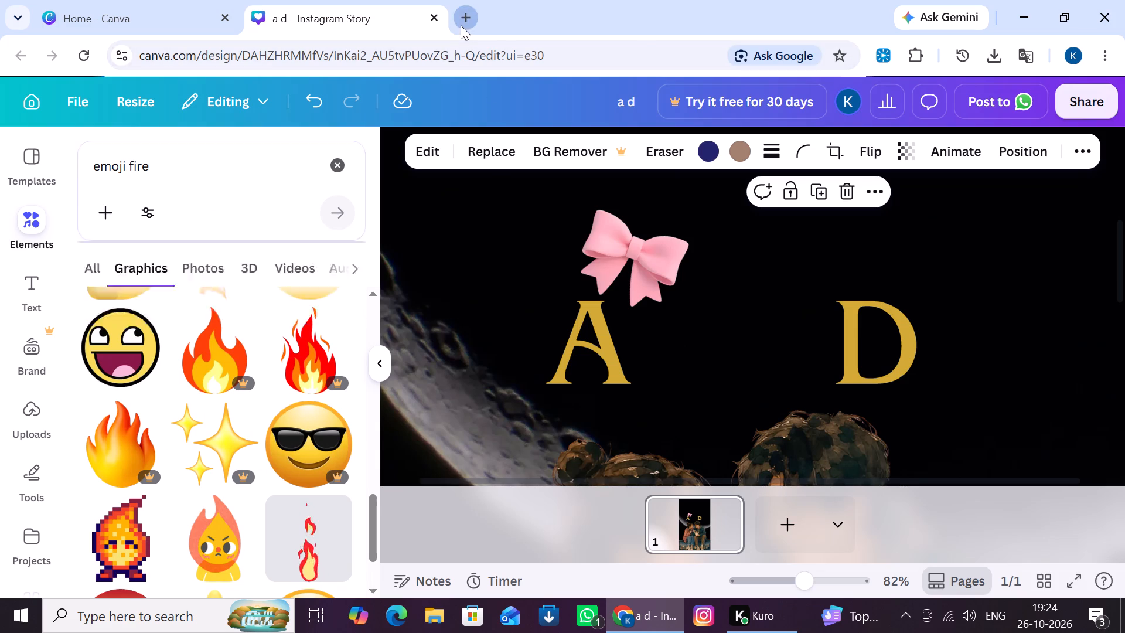
type("fi")
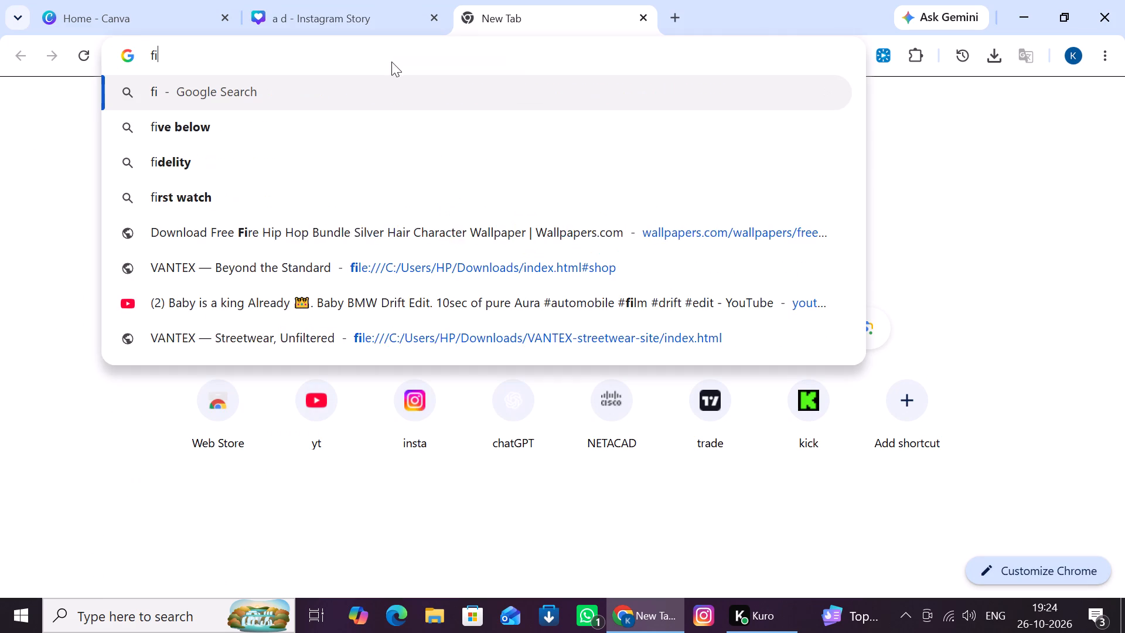
type("re")
key("space")
type("e")
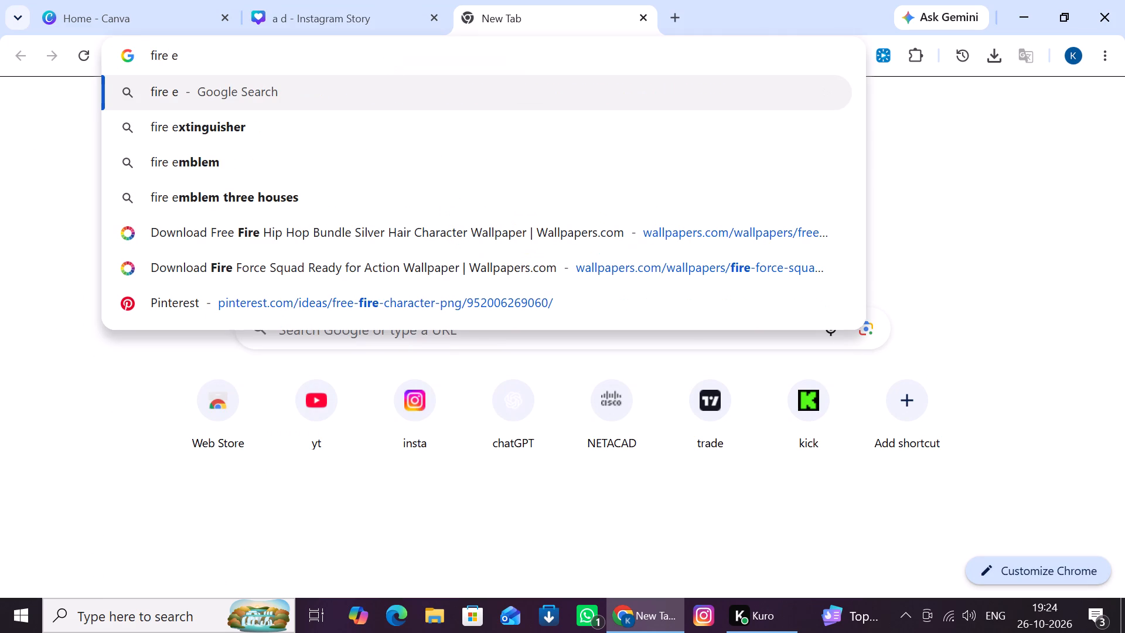
type("moji")
key("space")
type("io")
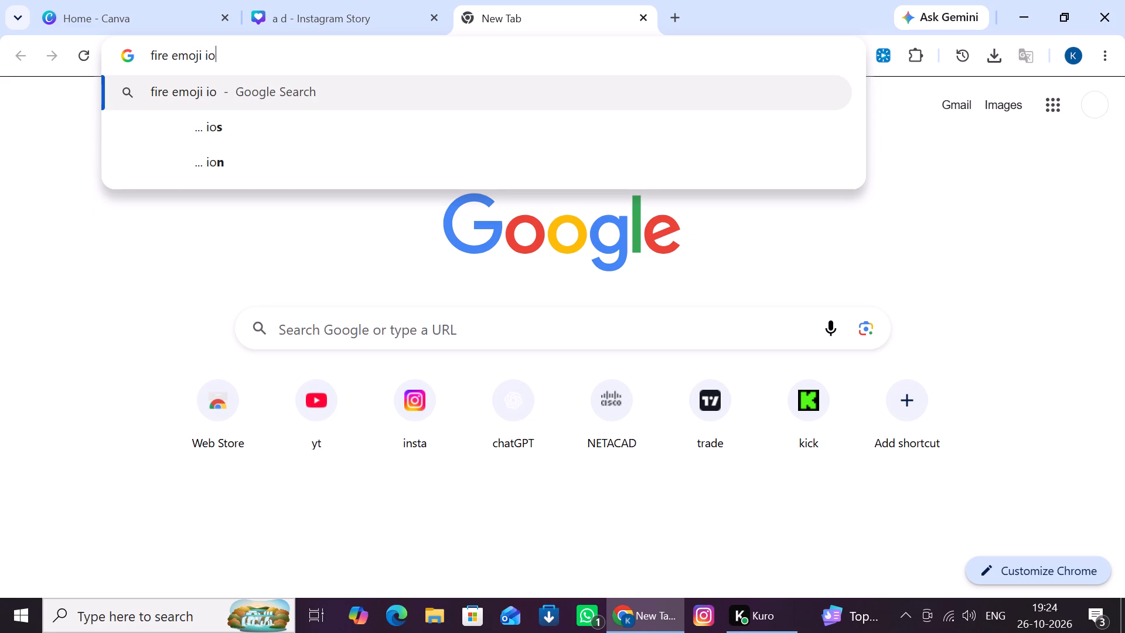
key("s")
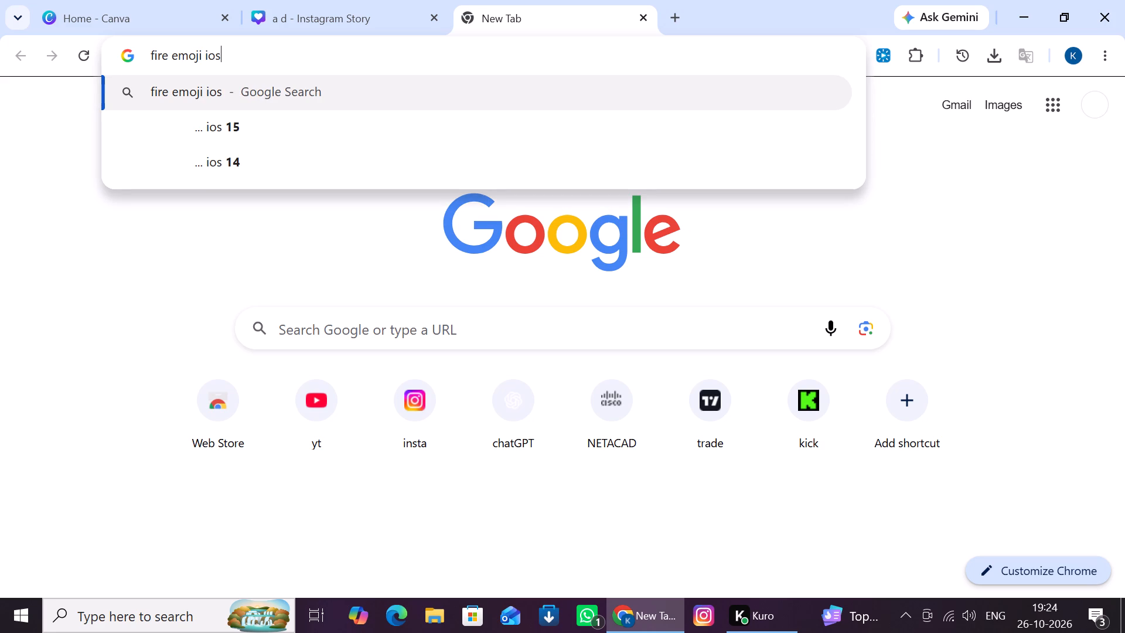
key("Return")
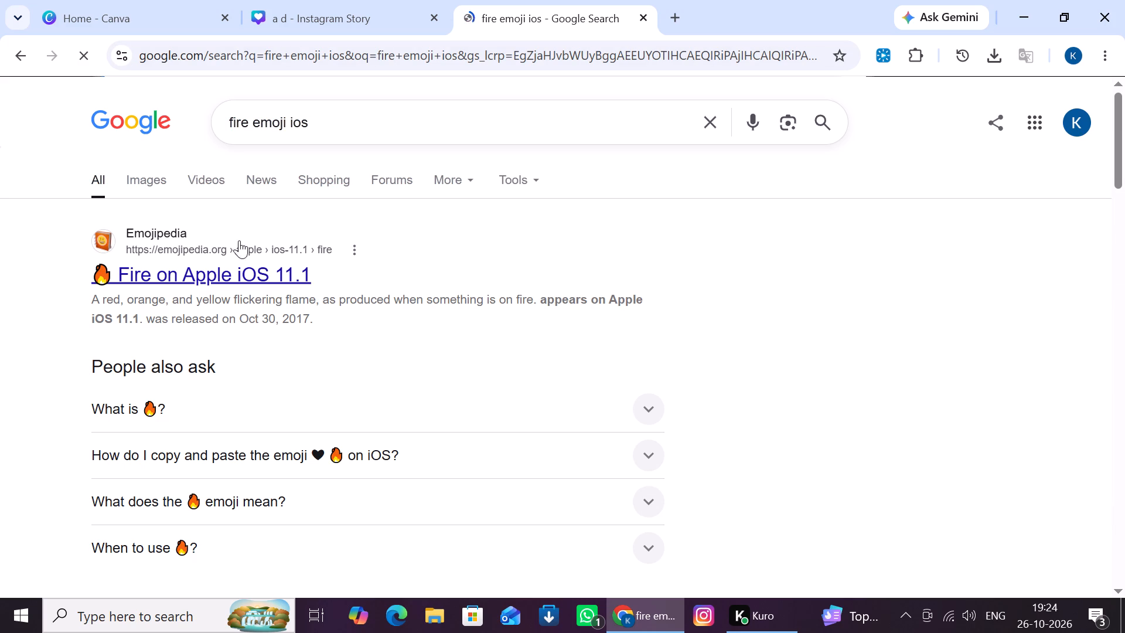
Find the "Fire on Apple iOS 15.4" picture in the image results and open its Emojipedia page.
left_click(159, 178)
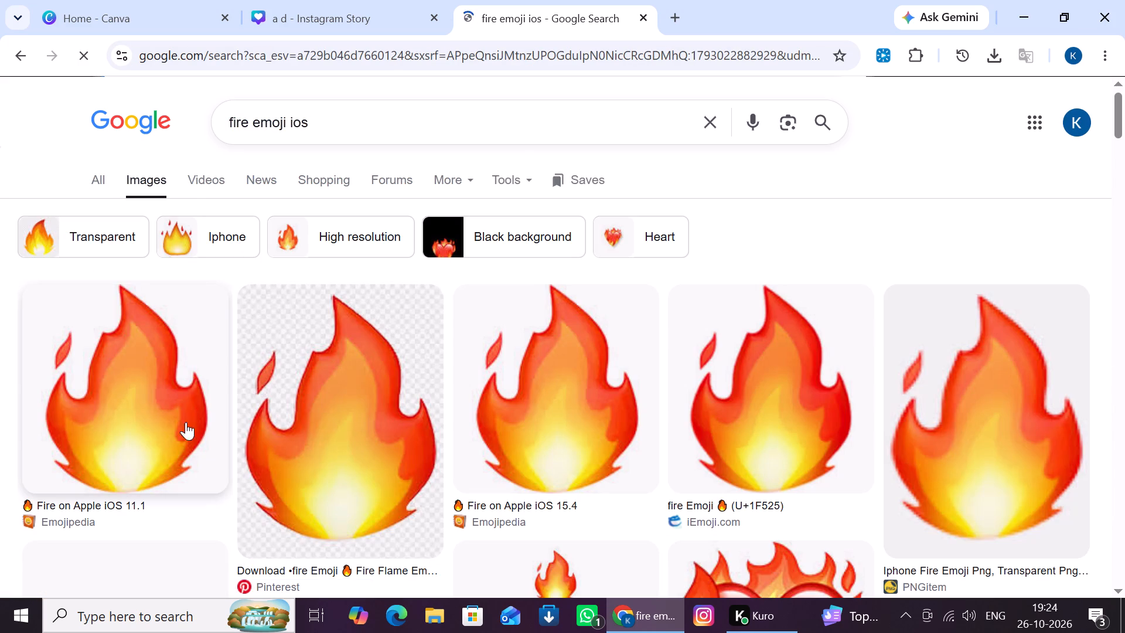
left_click(541, 397)
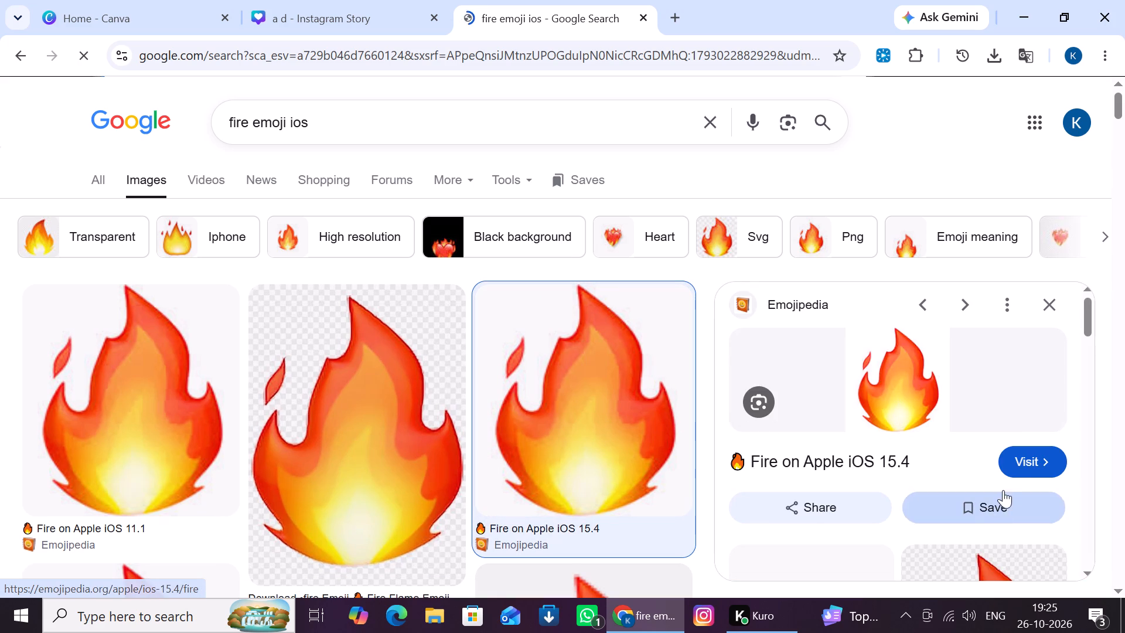
left_click(1014, 462)
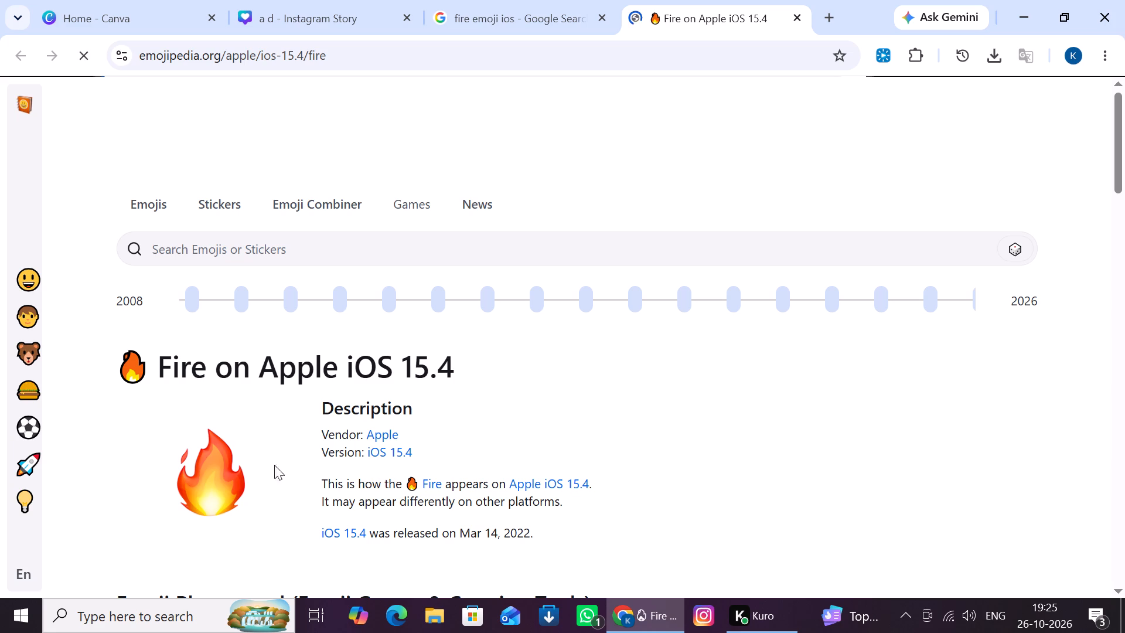
Examine the Fire on Apple iOS 15.4 page for a usable fire emoji picture.
right_click(230, 477)
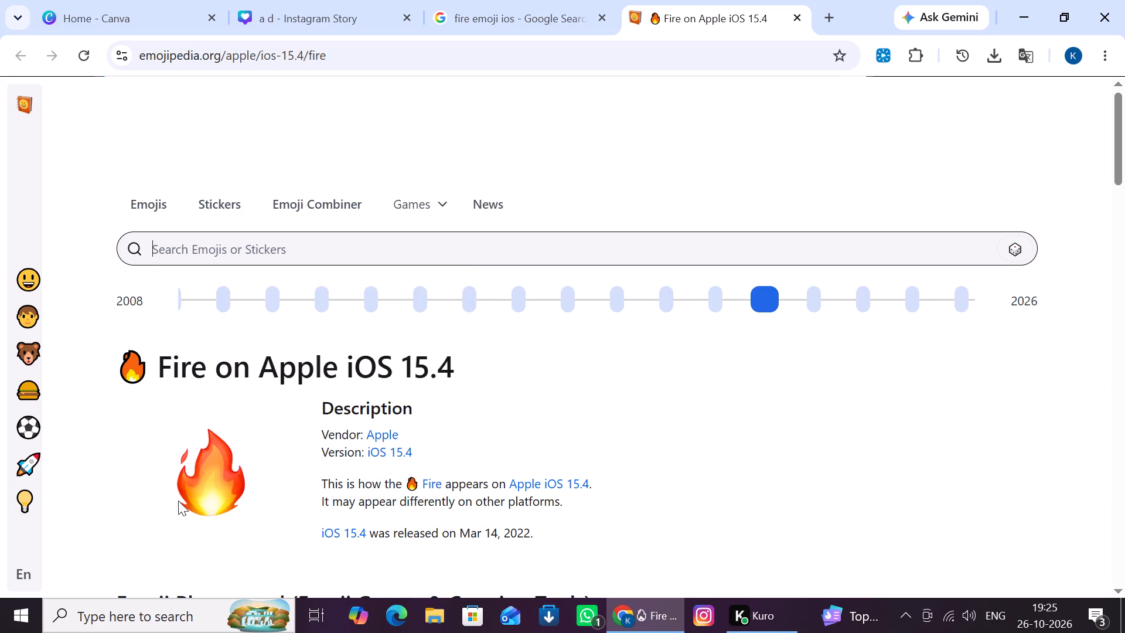
left_click(178, 501)
scroll(276, 450, "down", 3)
scroll(307, 452, "up", 1)
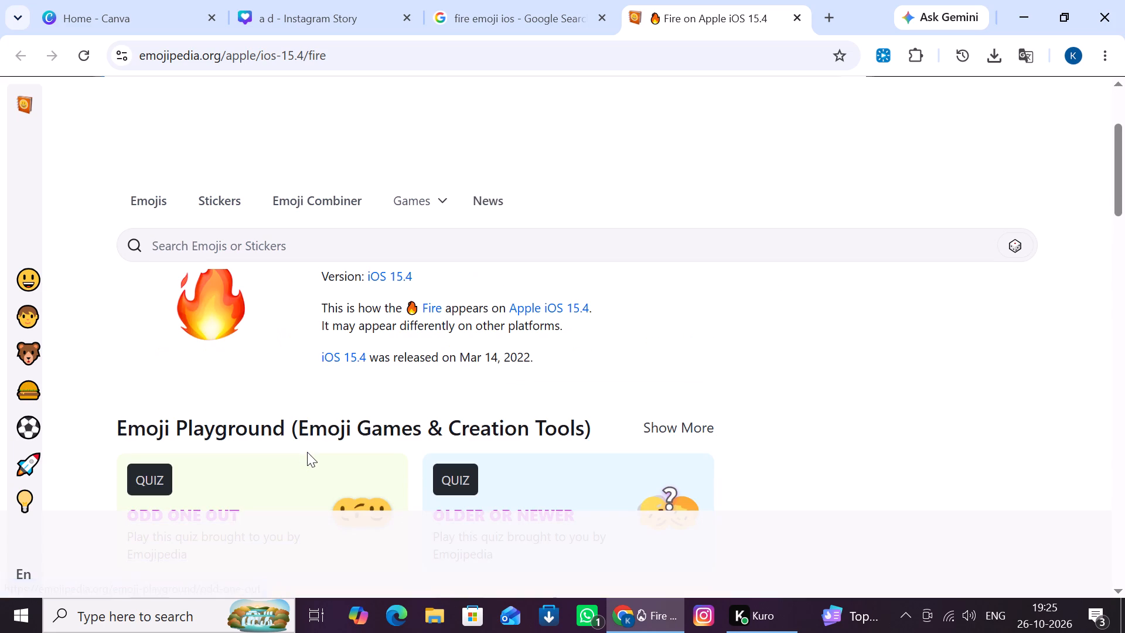
scroll(369, 410, "up", 2)
double_click(212, 438)
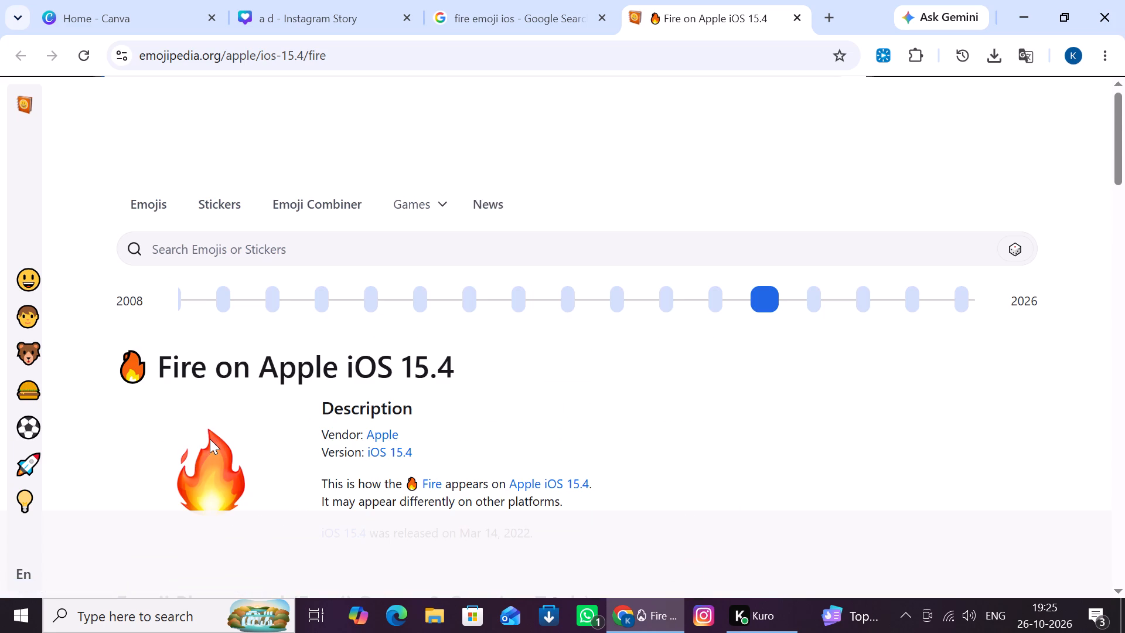
scroll(350, 416, "down", 12)
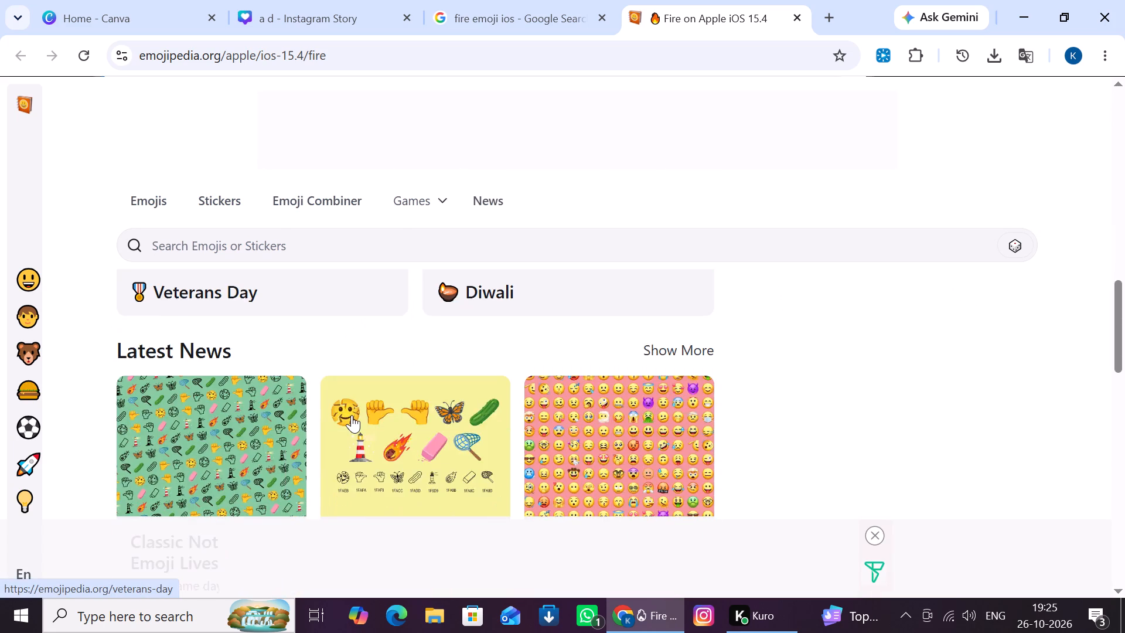
scroll(352, 415, "down", 7)
scroll(352, 415, "up", 7)
scroll(352, 415, "down", 2)
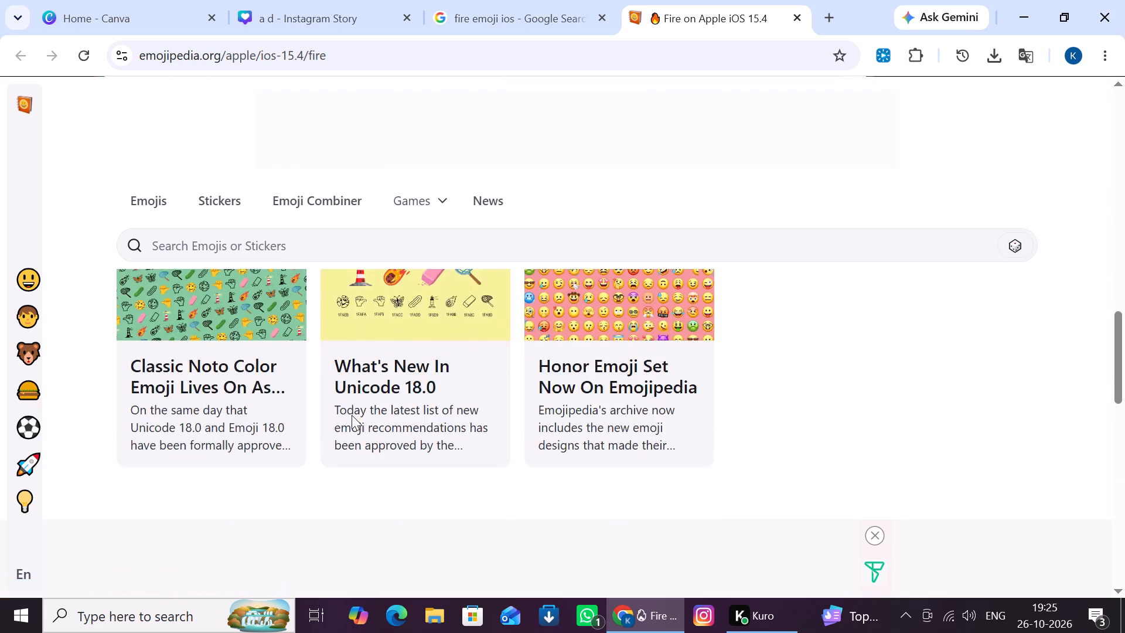
scroll(352, 415, "up", 15)
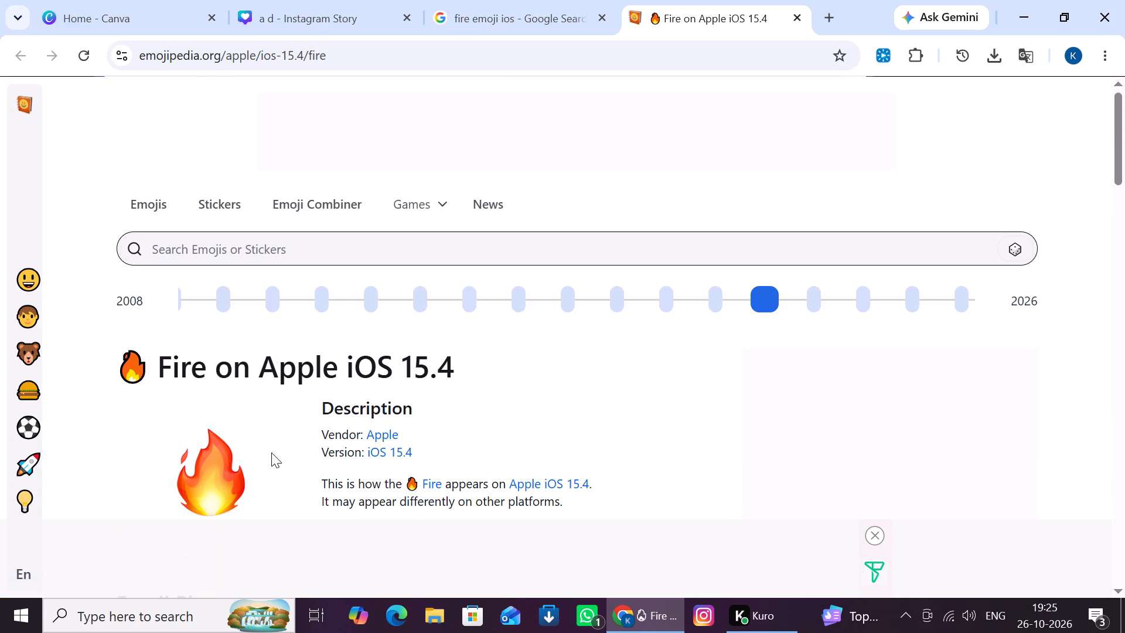
Bring the large fire emoji picture from the Emojipedia page into the Instagram Story design in Canva, near the D.
left_click_drag(246, 455, 289, 404)
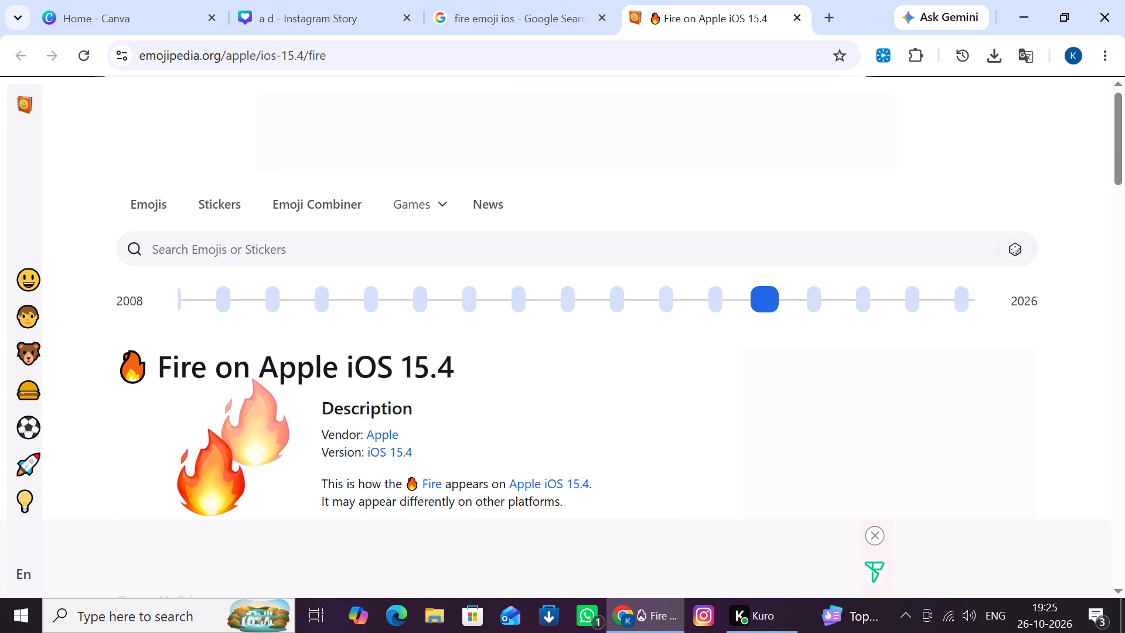
left_click_drag(289, 404, 375, 105)
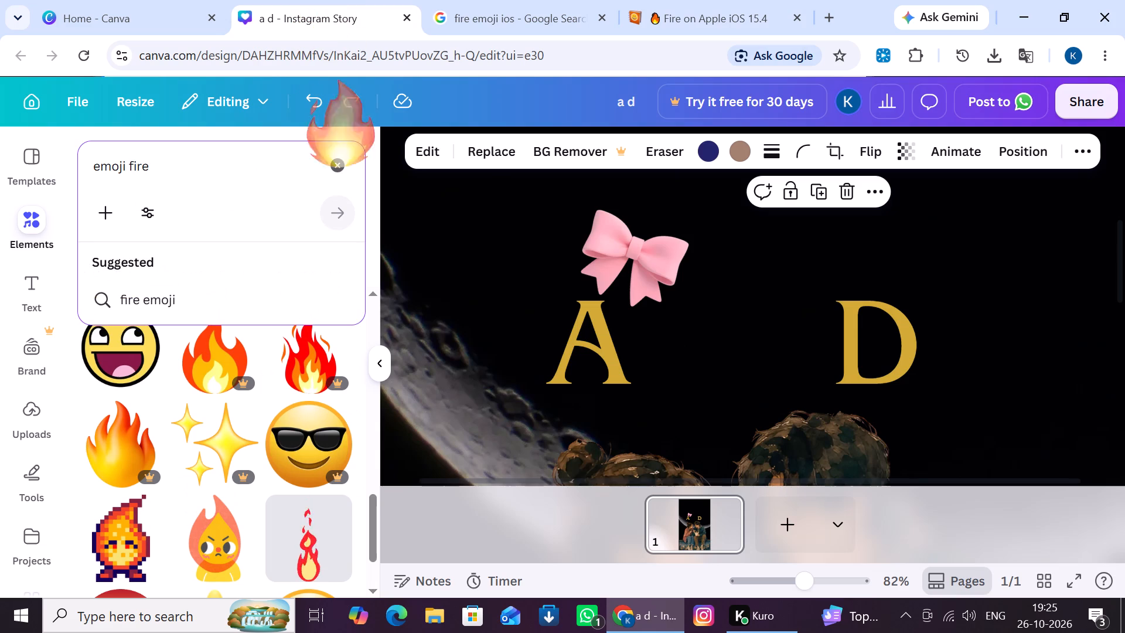
left_click_drag(375, 105, 855, 241)
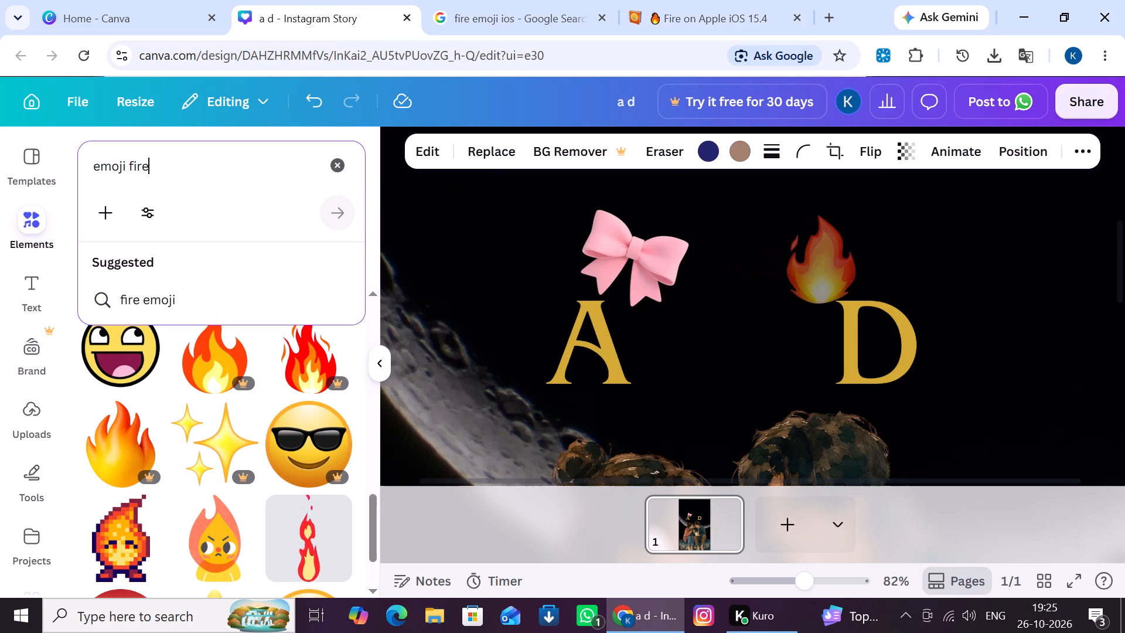
left_click_drag(855, 241, 965, 242)
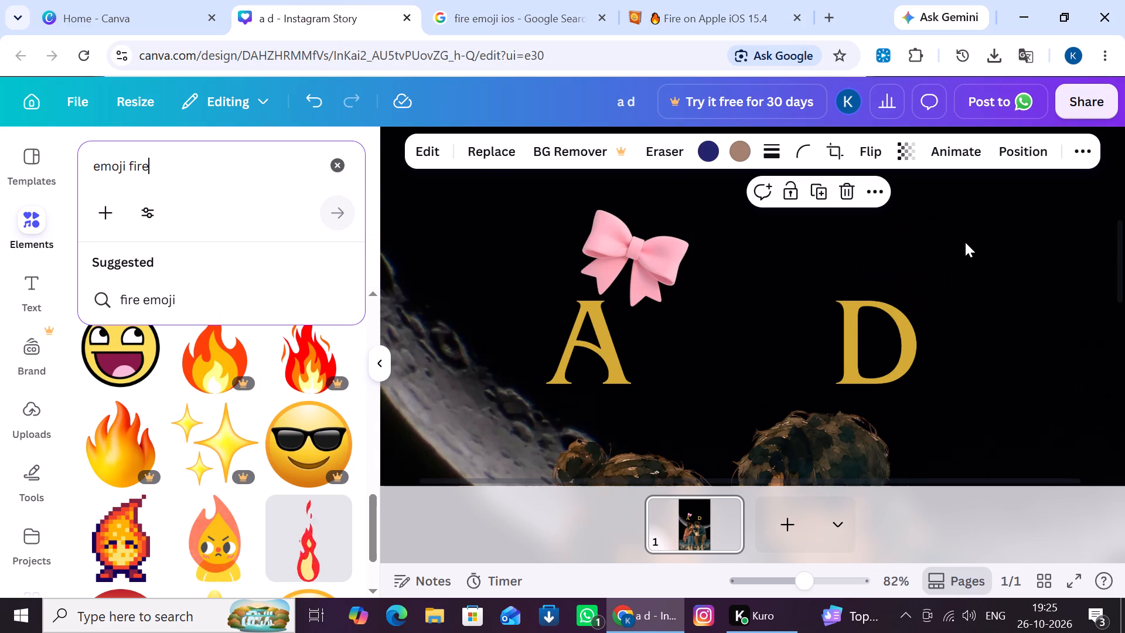
left_click(938, 251)
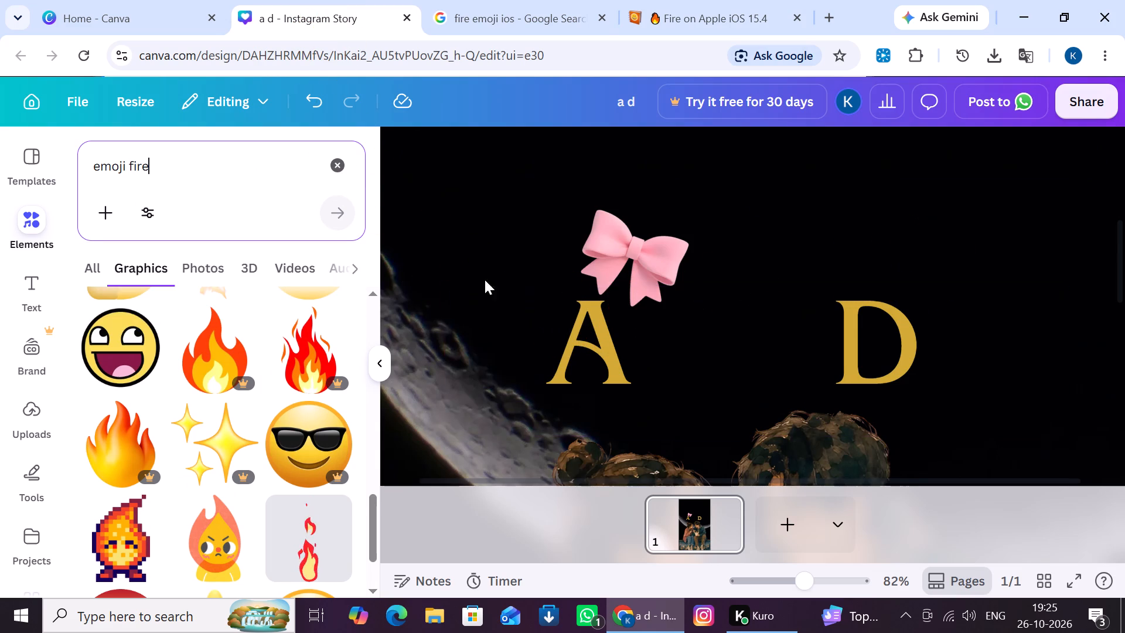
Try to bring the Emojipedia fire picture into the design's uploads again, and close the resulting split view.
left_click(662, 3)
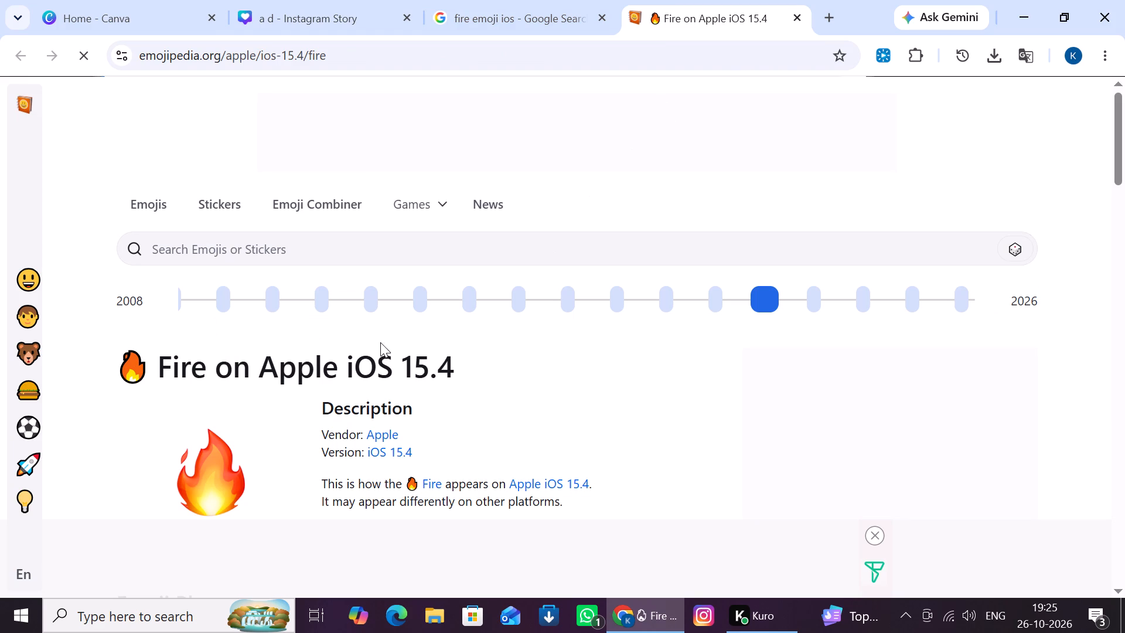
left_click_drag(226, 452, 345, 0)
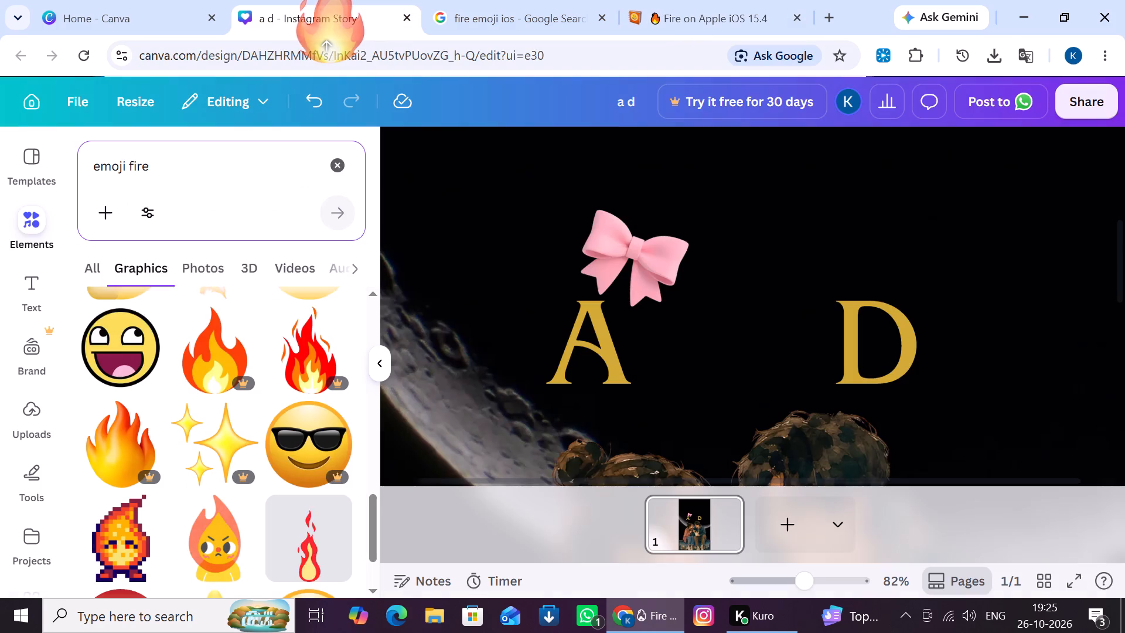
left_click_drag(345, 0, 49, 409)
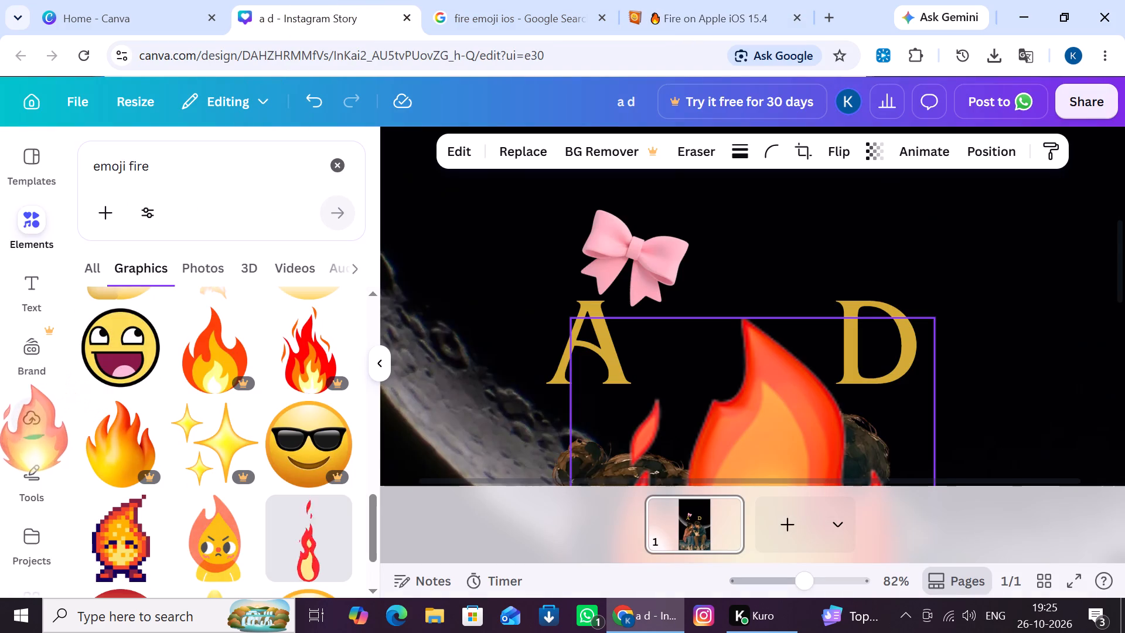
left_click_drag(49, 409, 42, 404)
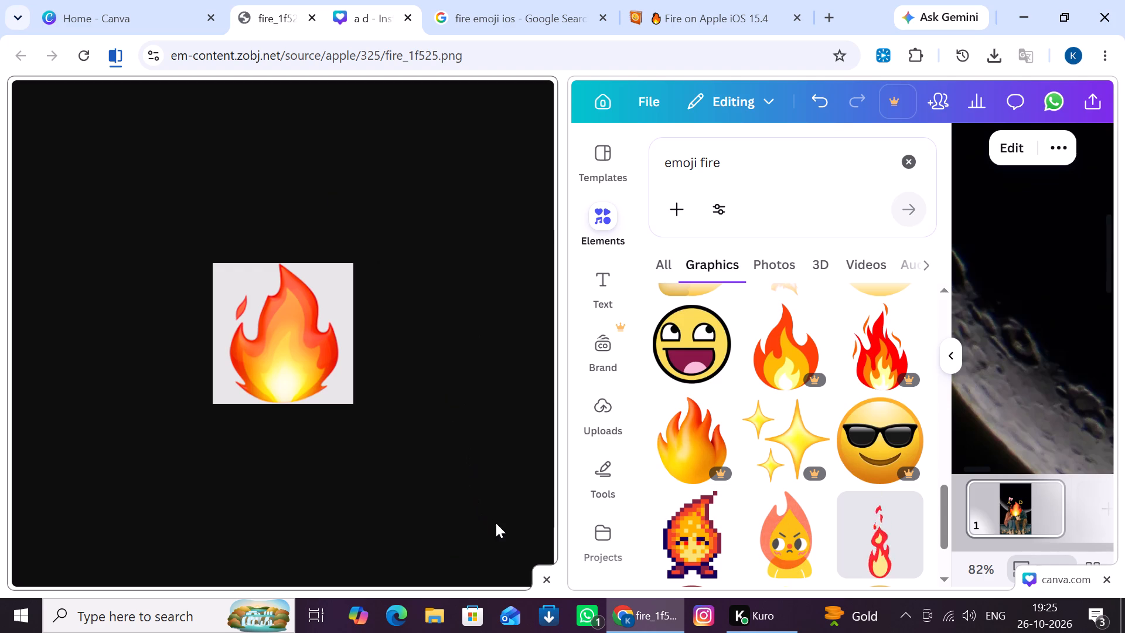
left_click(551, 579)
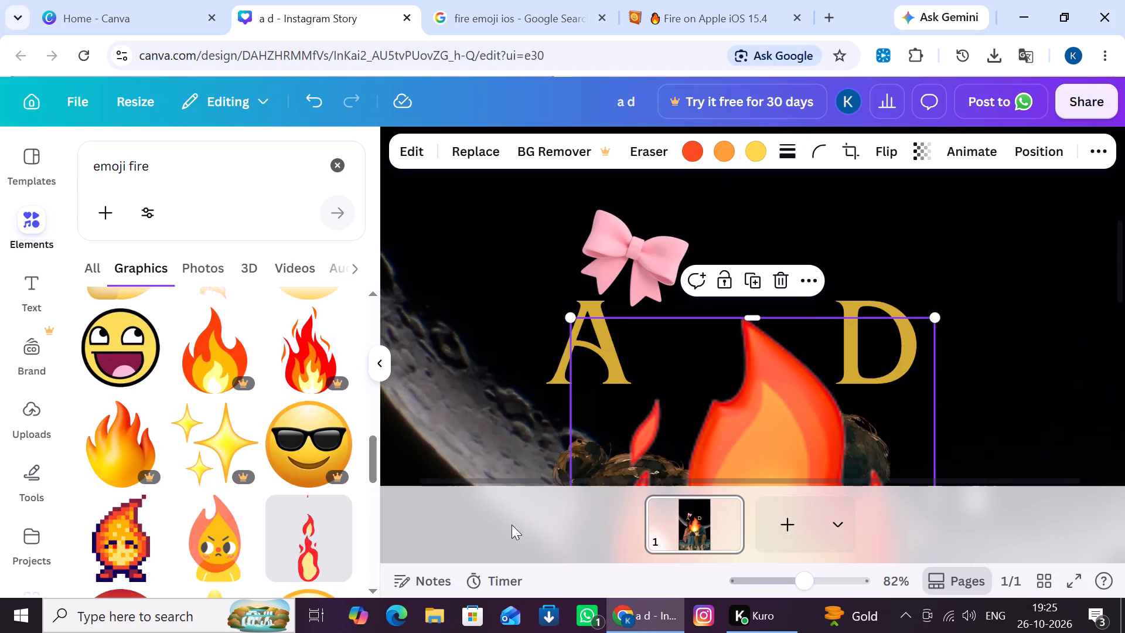
Shrink the added fire emoji to roughly the bow's size and move it above the gold D.
left_click_drag(662, 424, 754, 151)
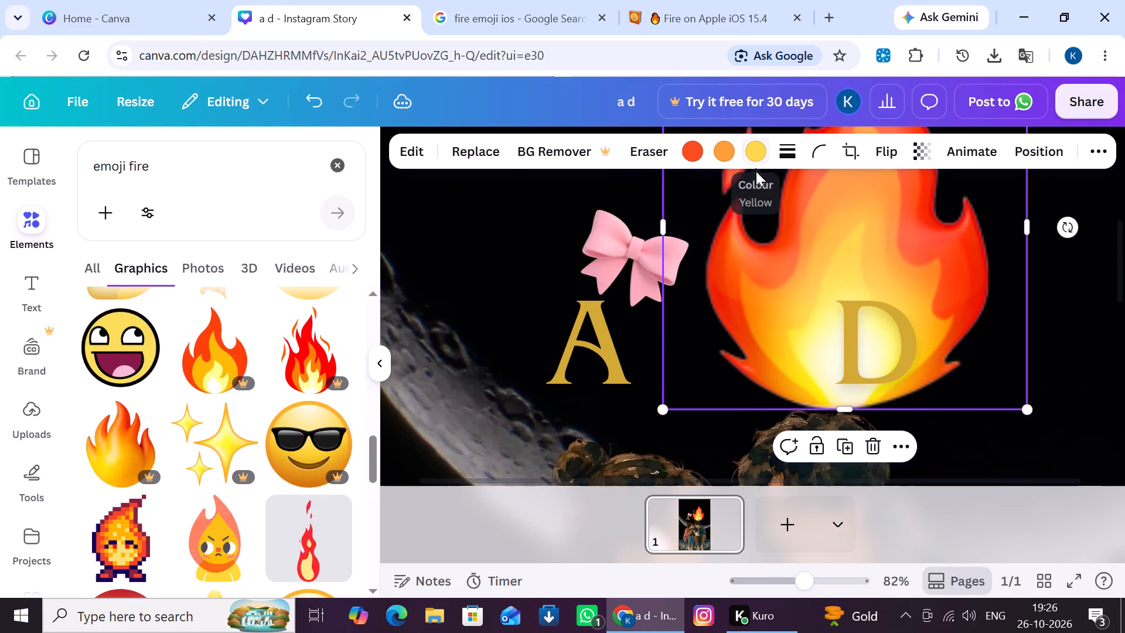
left_click_drag(1026, 413, 885, 352)
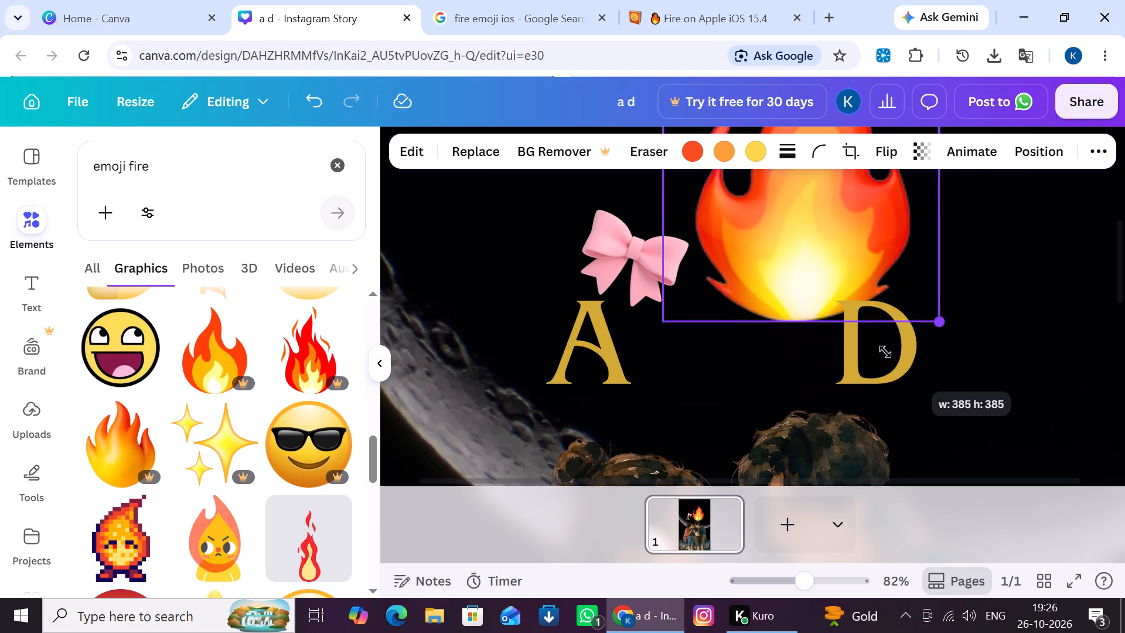
left_click_drag(885, 352, 885, 352)
left_click_drag(834, 210, 908, 257)
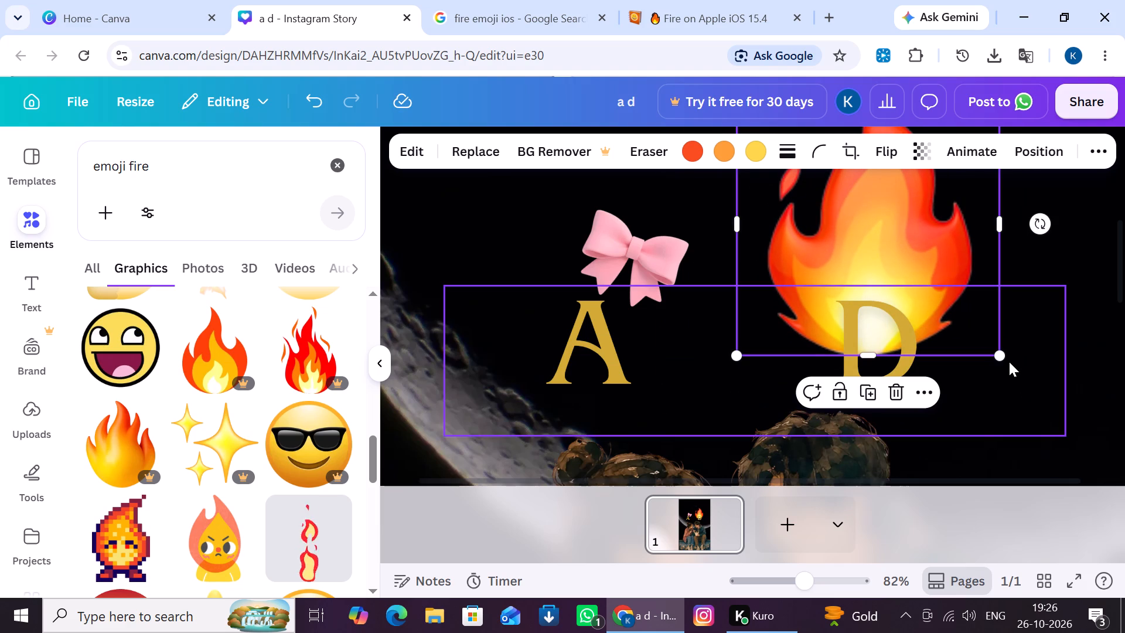
left_click_drag(999, 355, 780, 262)
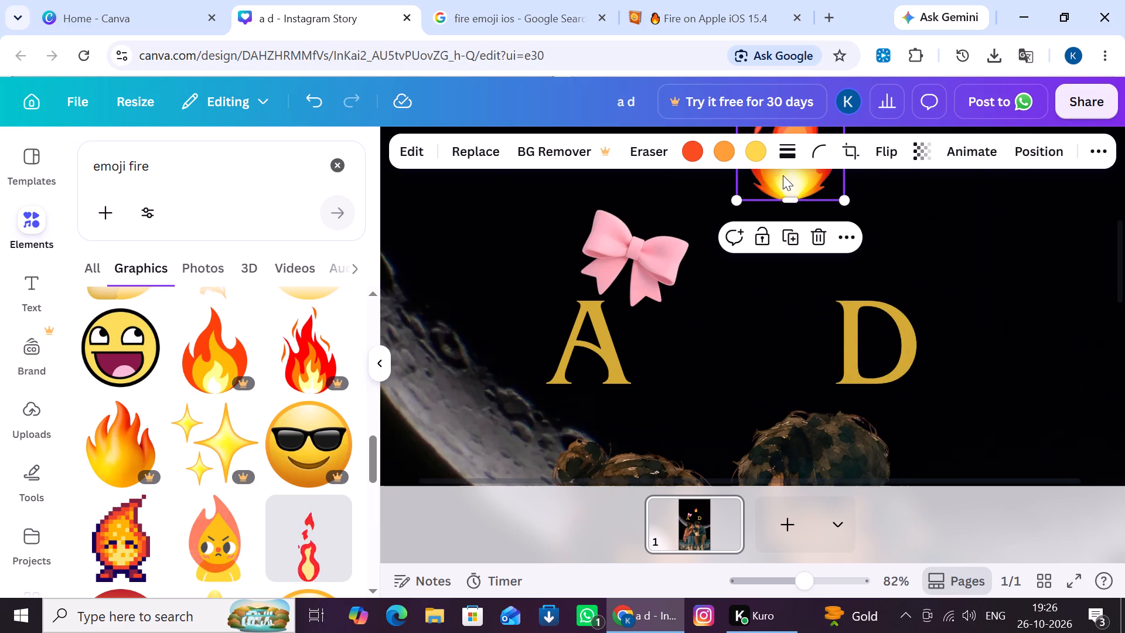
left_click_drag(784, 172, 909, 279)
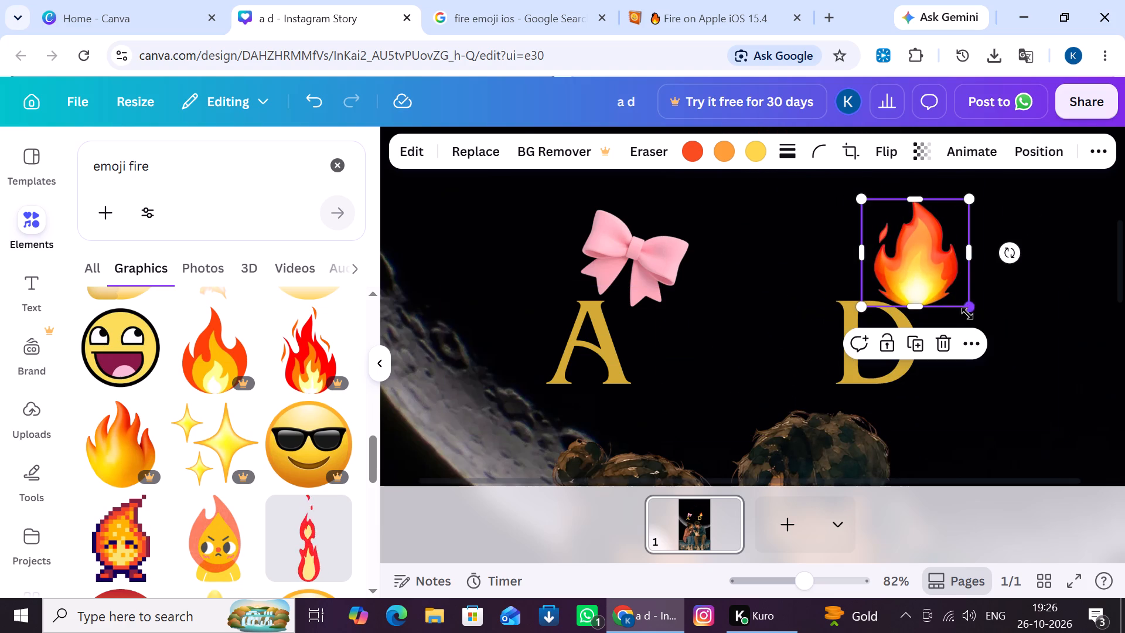
Reduce the fire emoji further, tilt it slightly clockwise and fit it just above the D.
left_click_drag(973, 313, 957, 306)
left_click_drag(974, 312, 999, 328)
left_click(957, 277)
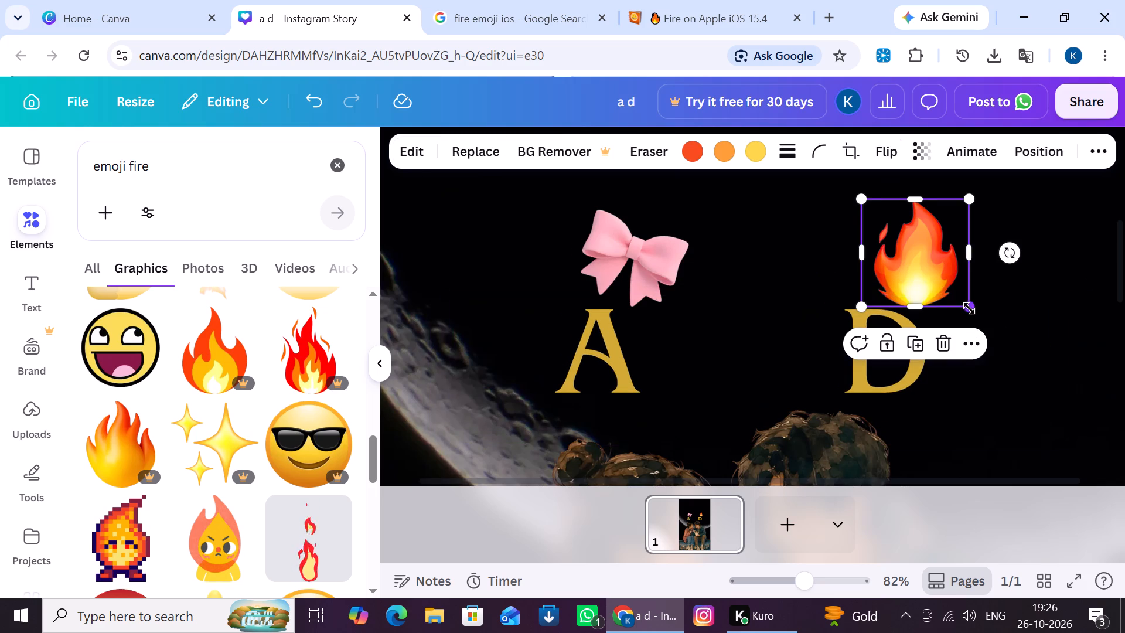
left_click_drag(969, 308, 913, 306)
left_click_drag(913, 260, 933, 293)
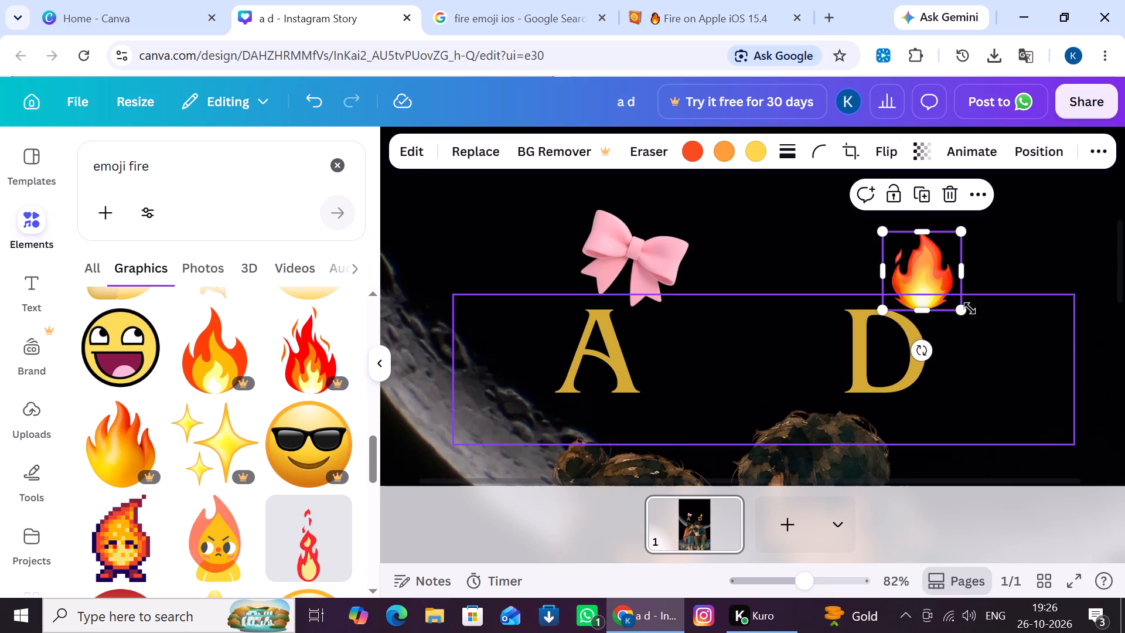
left_click_drag(962, 307, 929, 295)
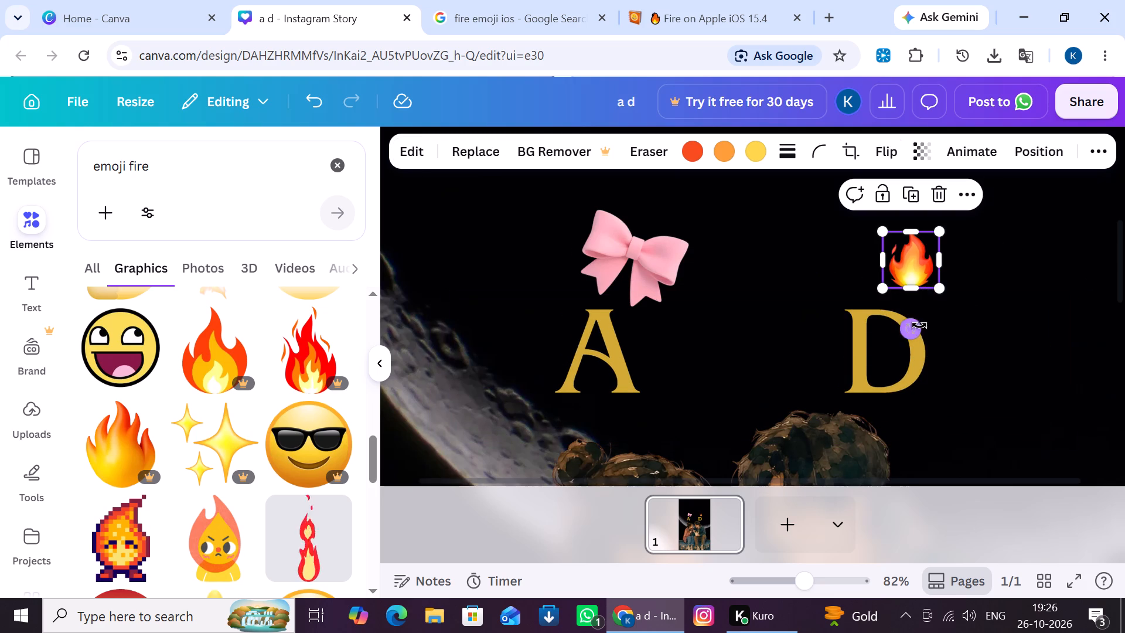
left_click_drag(919, 328, 901, 338)
left_click_drag(932, 290, 939, 302)
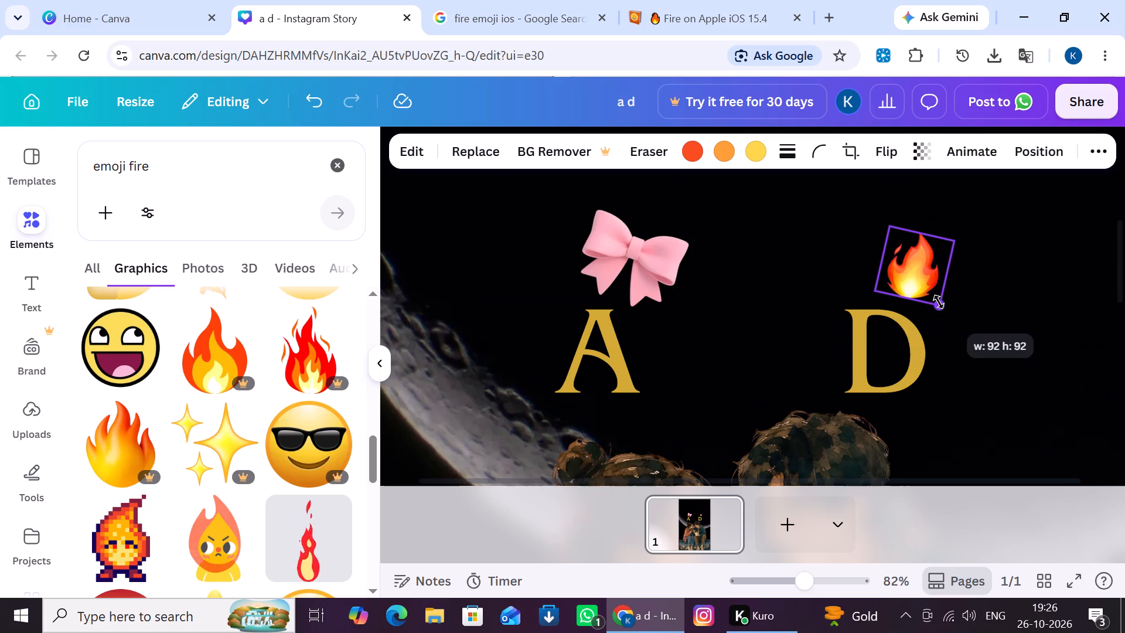
left_click_drag(939, 302, 941, 312)
Delete the pink bow graphic above the letter A.
left_click(632, 264)
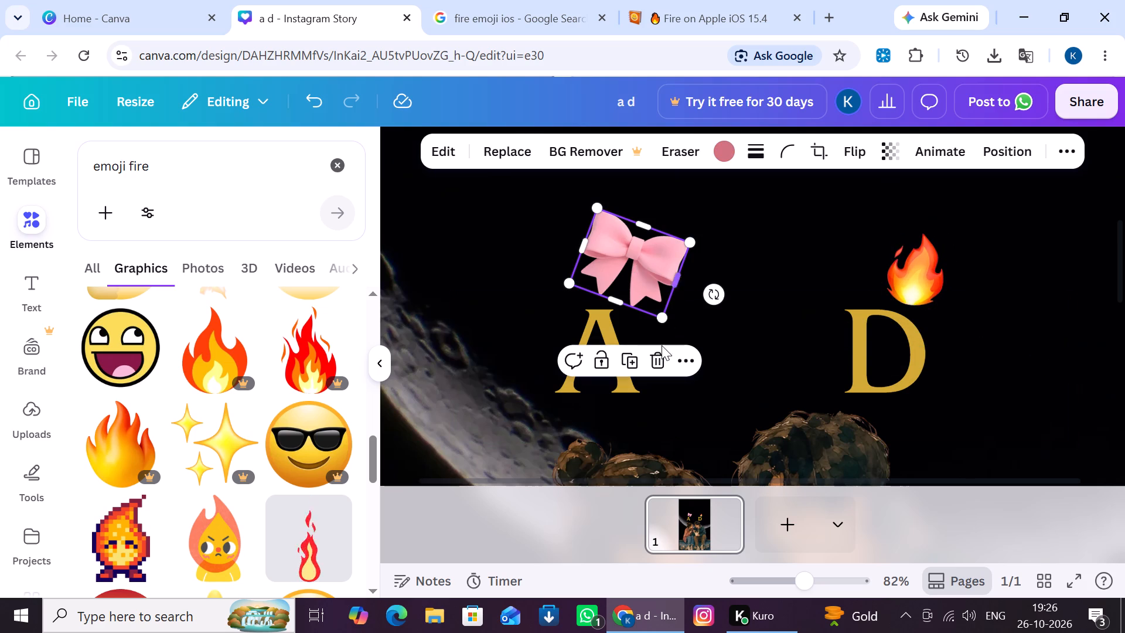
left_click(654, 360)
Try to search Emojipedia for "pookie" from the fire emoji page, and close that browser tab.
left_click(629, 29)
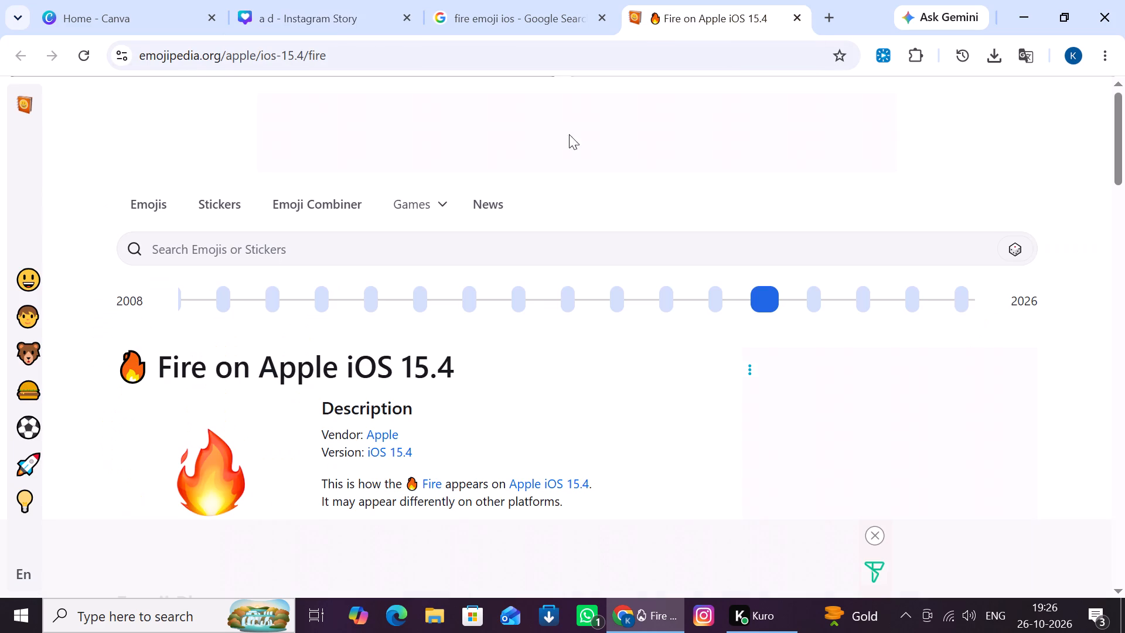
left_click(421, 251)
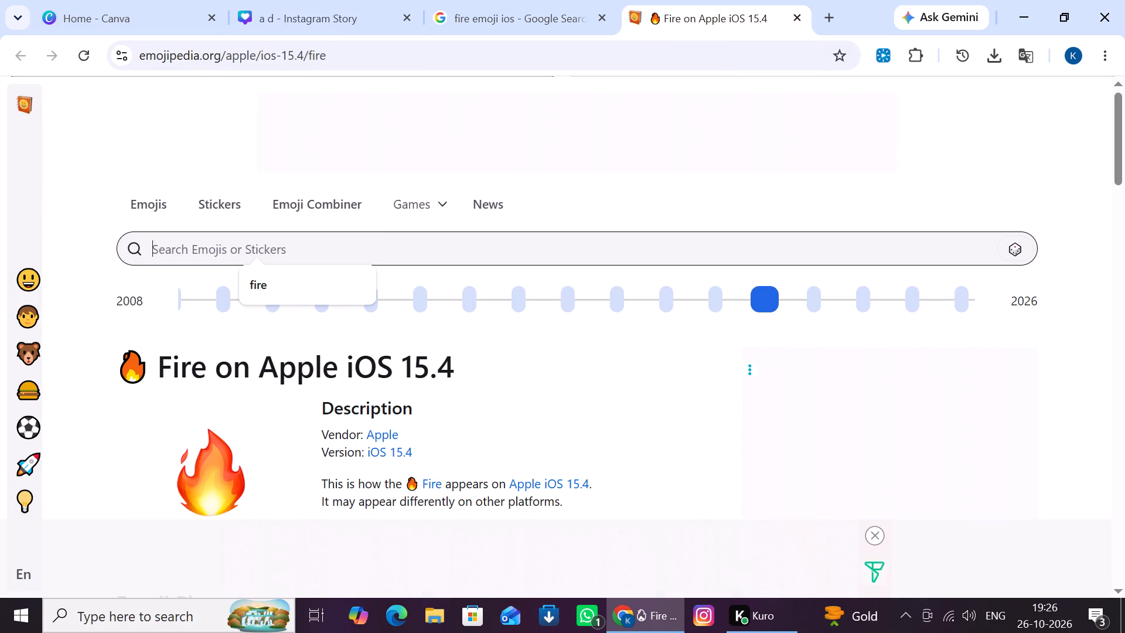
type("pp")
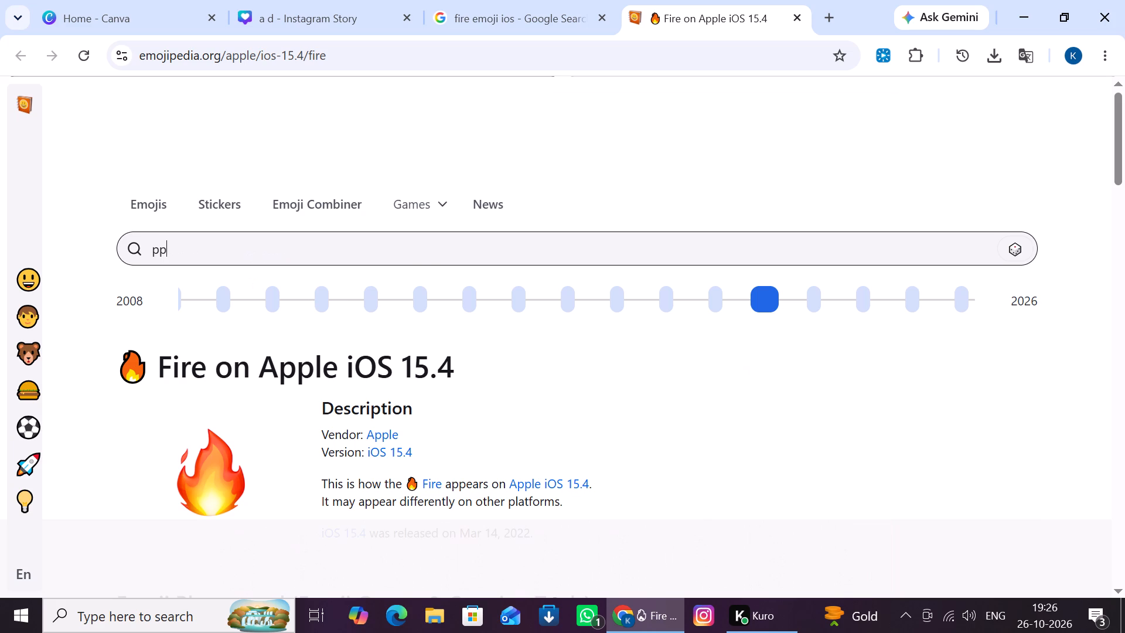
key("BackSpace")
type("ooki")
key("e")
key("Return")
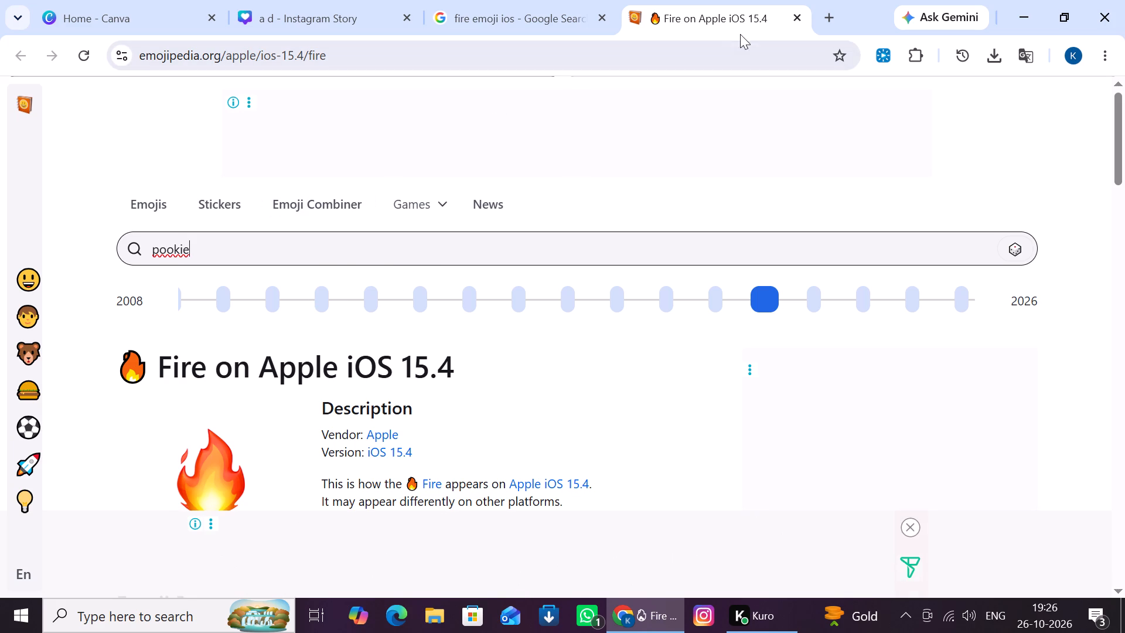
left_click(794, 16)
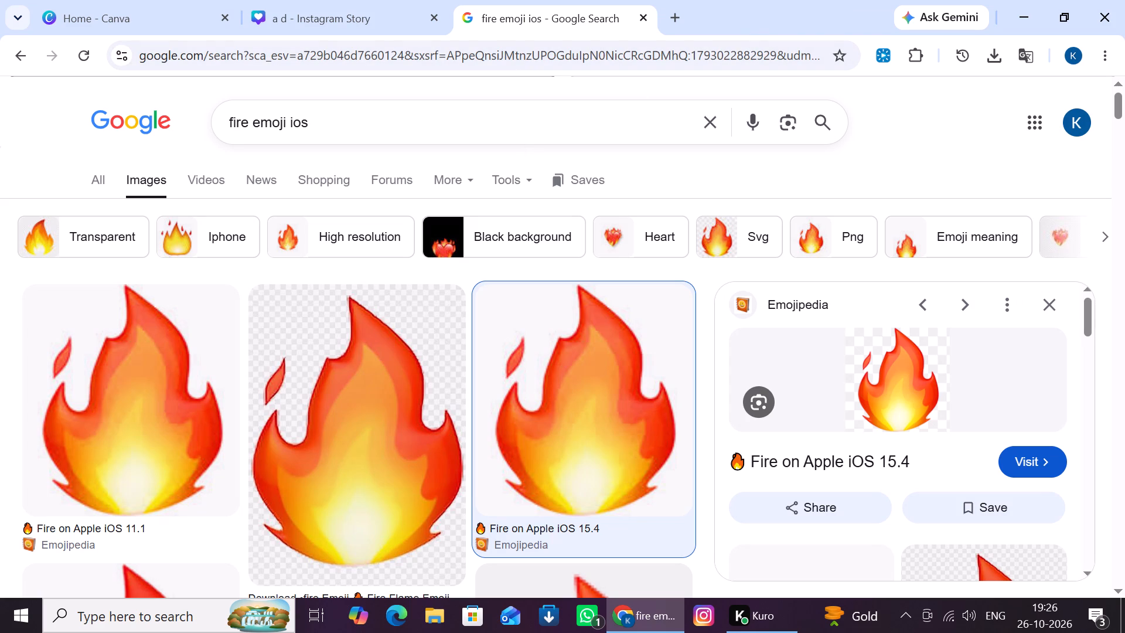
Change the Google image search to "poki emoji ios".
left_click_drag(251, 121, 219, 128)
key("BackSpace")
key("p")
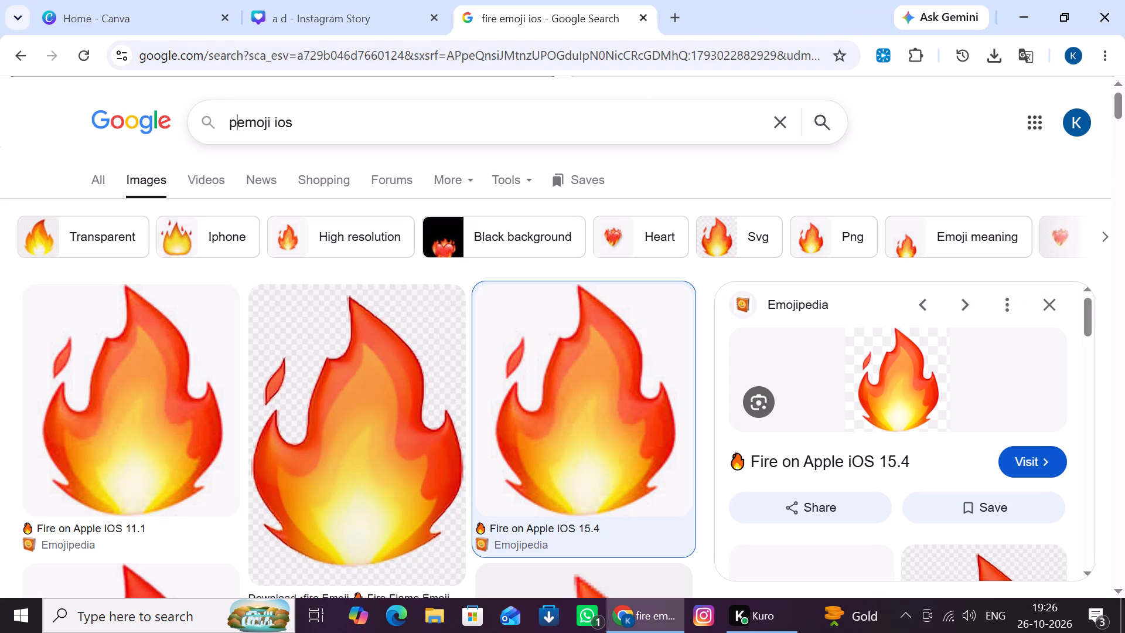
key("o")
key("k")
key("i")
key("space")
key("Return")
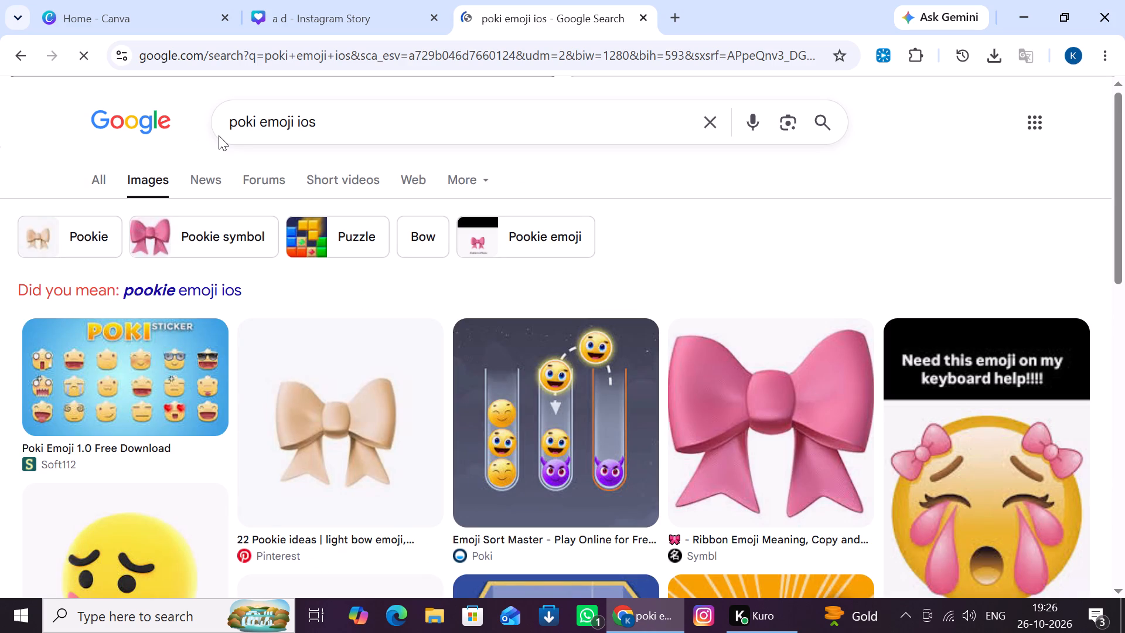
Change the Google image search to "pookie emoji ios" and open the Emojipedia result "Ribbon on Apple iOS 14.2".
left_click_drag(254, 115, 213, 122)
left_click(244, 110)
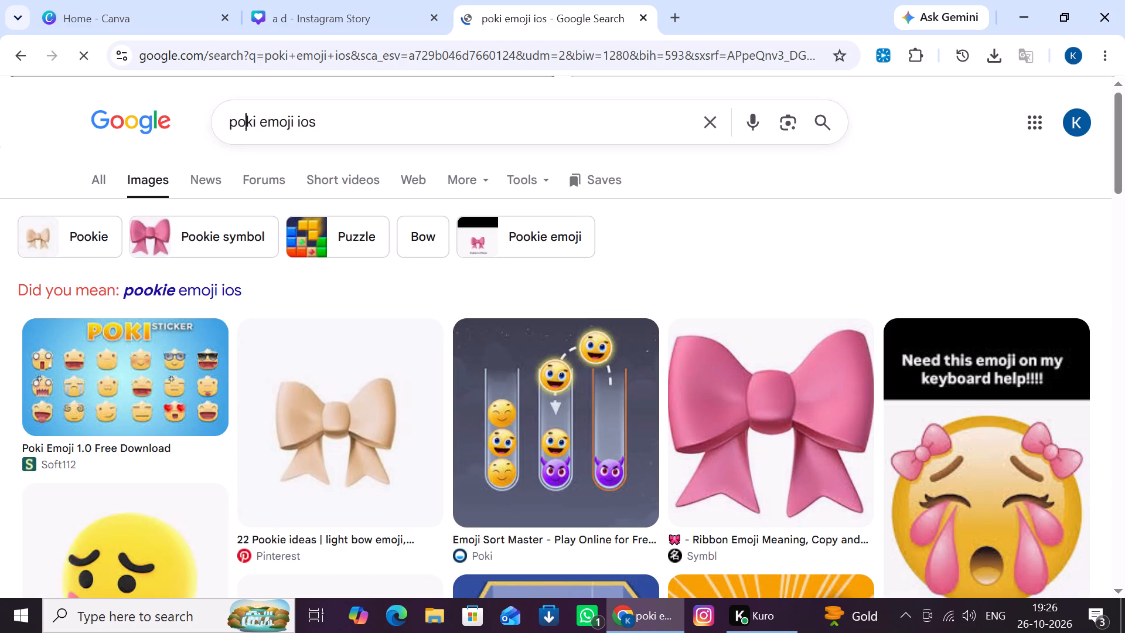
left_click_drag(253, 121, 218, 126)
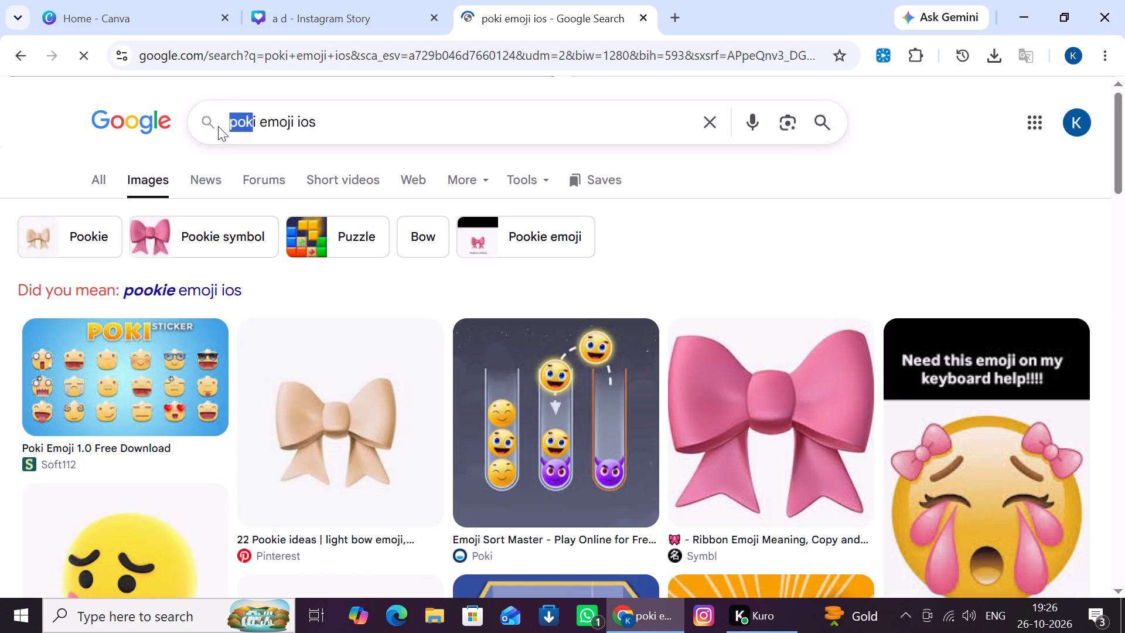
left_click_drag(218, 126, 204, 128)
left_click(253, 123)
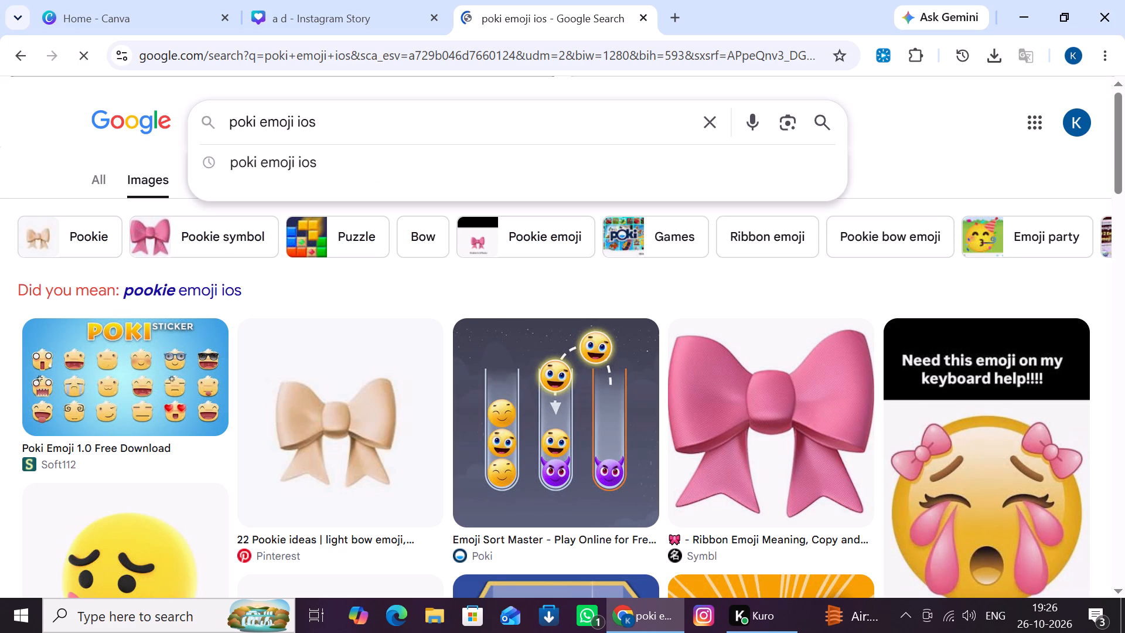
left_click(243, 123)
key("o")
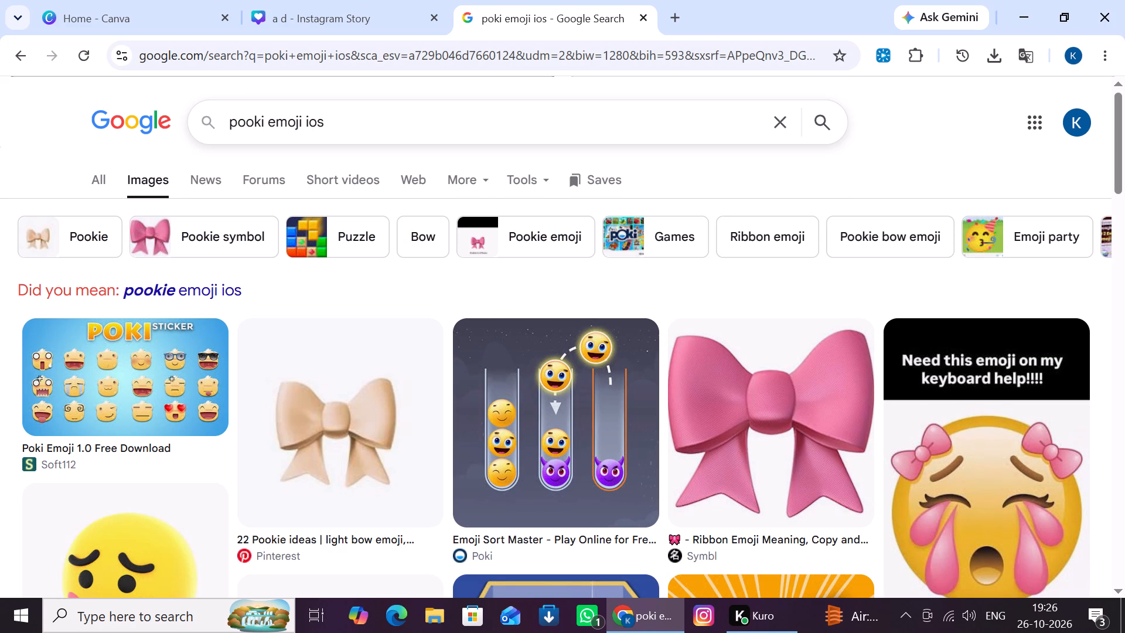
left_click(261, 120)
left_click(261, 120)
key("Right")
key("e")
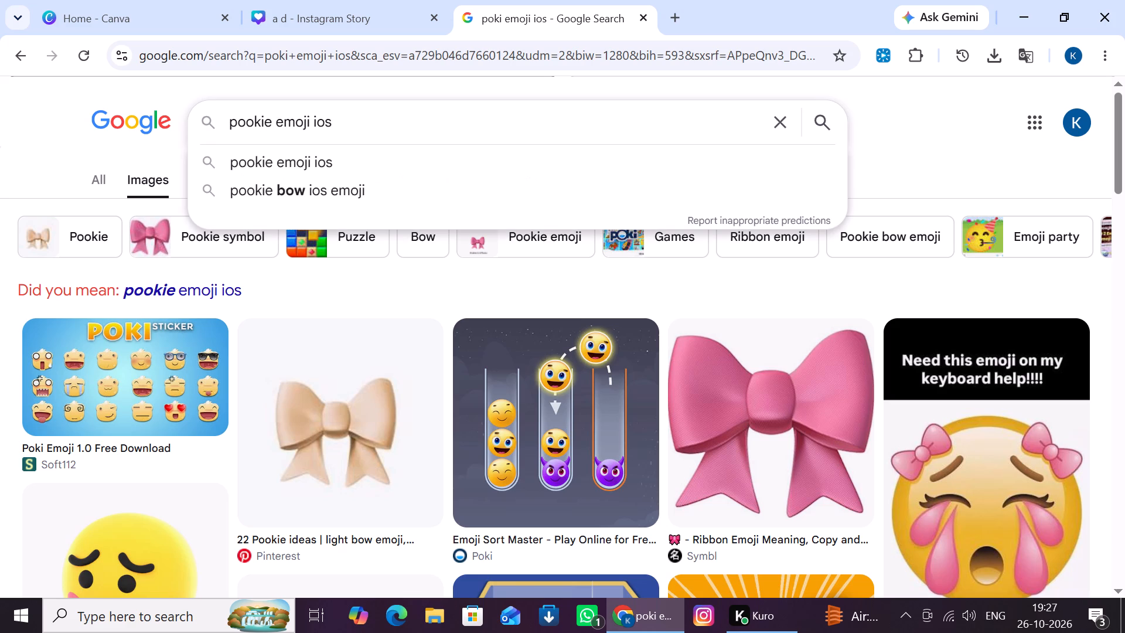
key("Return")
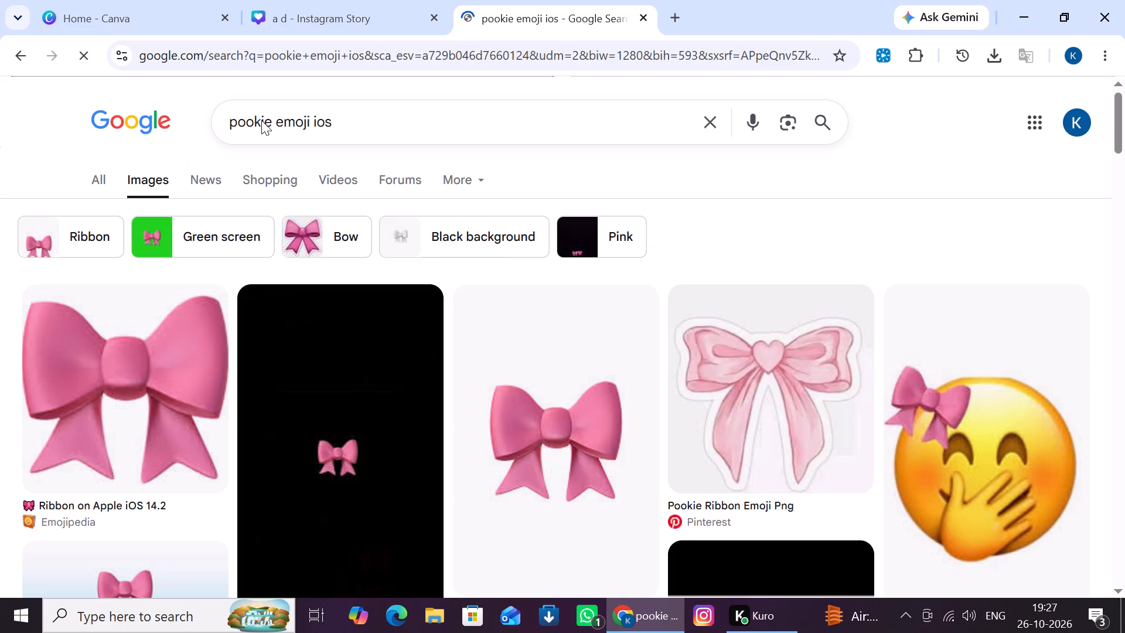
left_click(123, 335)
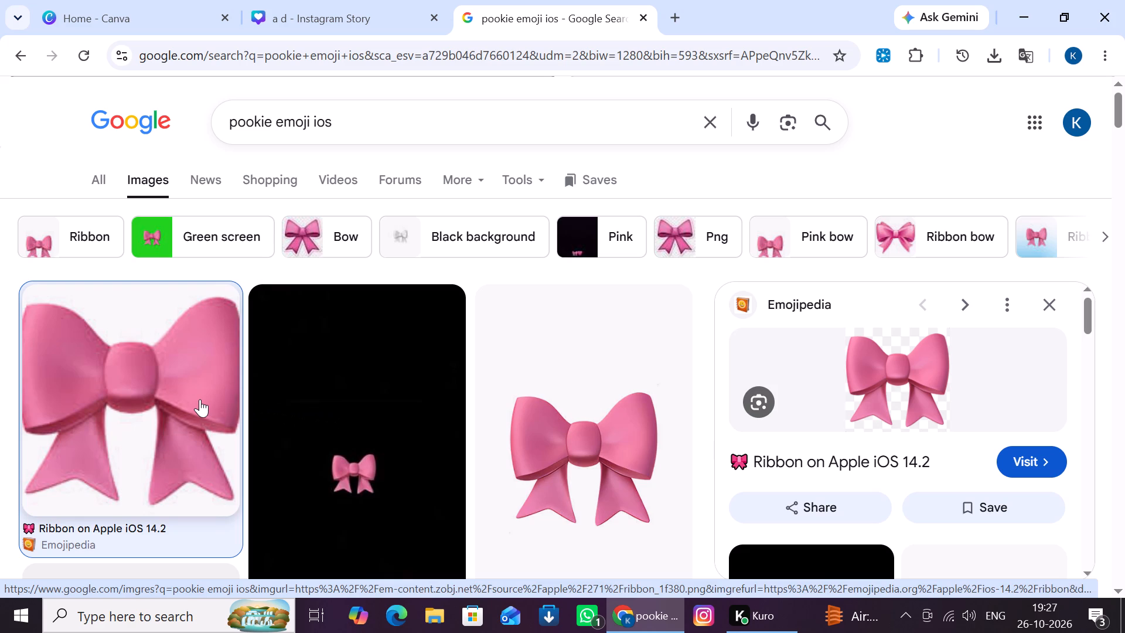
Open the Emojipedia page for "Ribbon on Apple iOS 14.2" from the image search result.
left_click(1017, 464)
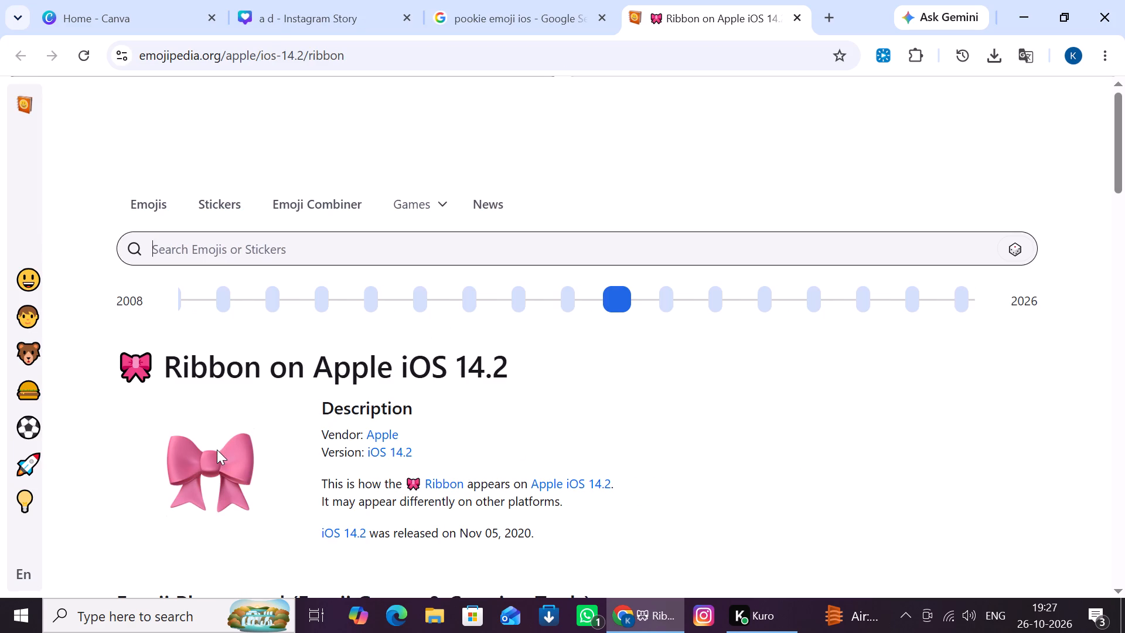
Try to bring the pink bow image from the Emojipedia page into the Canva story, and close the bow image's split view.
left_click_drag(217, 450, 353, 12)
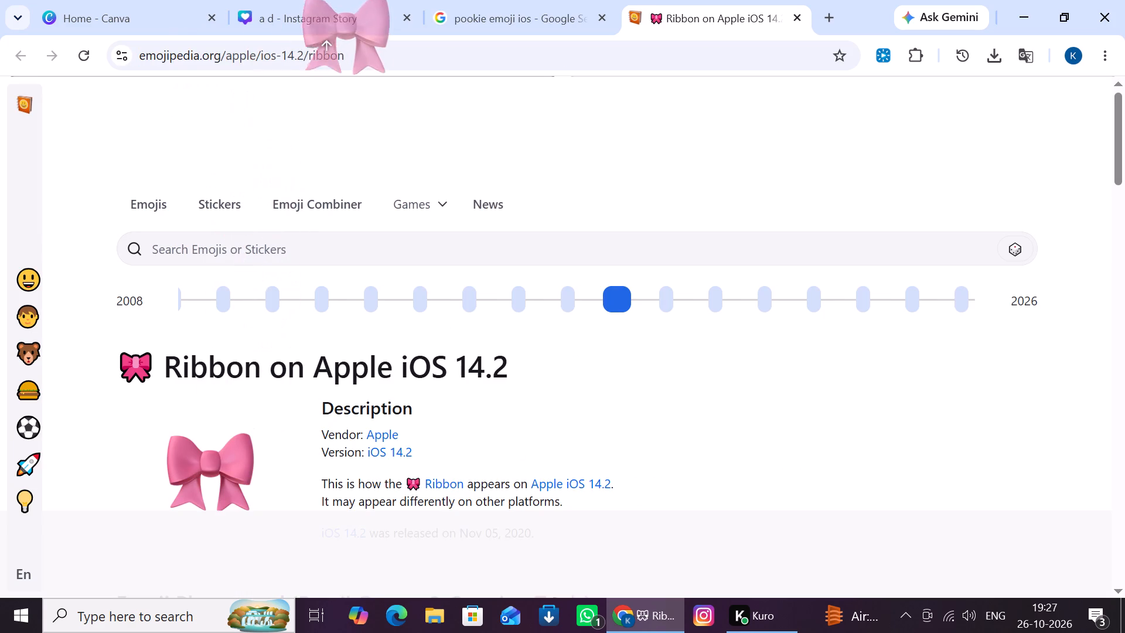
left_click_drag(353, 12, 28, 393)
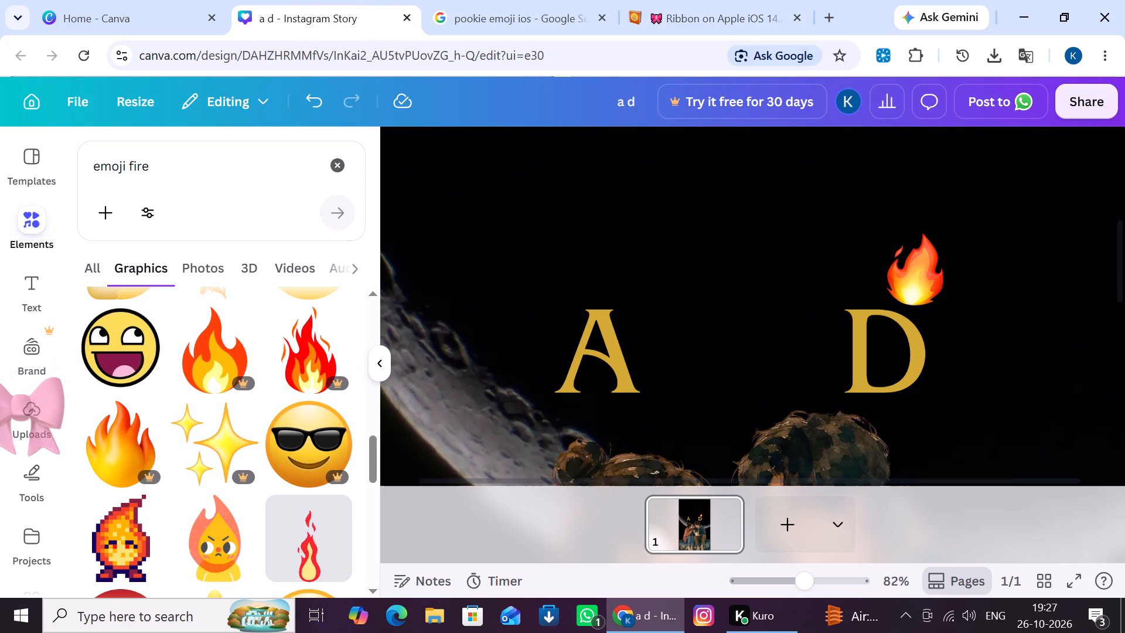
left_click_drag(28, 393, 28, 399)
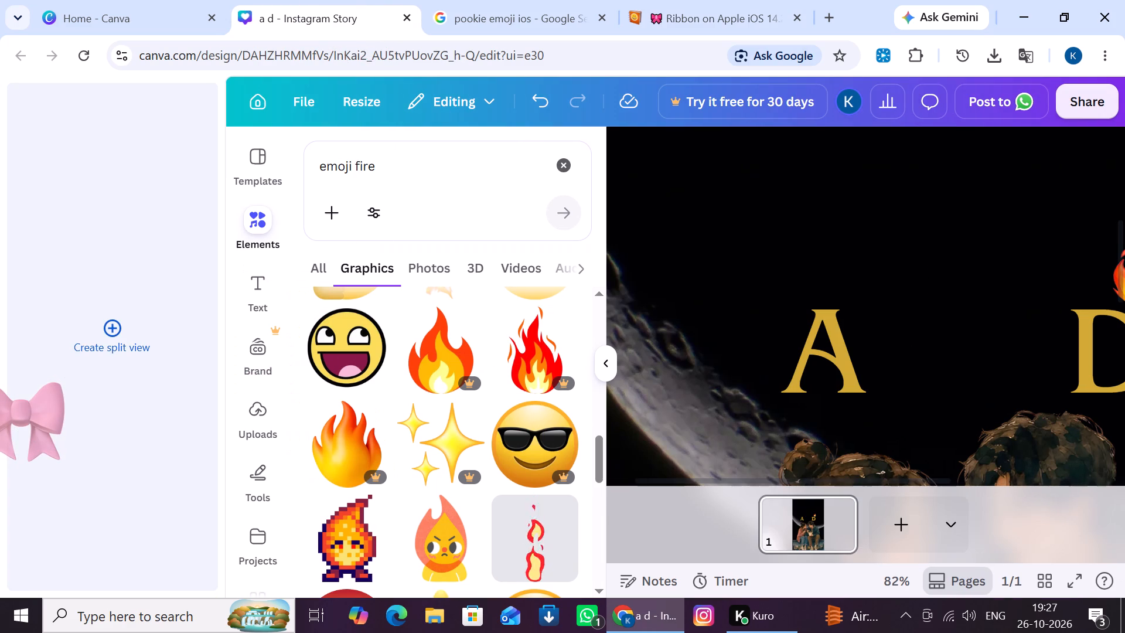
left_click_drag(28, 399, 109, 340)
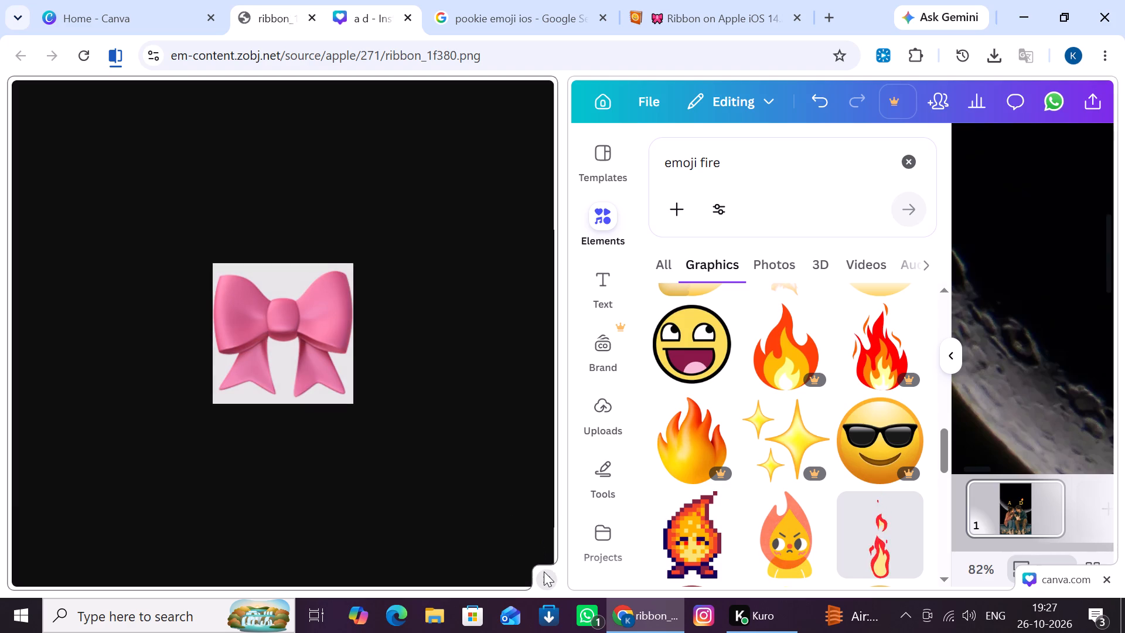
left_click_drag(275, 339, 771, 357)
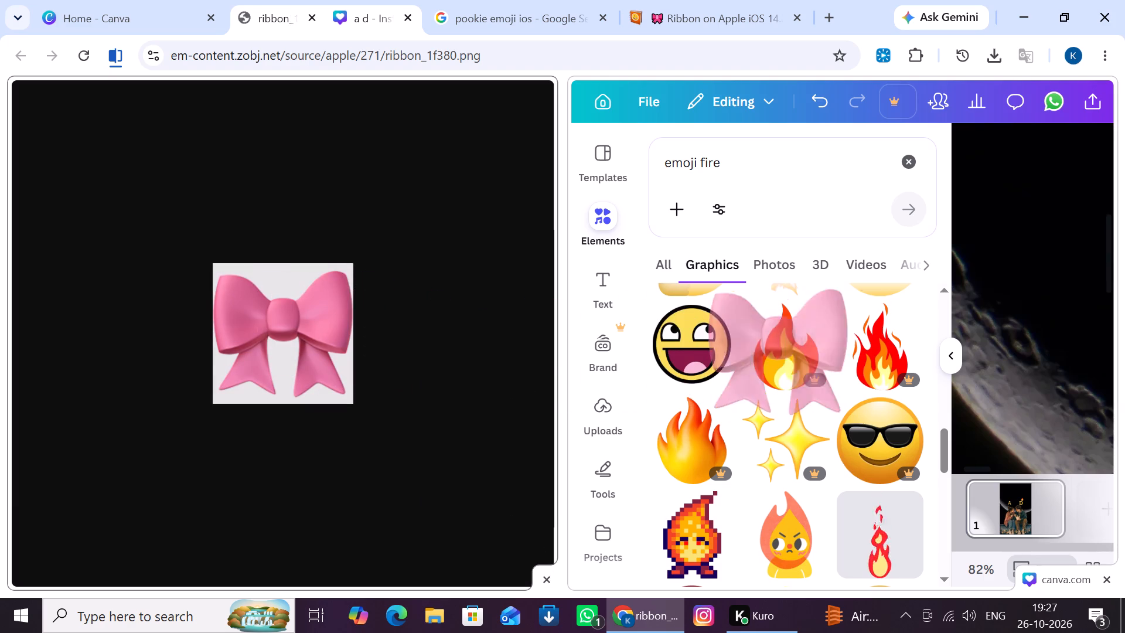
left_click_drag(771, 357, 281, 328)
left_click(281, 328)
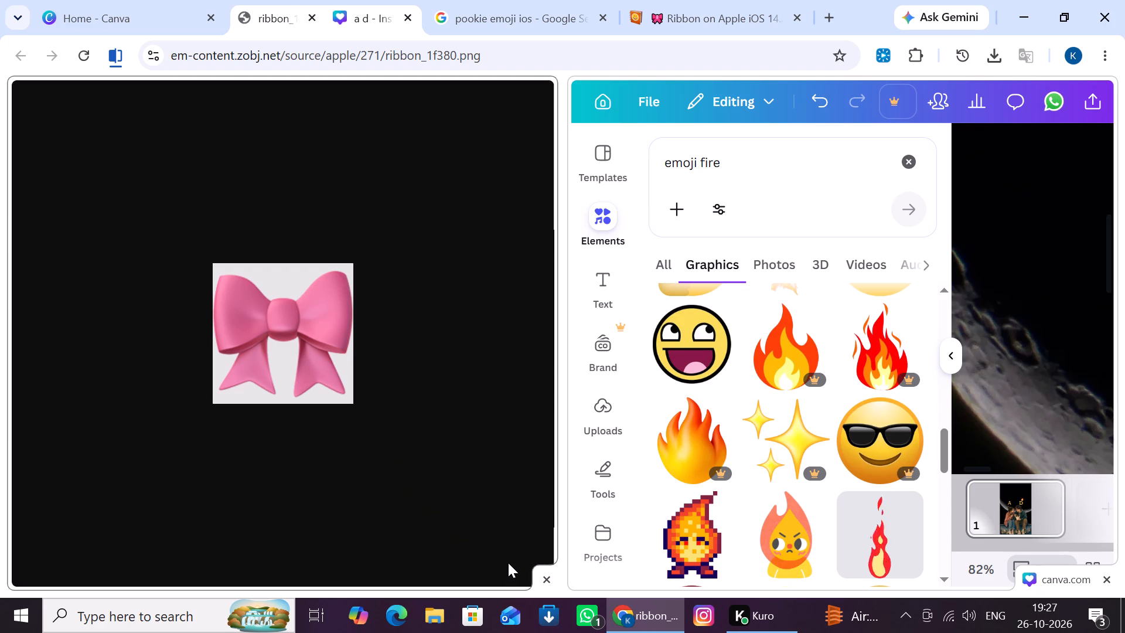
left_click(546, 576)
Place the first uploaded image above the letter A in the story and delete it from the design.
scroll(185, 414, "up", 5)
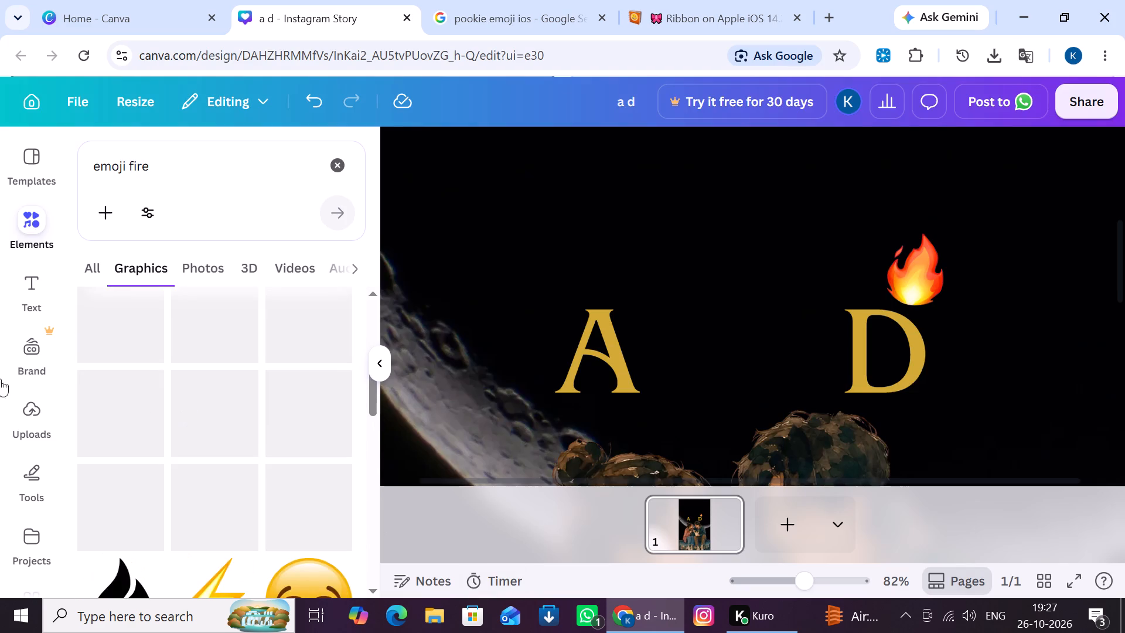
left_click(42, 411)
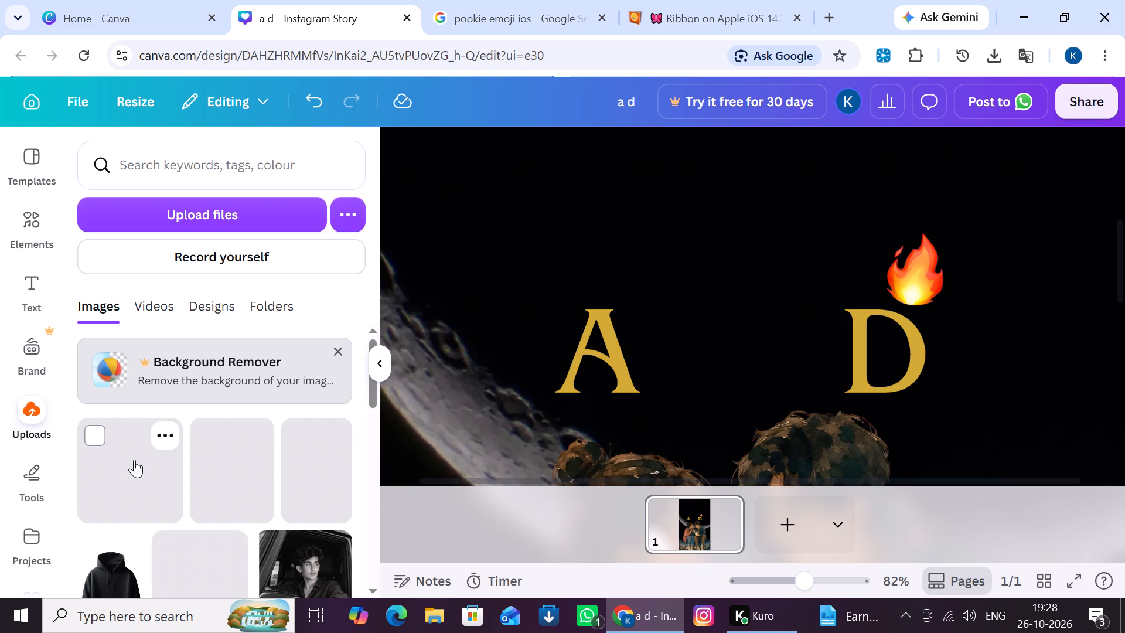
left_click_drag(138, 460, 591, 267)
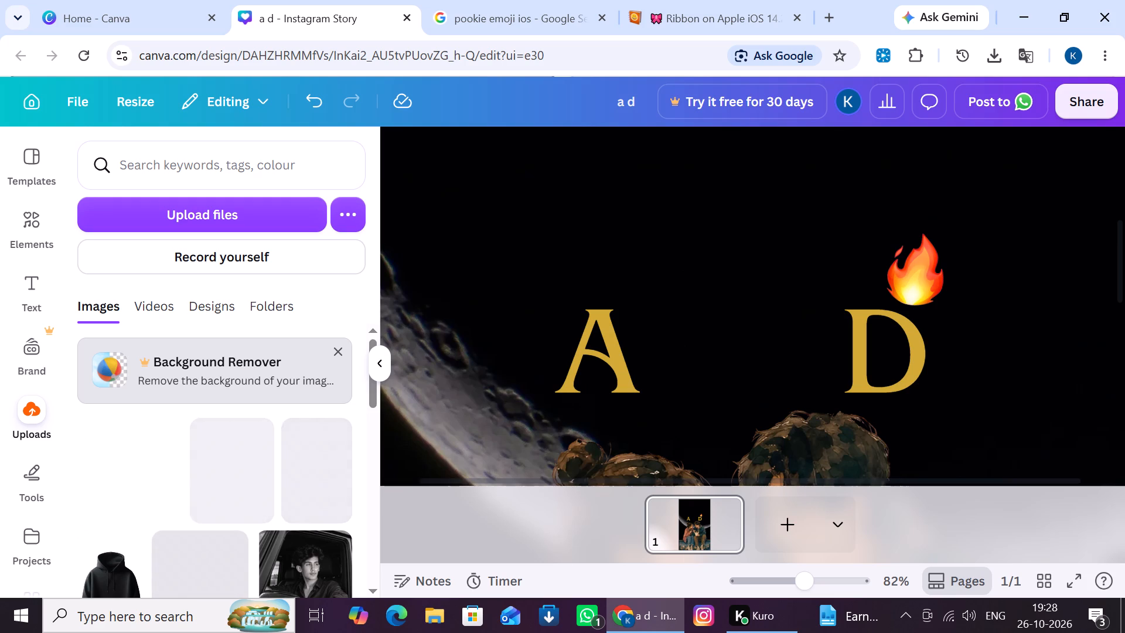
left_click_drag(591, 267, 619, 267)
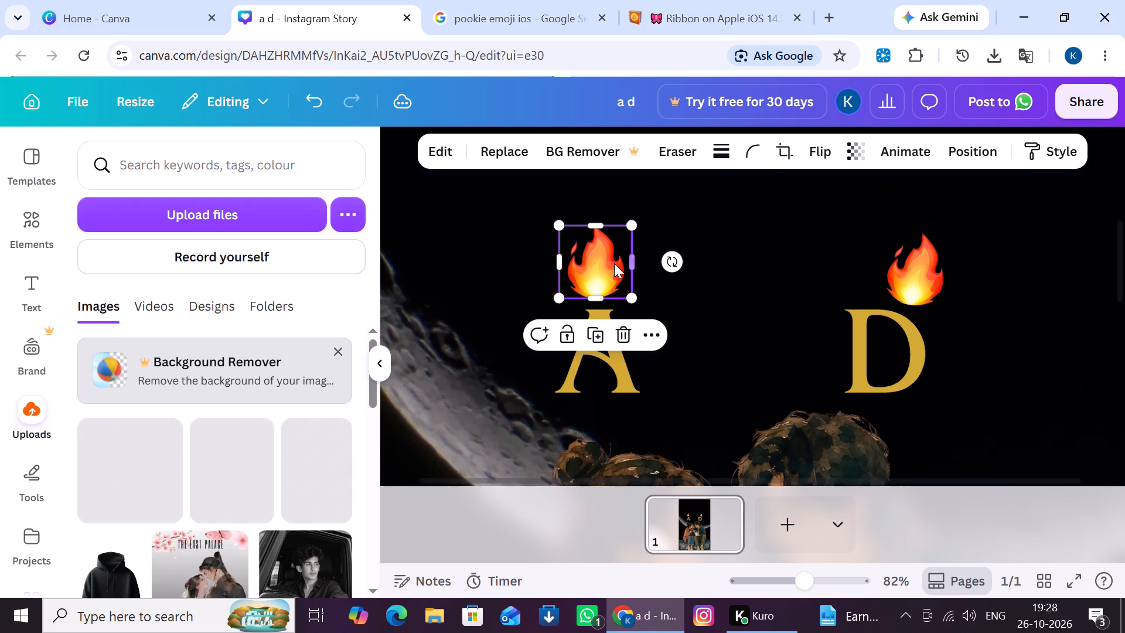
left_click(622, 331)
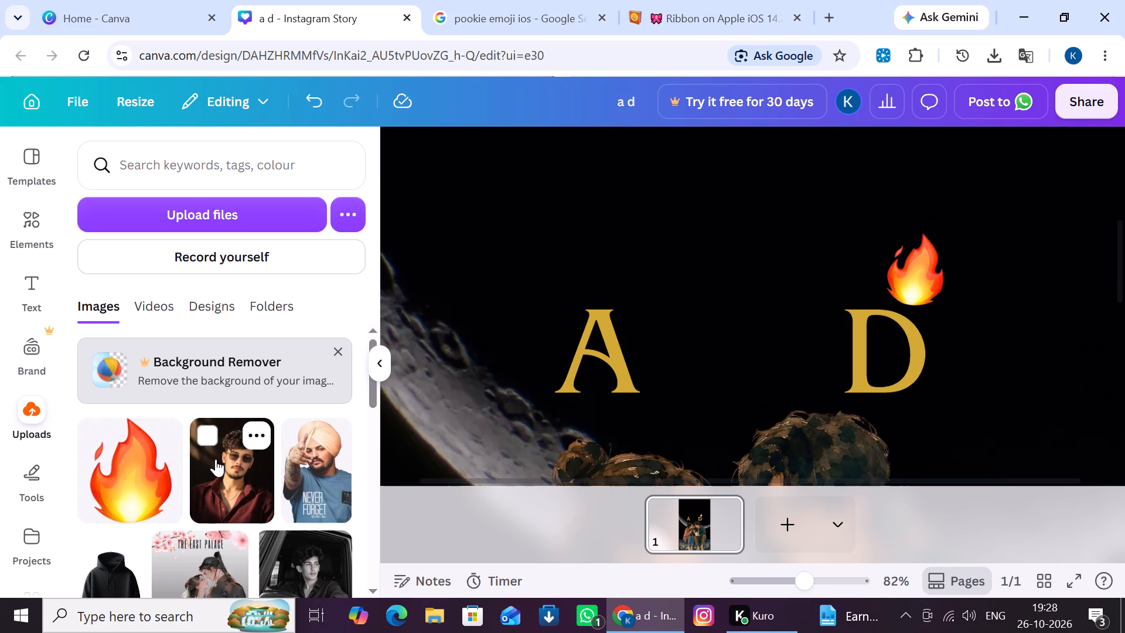
Open the options for the uploaded portrait of the man in sunglasses and a dark red shirt.
left_click(253, 446)
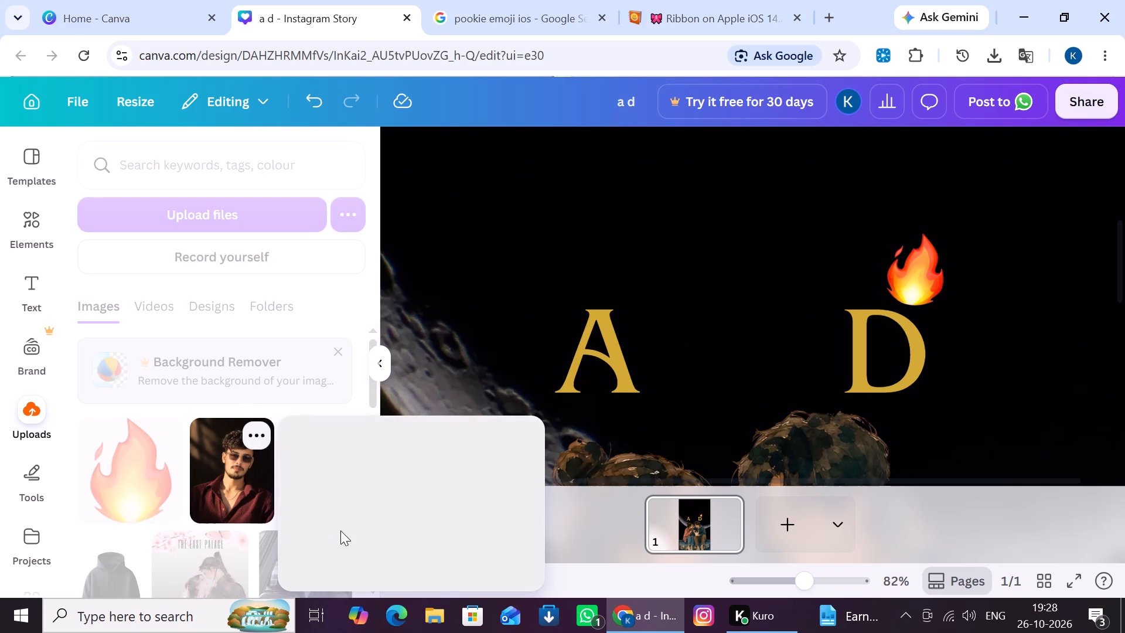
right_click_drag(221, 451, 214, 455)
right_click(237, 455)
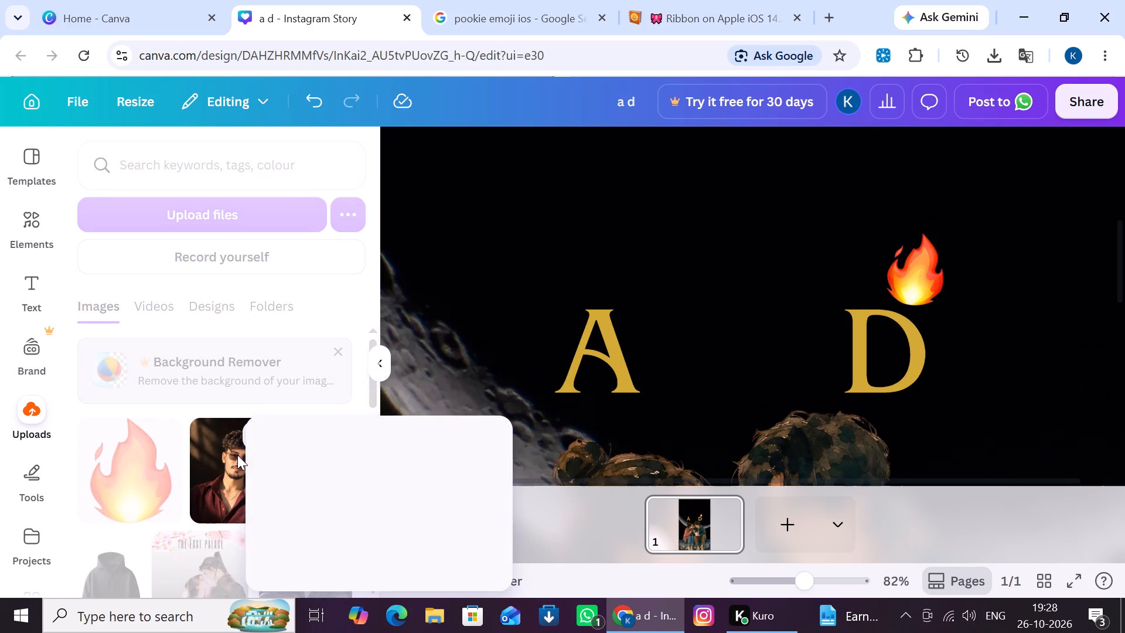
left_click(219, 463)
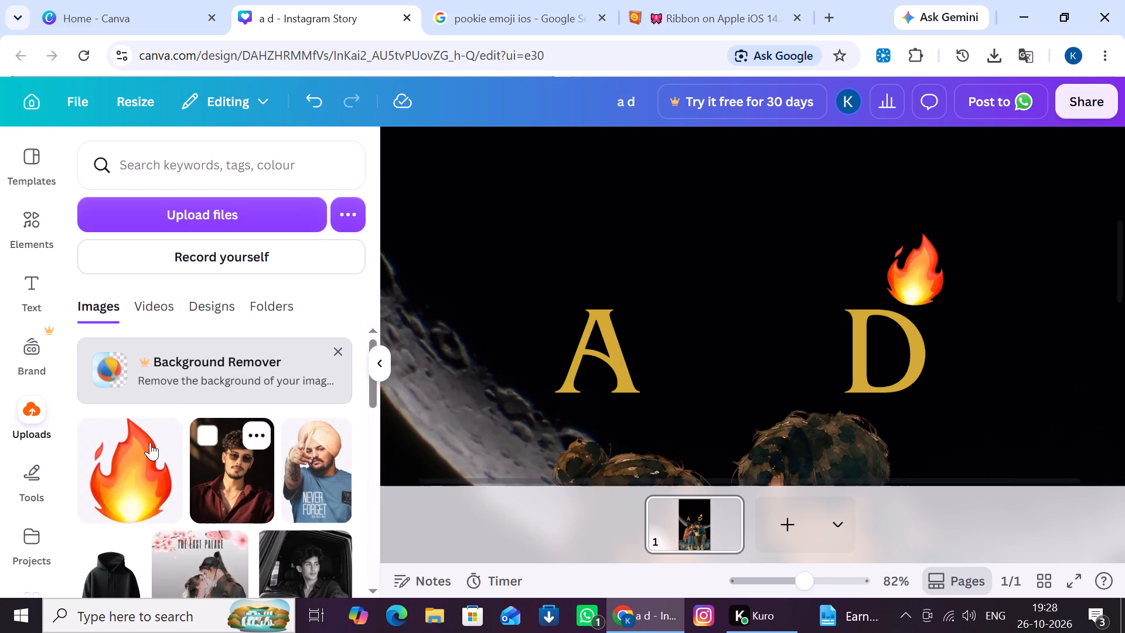
Bring the pink ribbon picture from the Emojipedia "Ribbon on Apple iOS 14.2" page into the Canva Instagram Story.
left_click(686, 9)
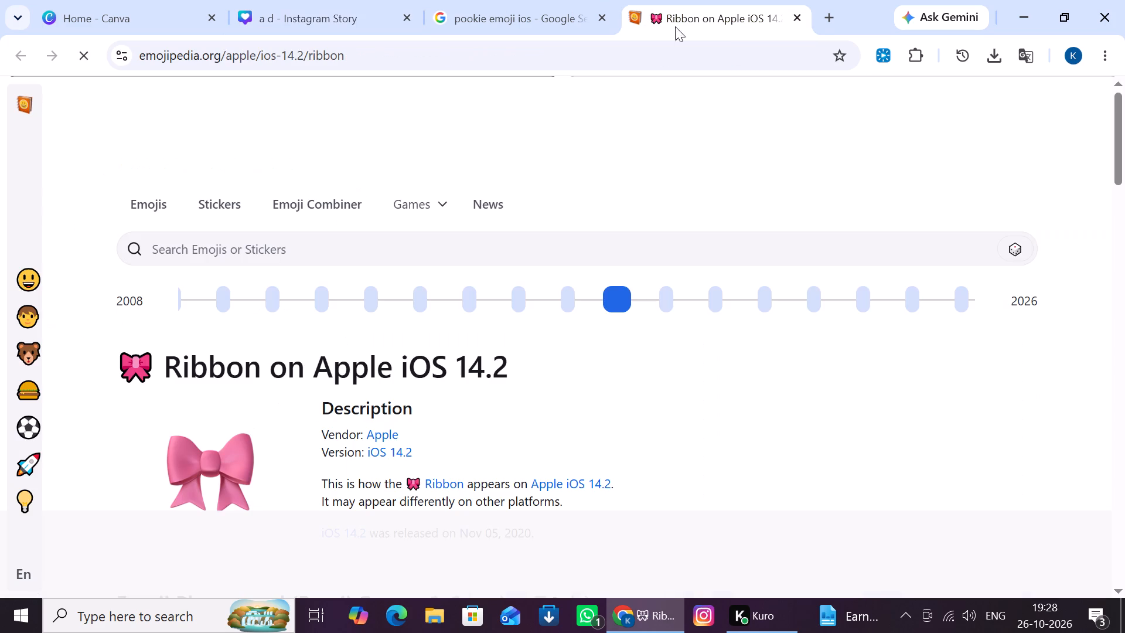
left_click_drag(219, 445, 292, 0)
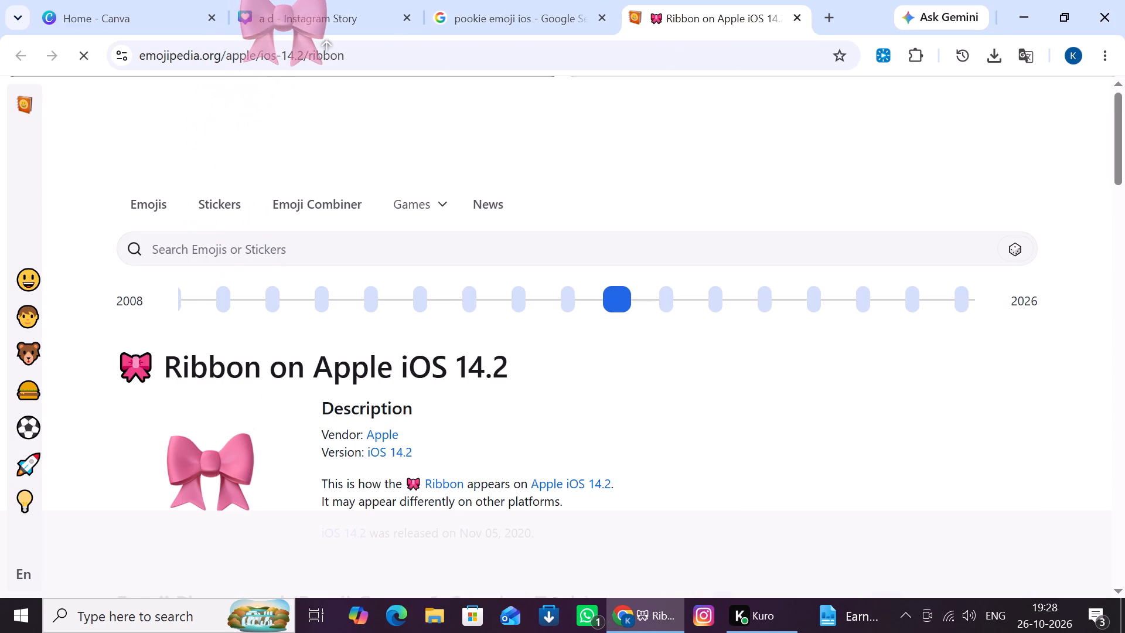
left_click_drag(292, 0, 33, 392)
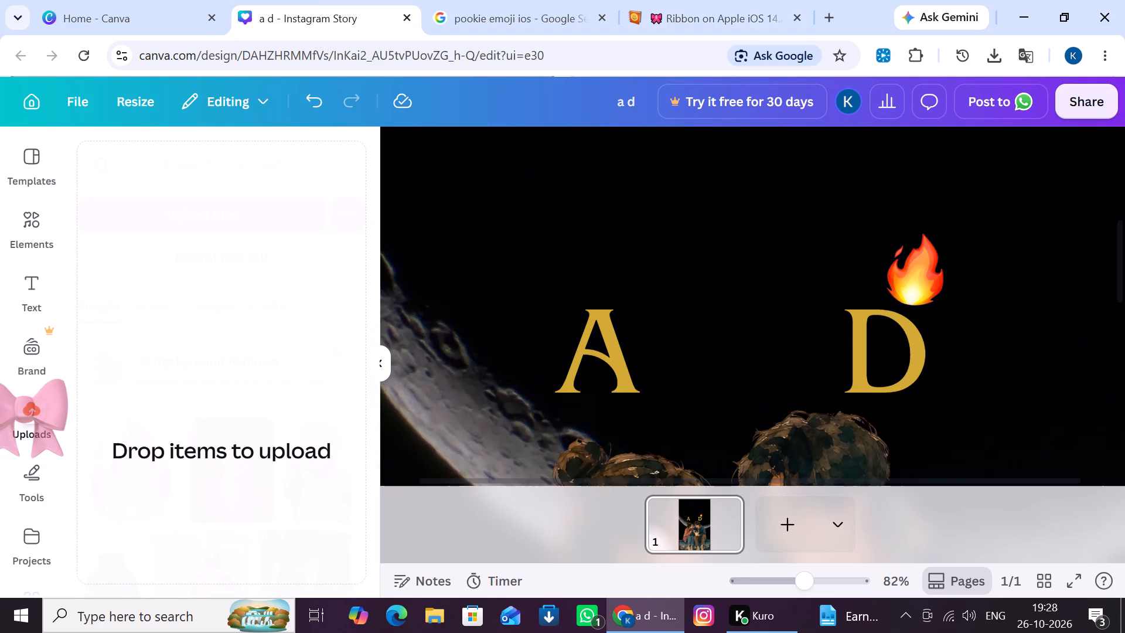
left_click_drag(33, 392, 274, 404)
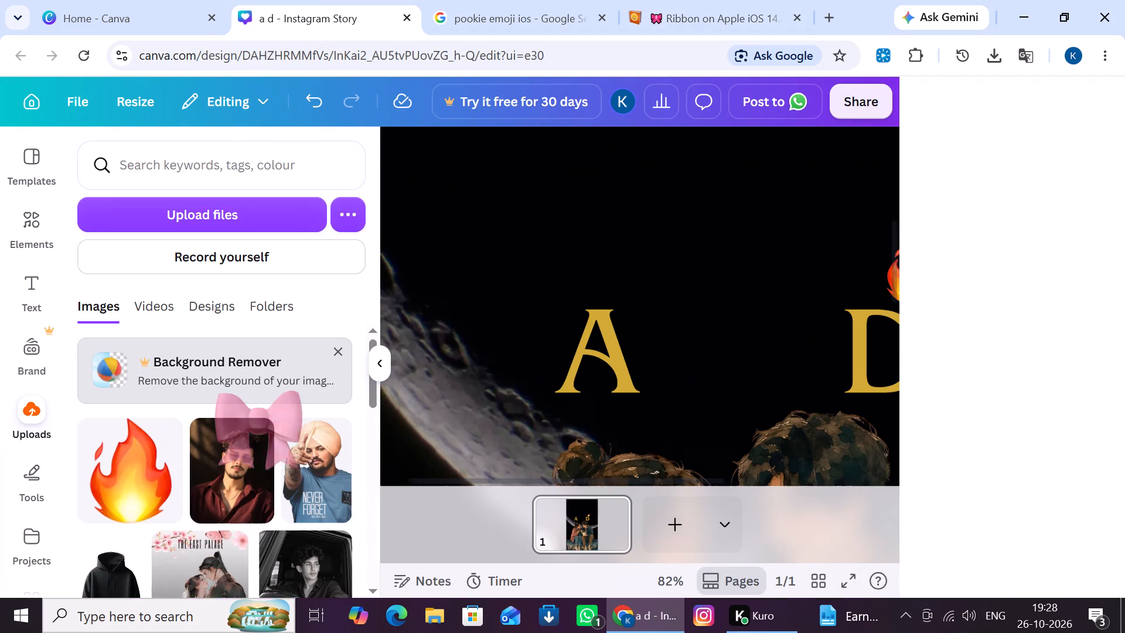
left_click_drag(274, 404, 24, 400)
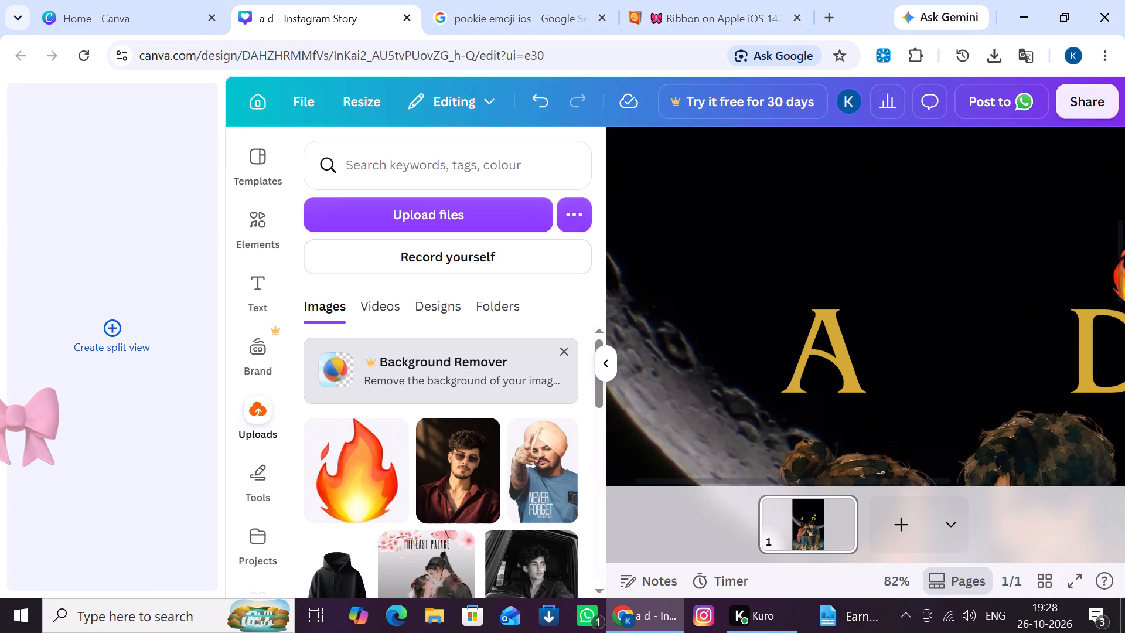
left_click_drag(24, 400, 739, 332)
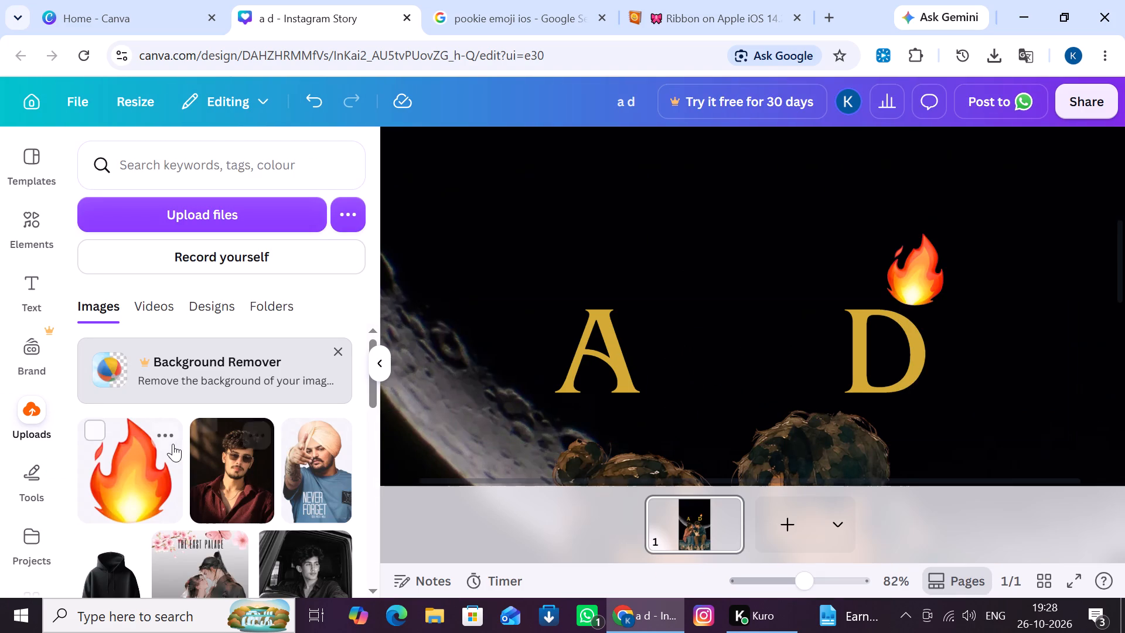
Move the uploaded portrait of the man in sunglasses, the "ChatGPT Image Sep 12, 2026" file, to Trash.
left_click(253, 431)
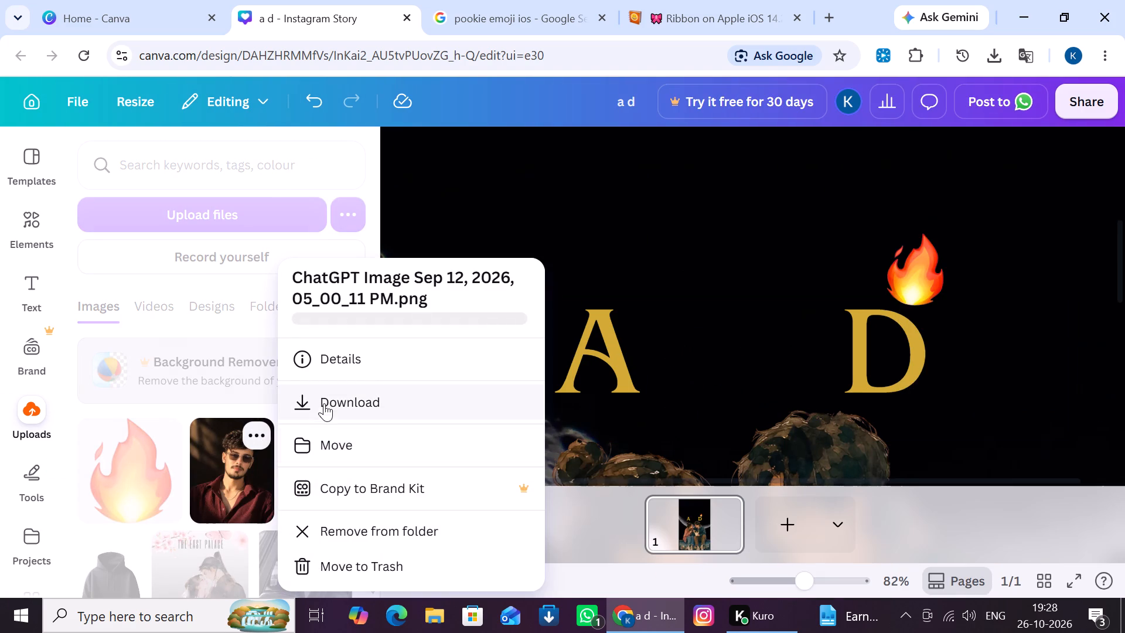
left_click(350, 562)
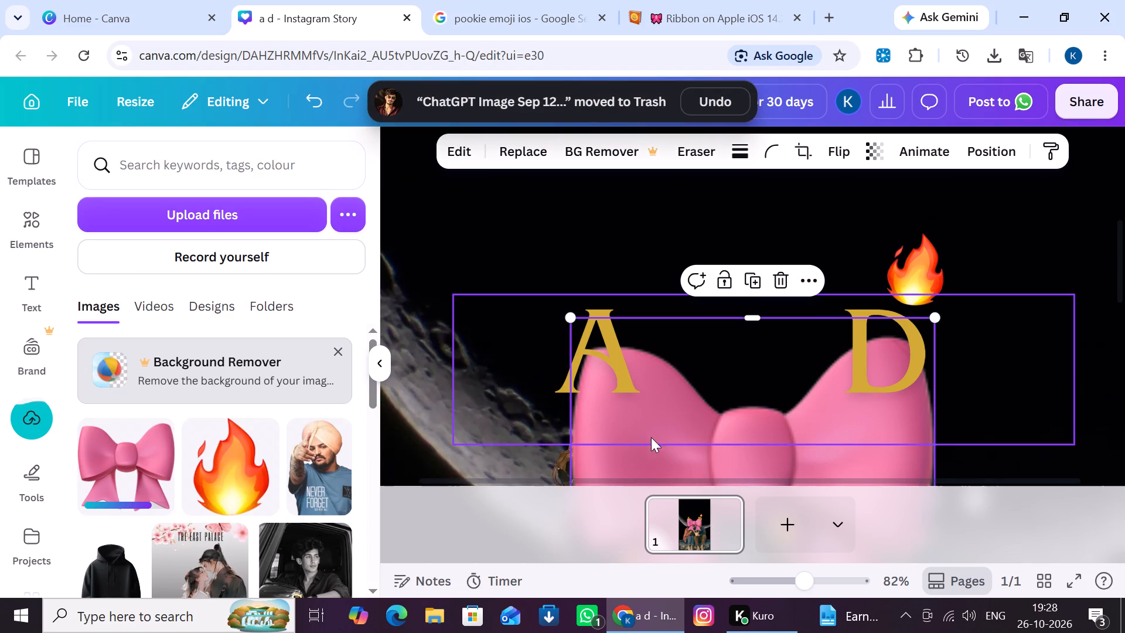
Shrink the pink bow picture, tilt it slightly clockwise and place it above the letter A.
left_click_drag(660, 435, 598, 187)
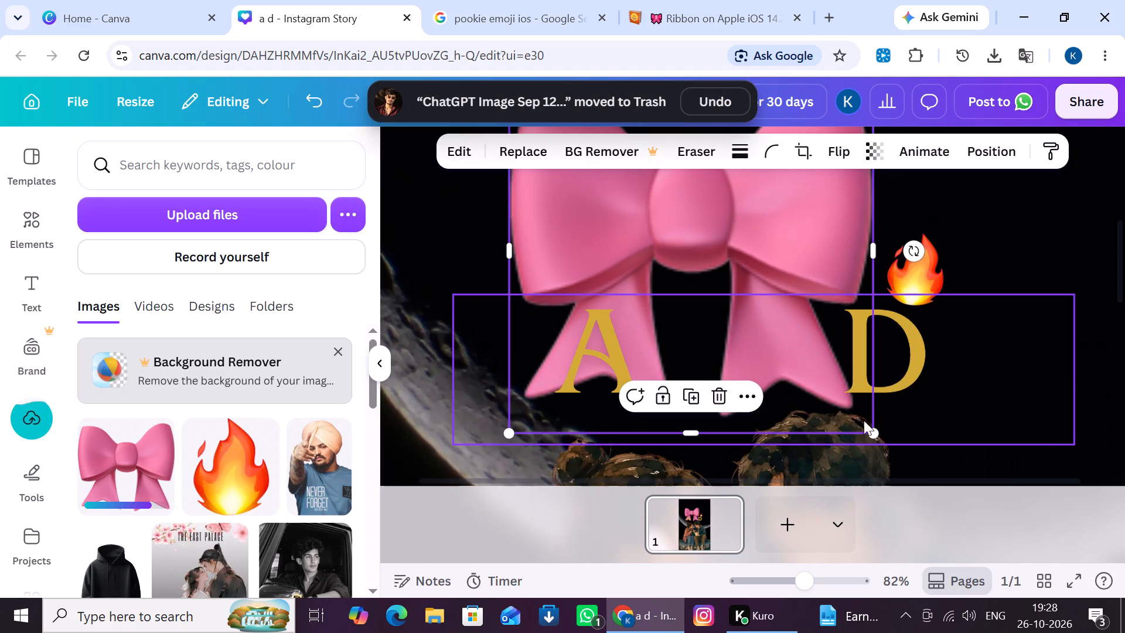
Shrink the pink bow picture to about the size of the initials and place it directly above the letter A.
left_click(874, 438)
left_click_drag(874, 434, 623, 359)
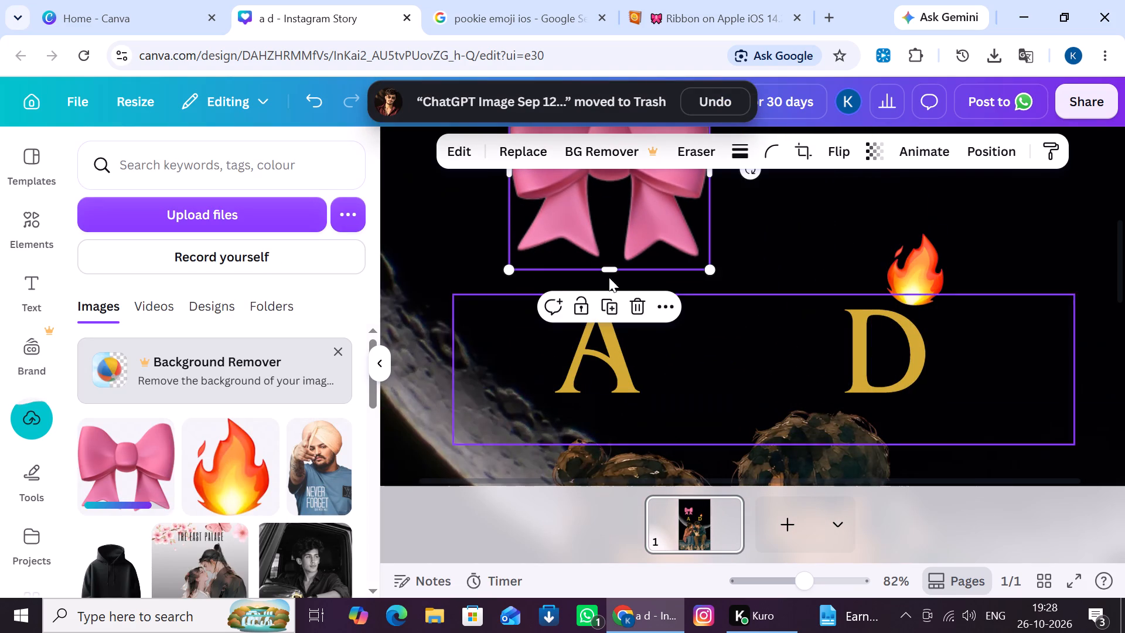
left_click_drag(626, 205, 666, 265)
left_click_drag(711, 229, 715, 234)
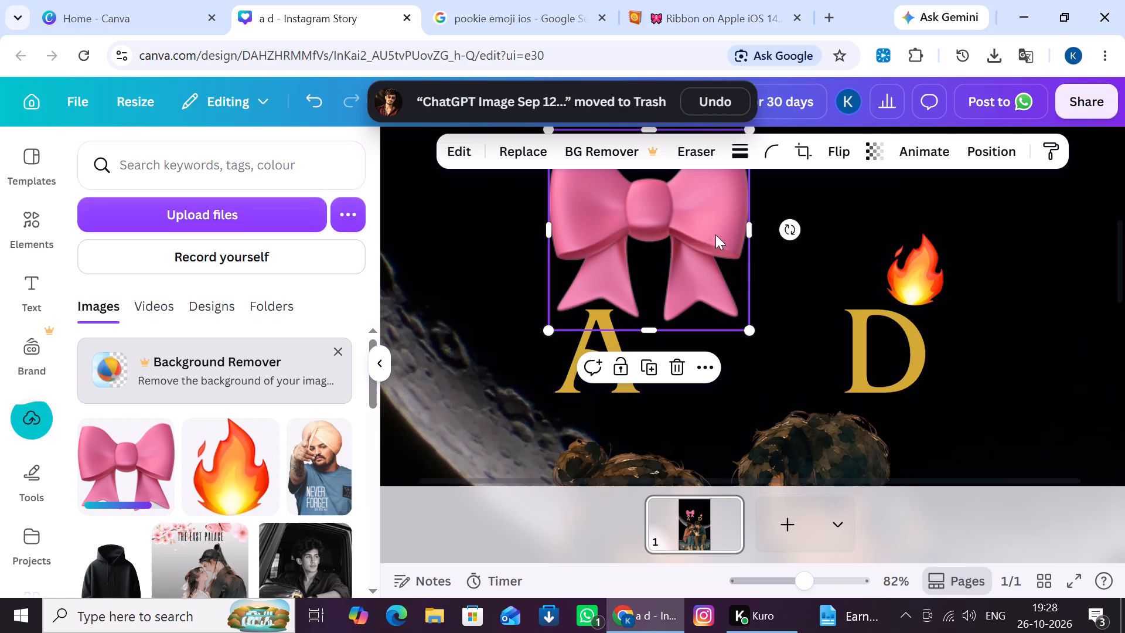
left_click_drag(715, 234, 721, 249)
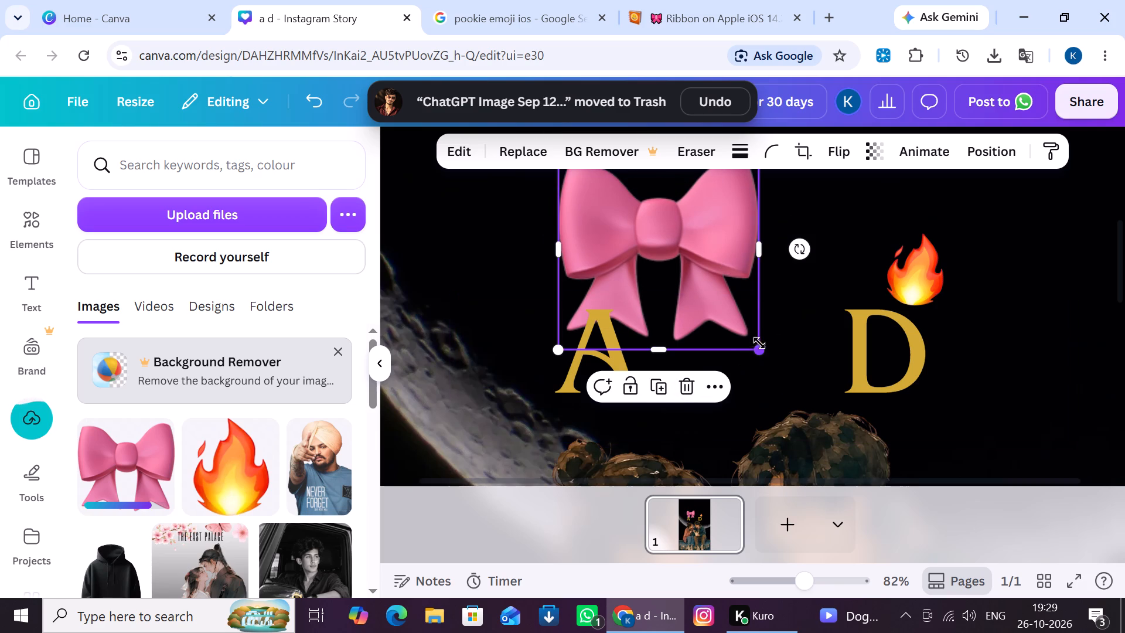
left_click_drag(762, 350, 650, 285)
left_click_drag(643, 234, 883, 277)
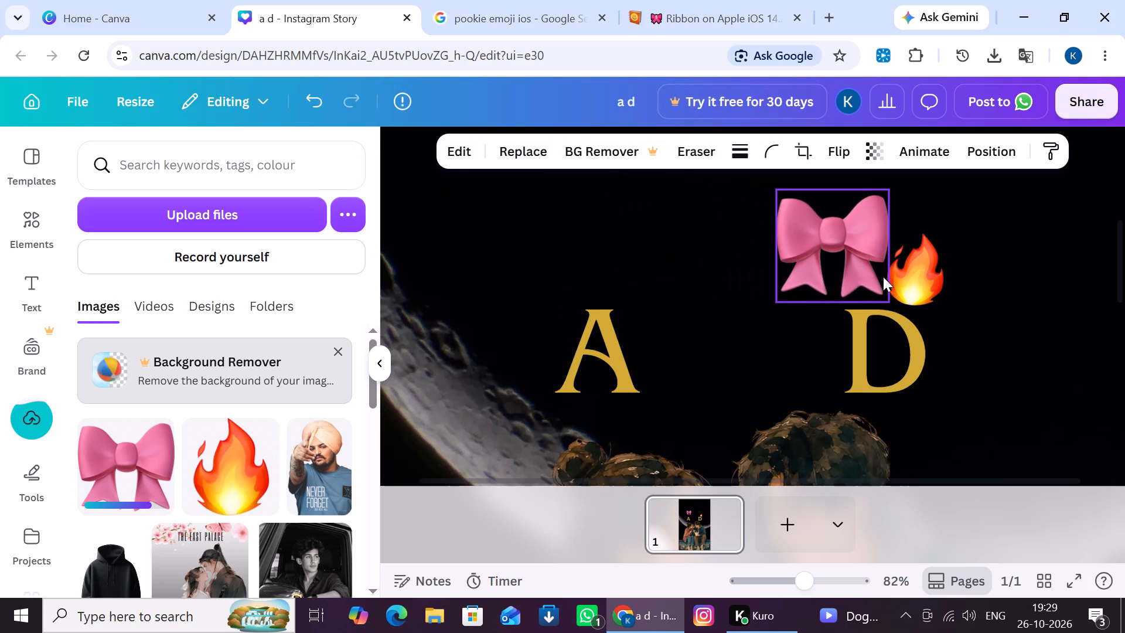
left_click_drag(883, 277, 872, 285)
left_click_drag(902, 314, 861, 305)
left_click_drag(846, 265, 635, 280)
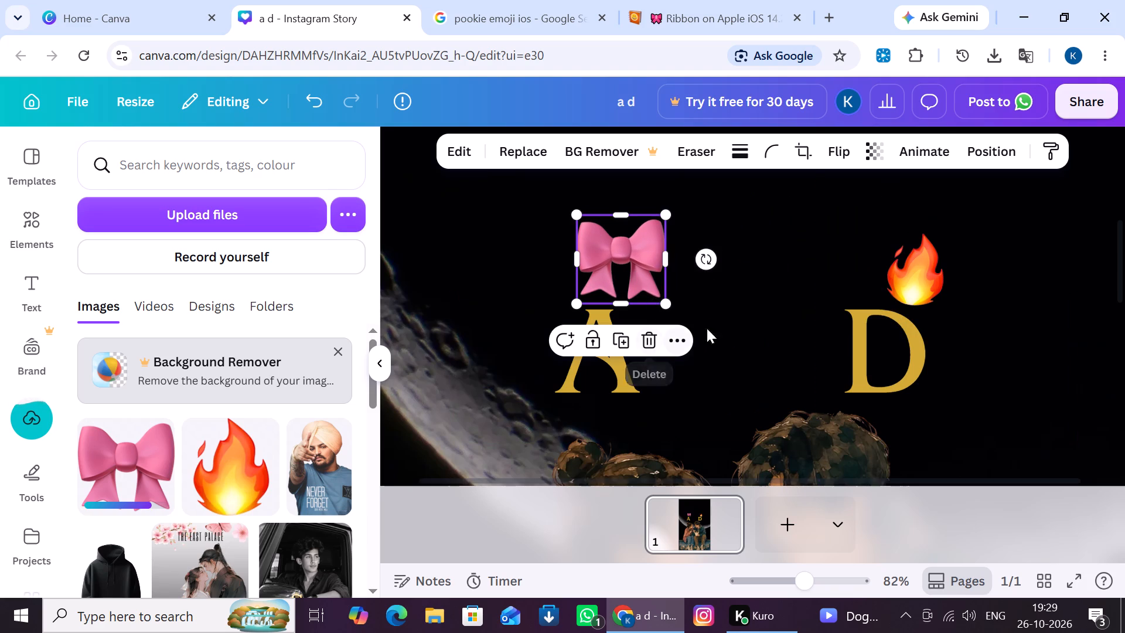
left_click(721, 324)
left_click(642, 284)
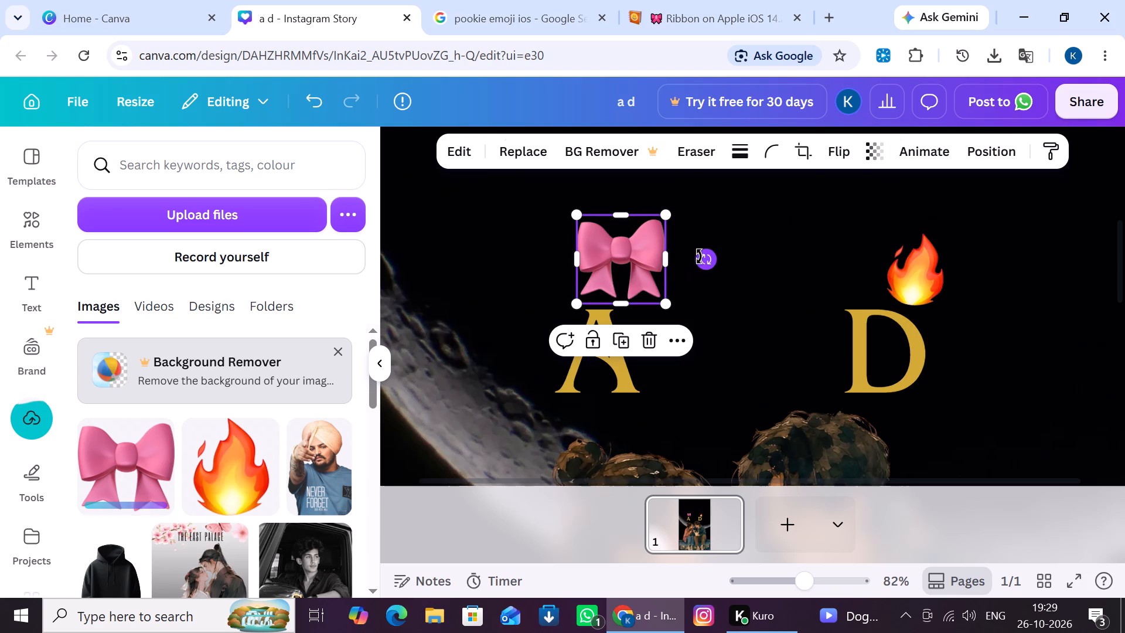
Tilt the pink bow clockwise, shift it to the upper-right corner of the letter A, and deselect it.
left_click_drag(712, 264, 707, 302)
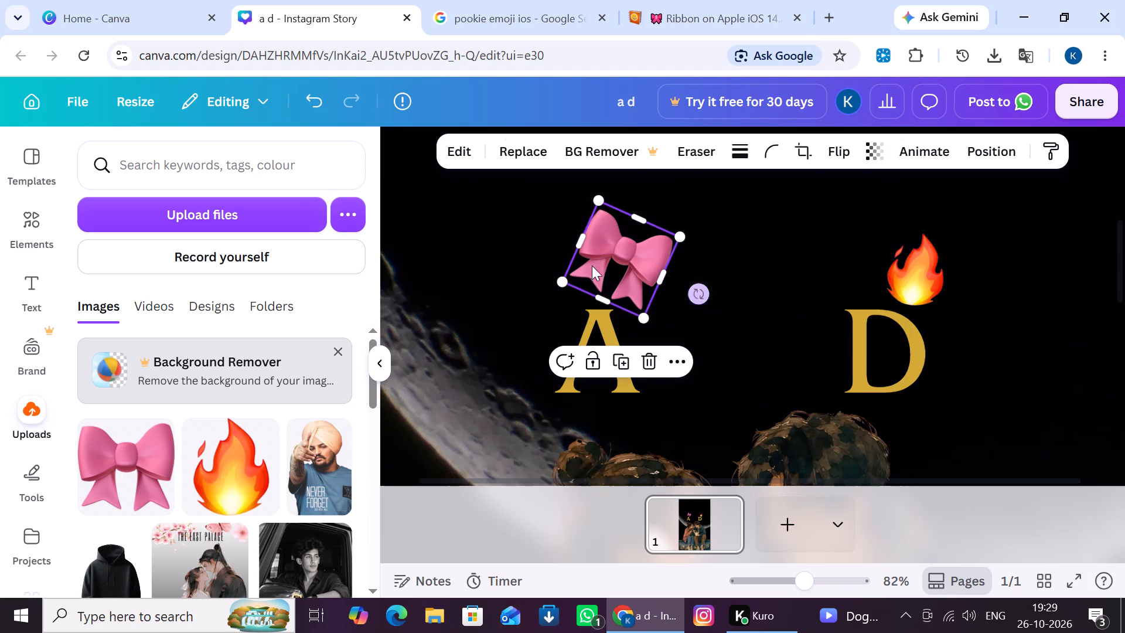
left_click_drag(604, 261, 634, 271)
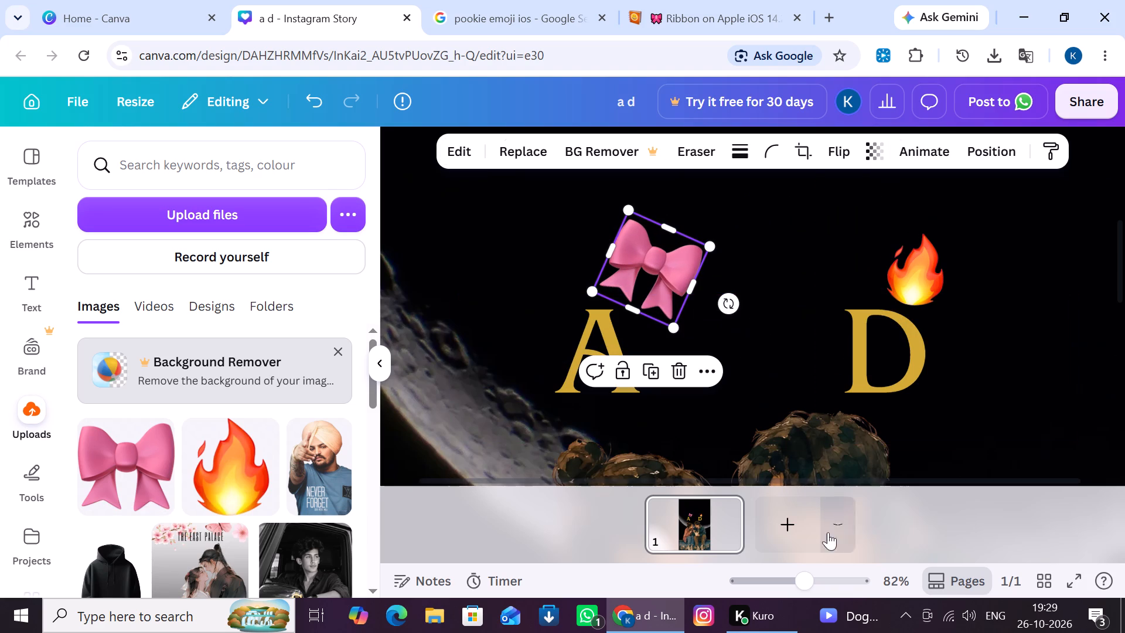
left_click_drag(808, 590, 680, 571)
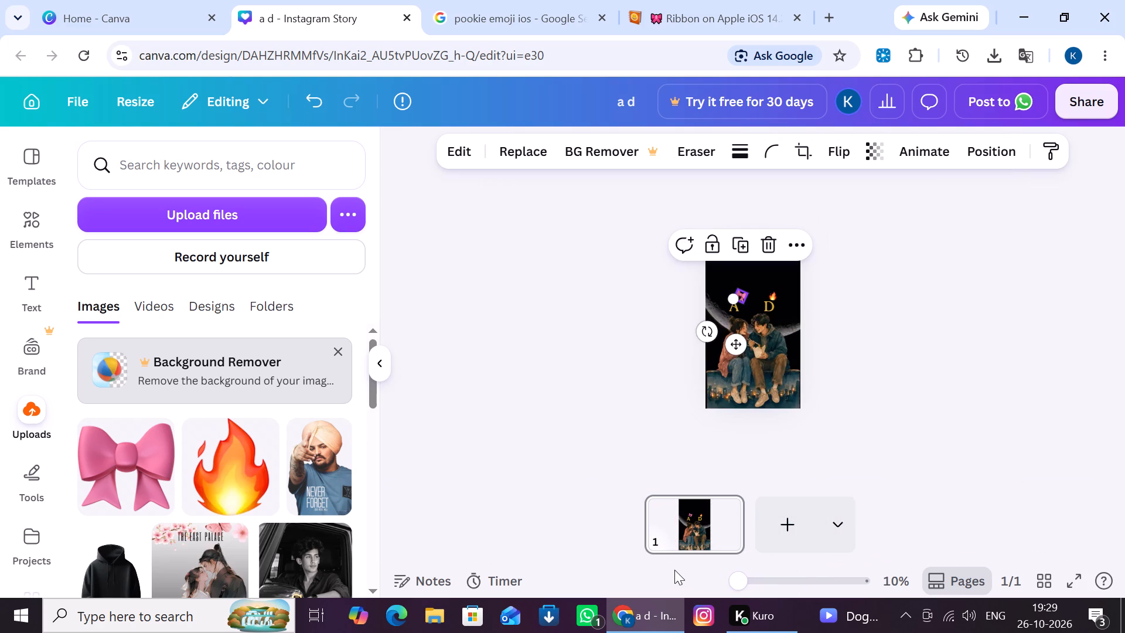
left_click_drag(732, 582, 771, 583)
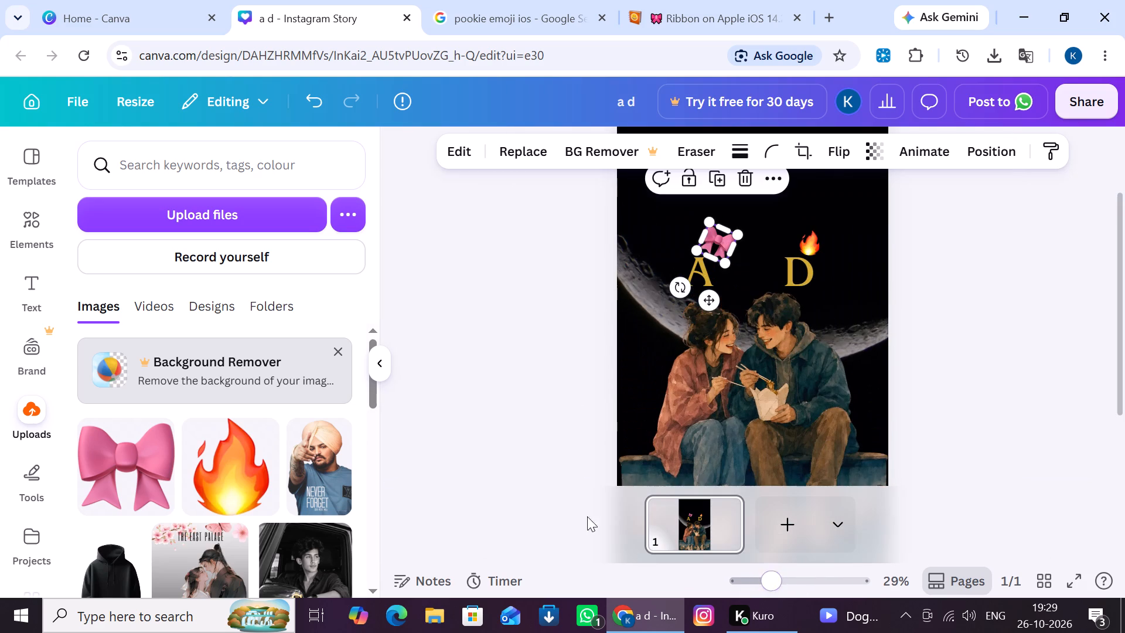
left_click(519, 461)
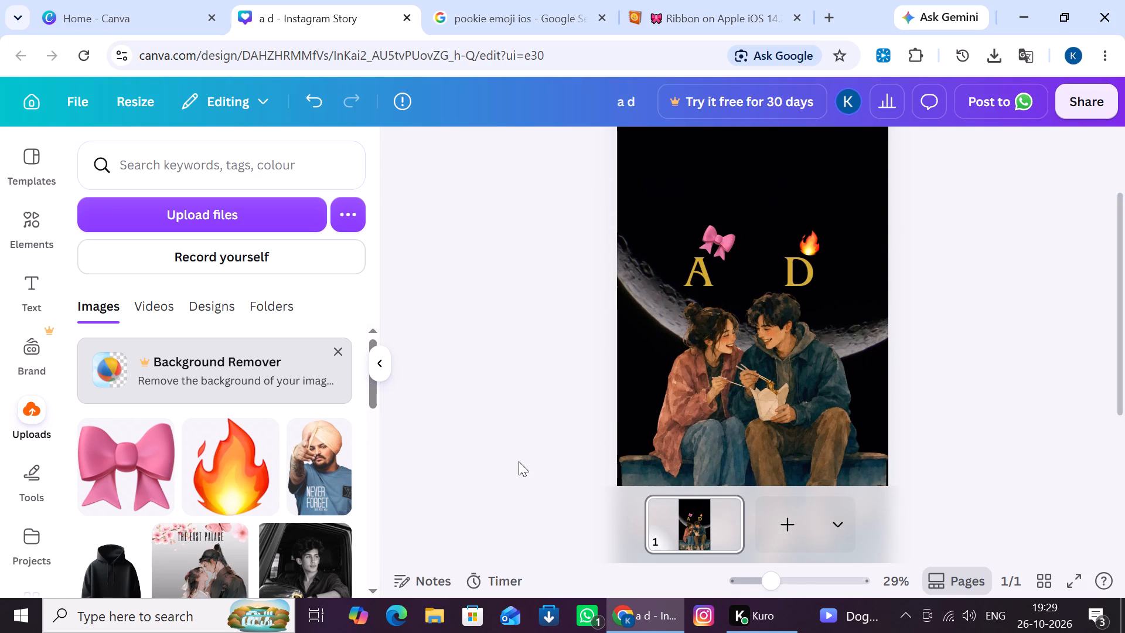
left_click(524, 397)
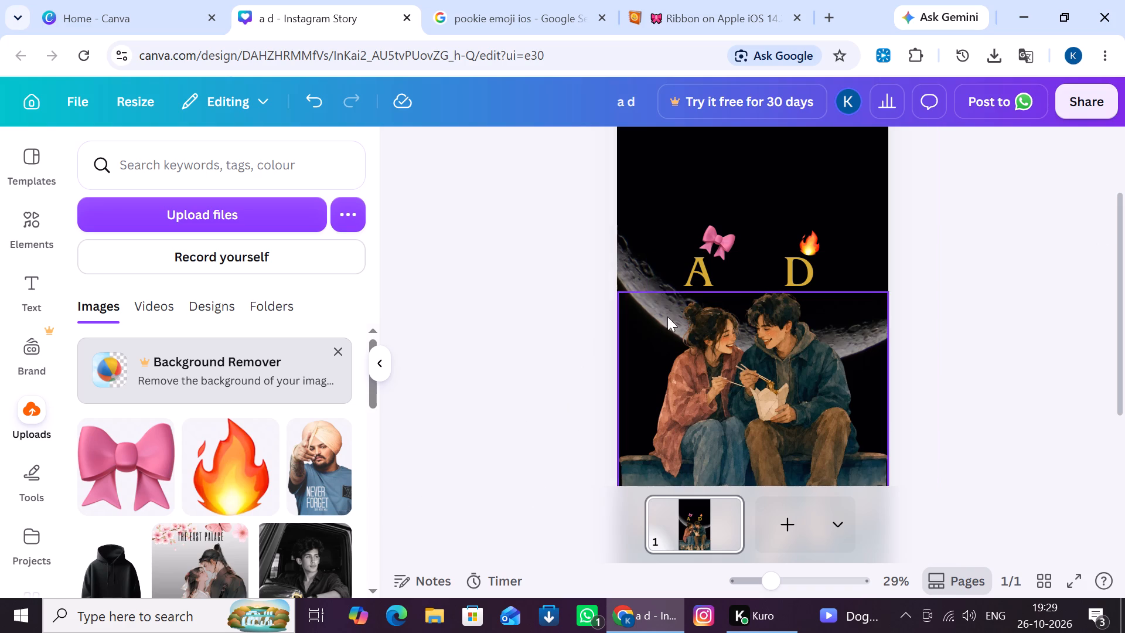
Clear the "emoji" search from the text library and add the recently used gold GOLDEN HOUR text style to the page.
left_click(720, 280)
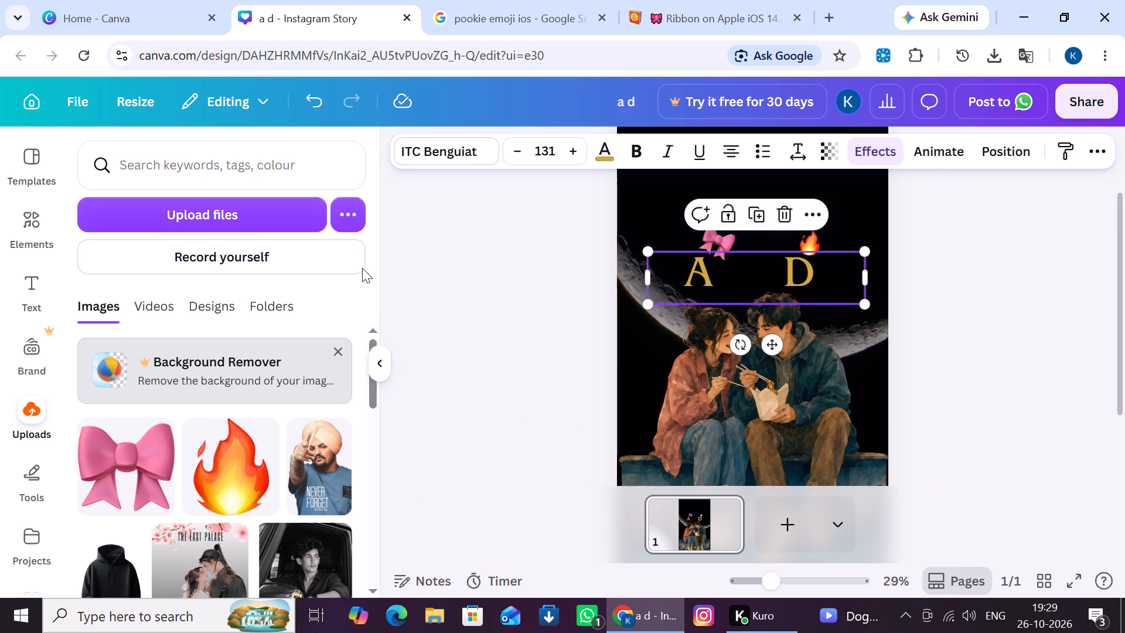
left_click(182, 175)
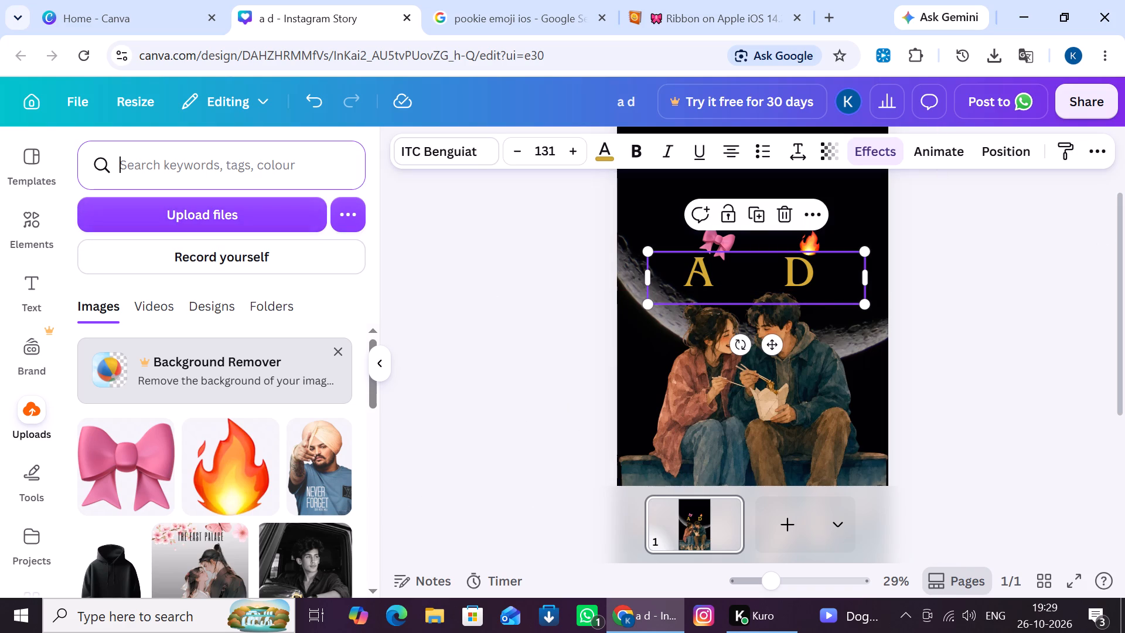
left_click(36, 271)
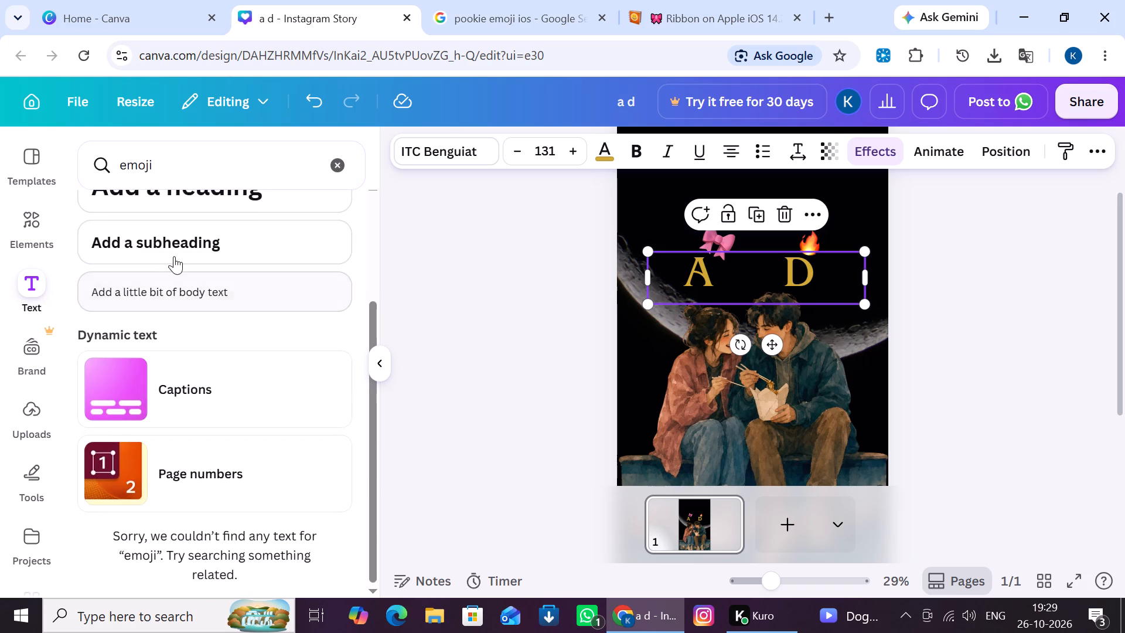
scroll(174, 249, "up", 2)
scroll(174, 249, "down", 5)
scroll(174, 249, "up", 6)
scroll(204, 537, "down", 6)
scroll(199, 545, "up", 1)
scroll(199, 545, "down", 1)
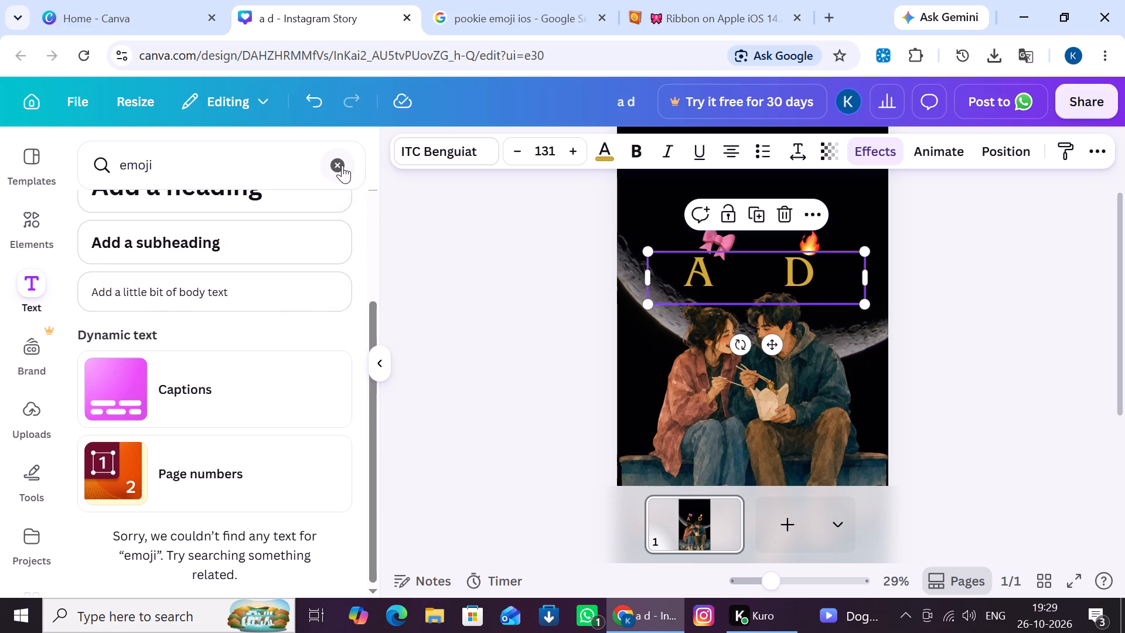
left_click(342, 166)
scroll(206, 332, "down", 2)
scroll(209, 392, "down", 4)
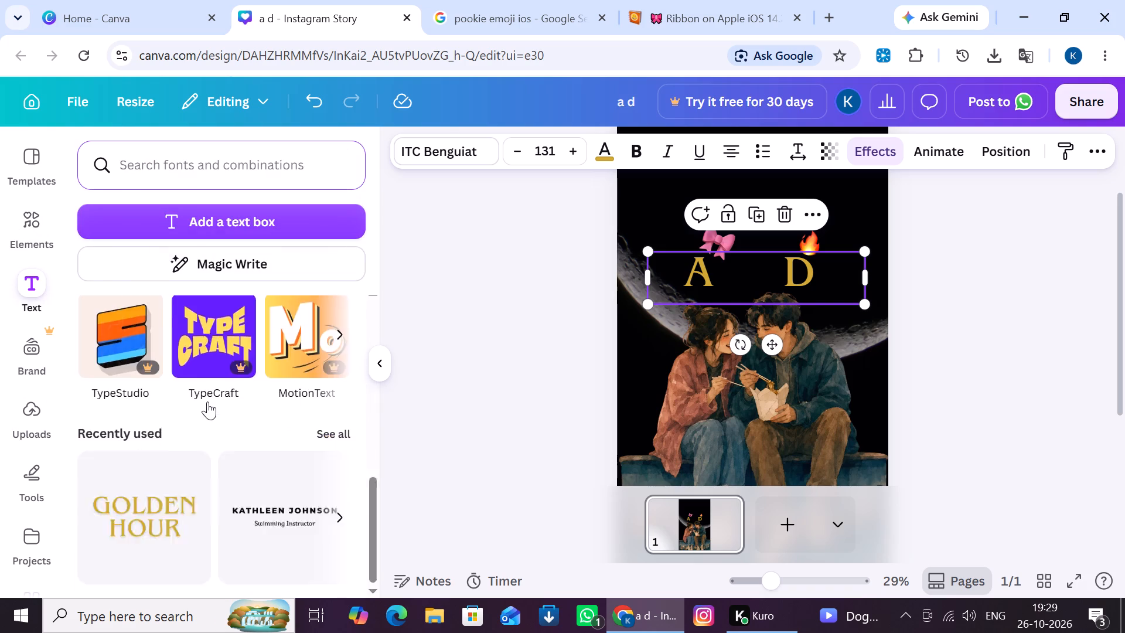
scroll(207, 401, "down", 1)
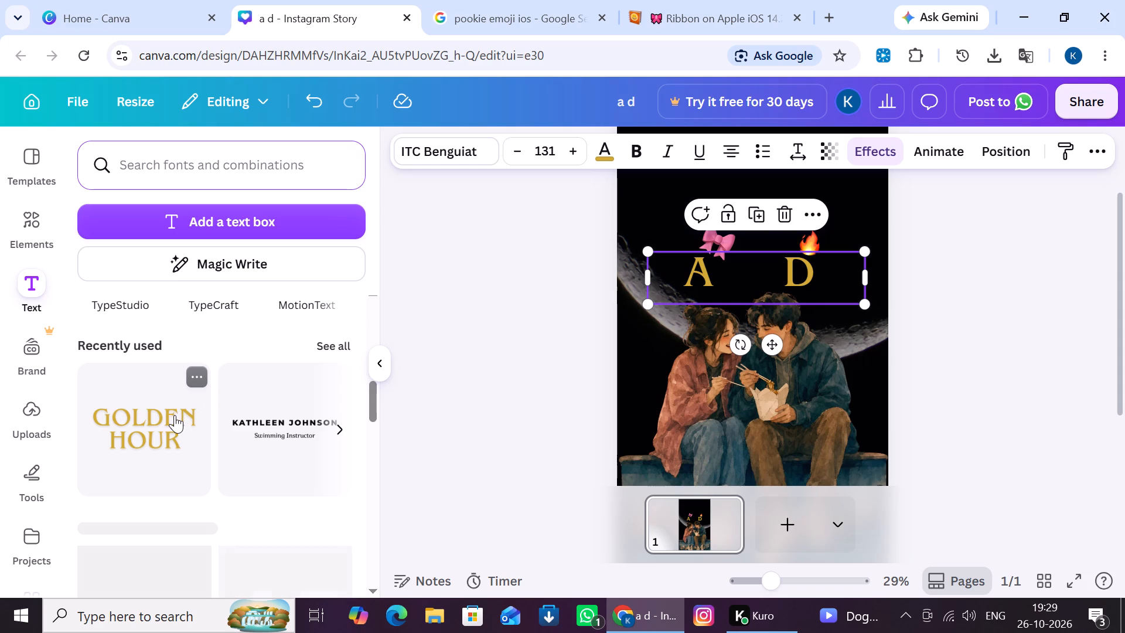
left_click(175, 415)
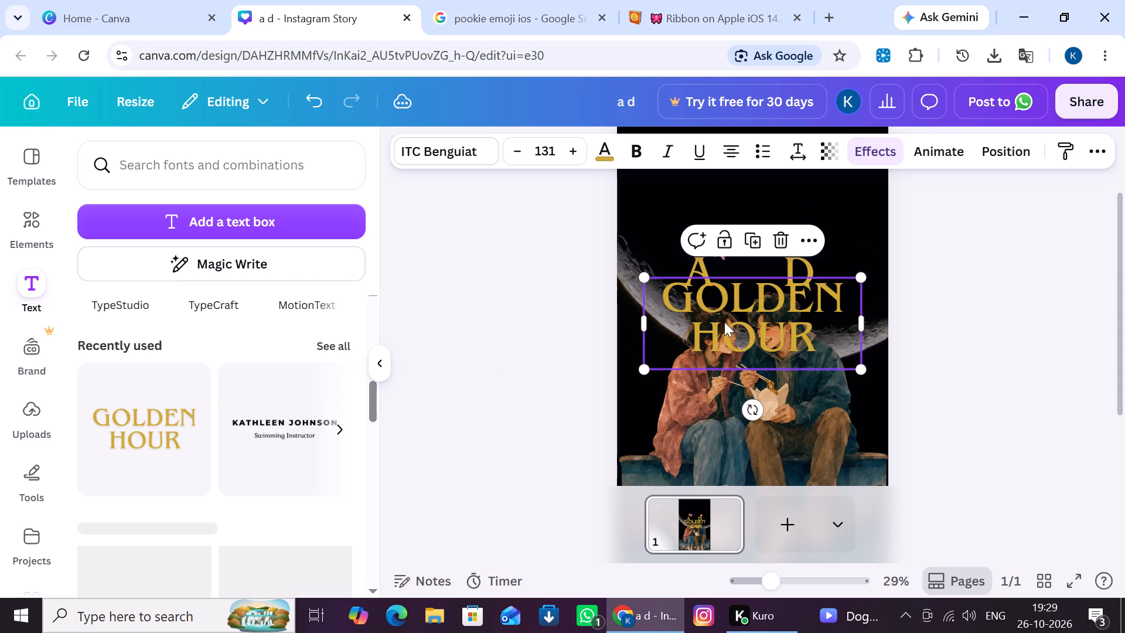
Replace the GOLDEN HOUR wording in the new text box with "njali".
double_click(725, 321)
key("BackSpace")
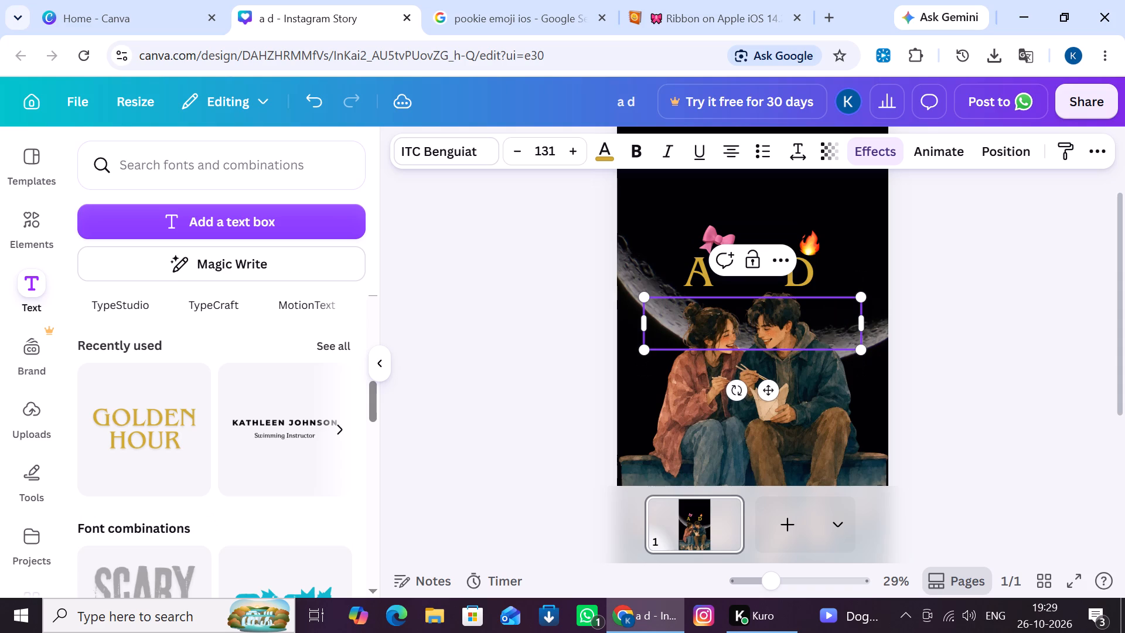
key("n")
key("j")
type("ali")
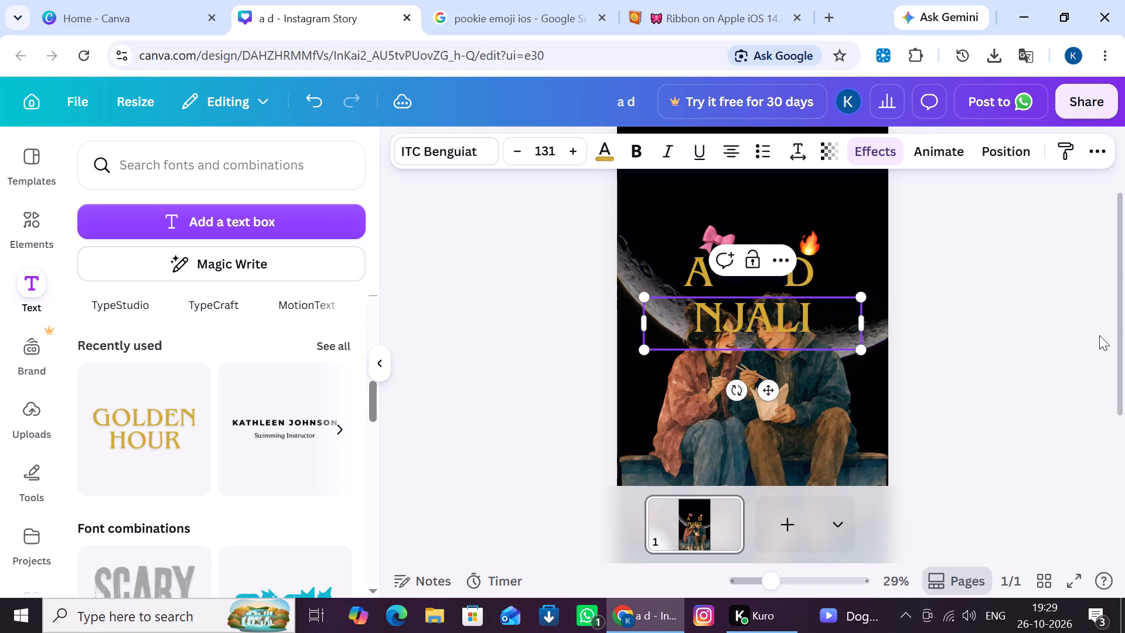
Shrink the NJALI text to size 33.5 and place it directly after the base of the letter A.
left_click_drag(862, 348, 721, 311)
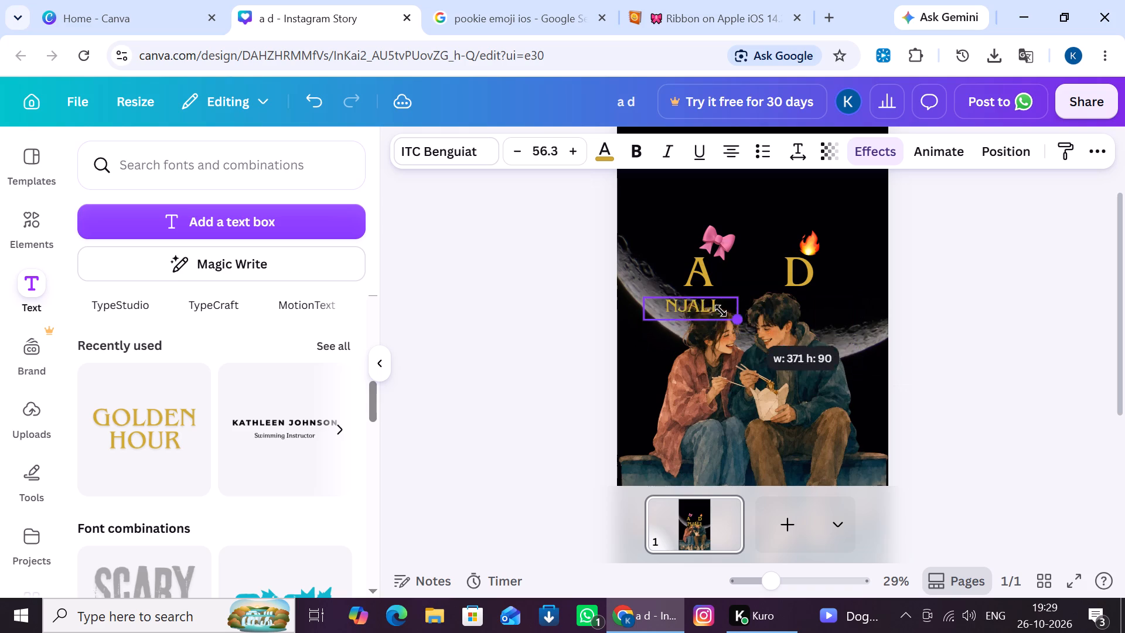
left_click_drag(721, 311, 700, 309)
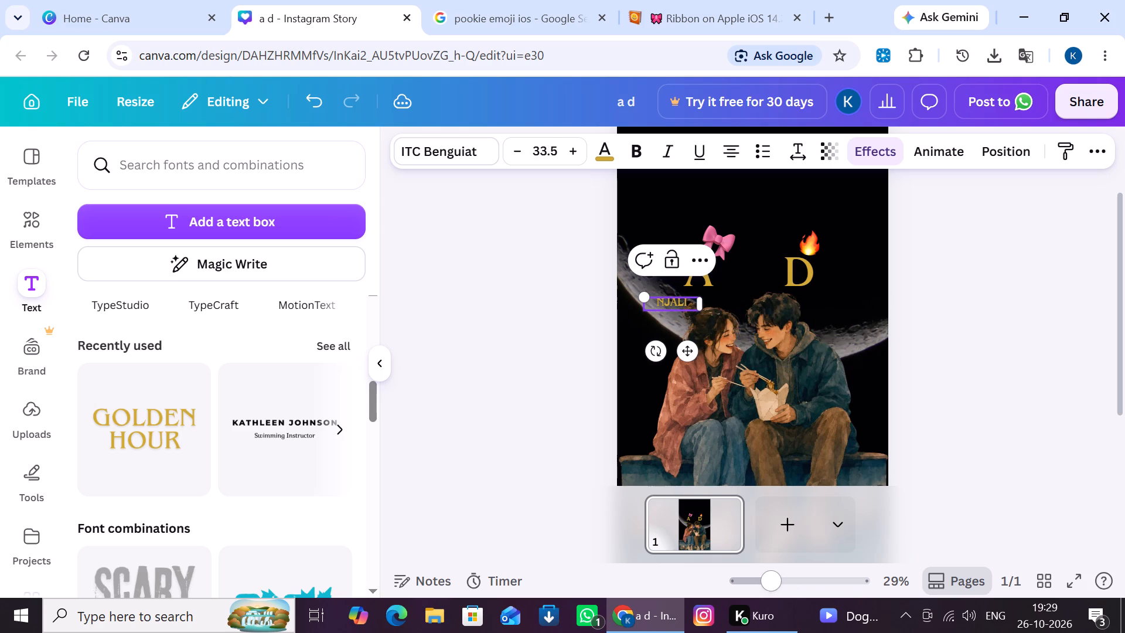
left_click_drag(776, 577, 821, 590)
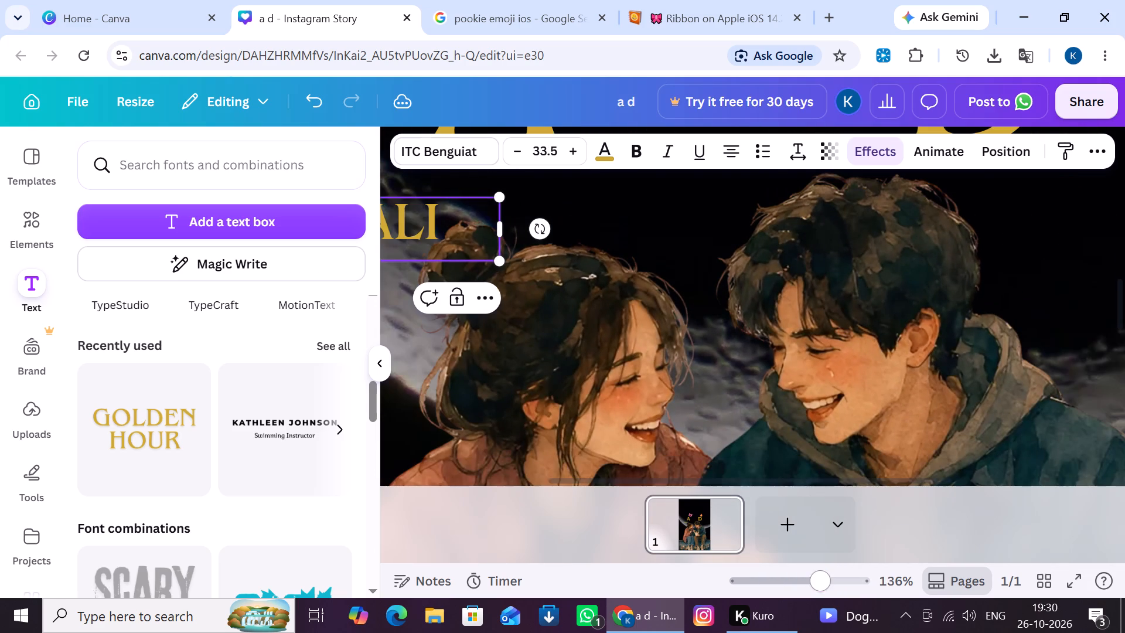
left_click_drag(819, 576, 814, 578)
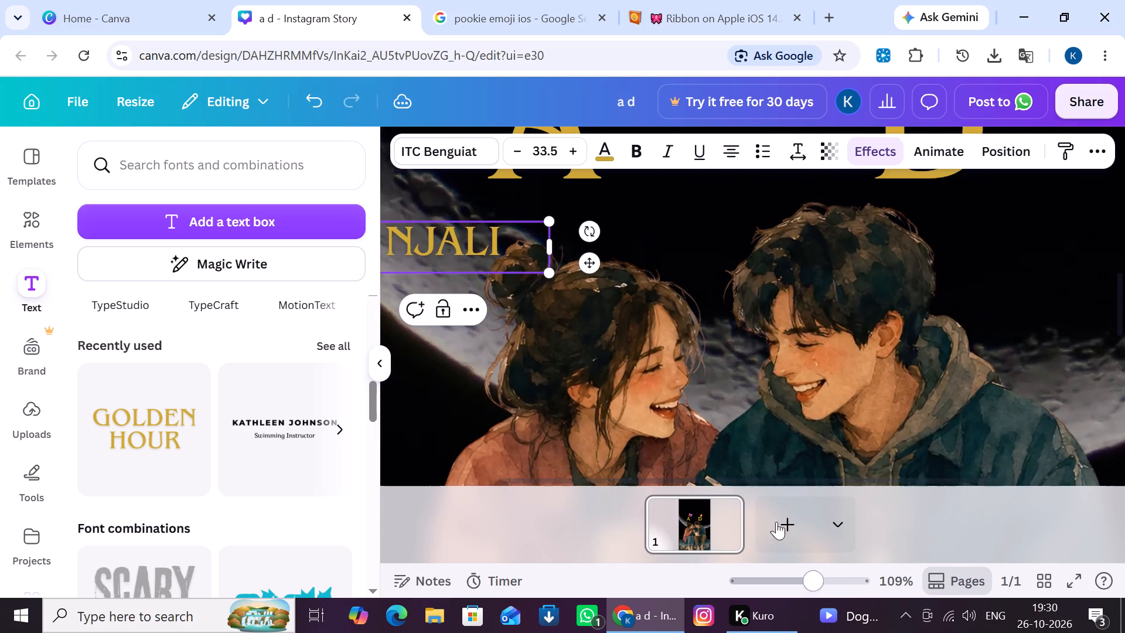
left_click_drag(512, 243, 653, 232)
left_click(641, 221)
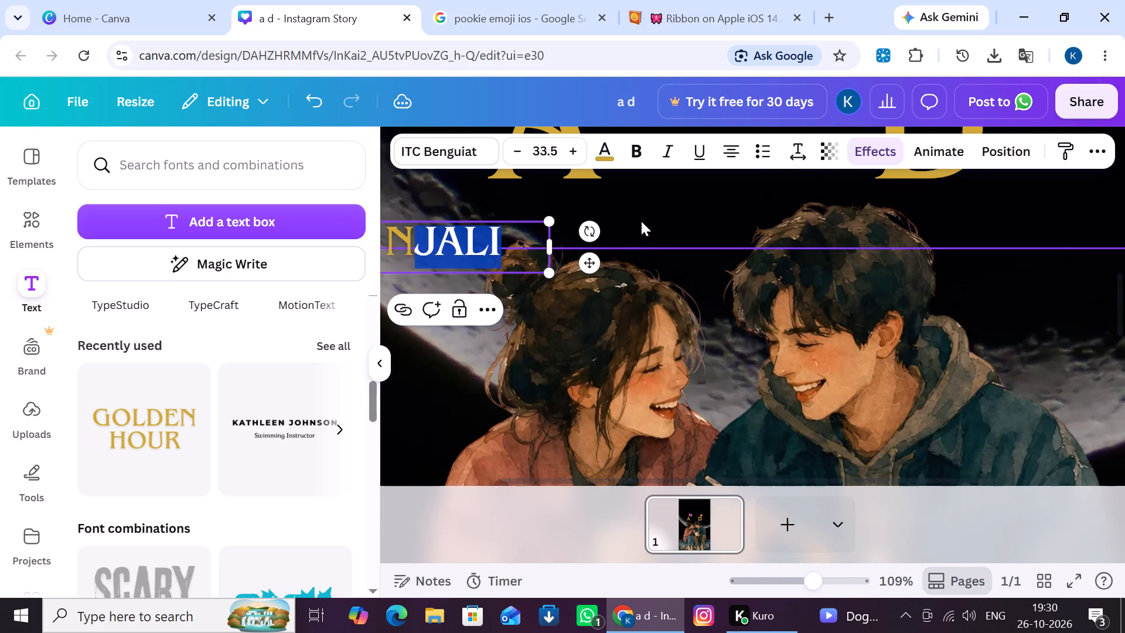
left_click(503, 248)
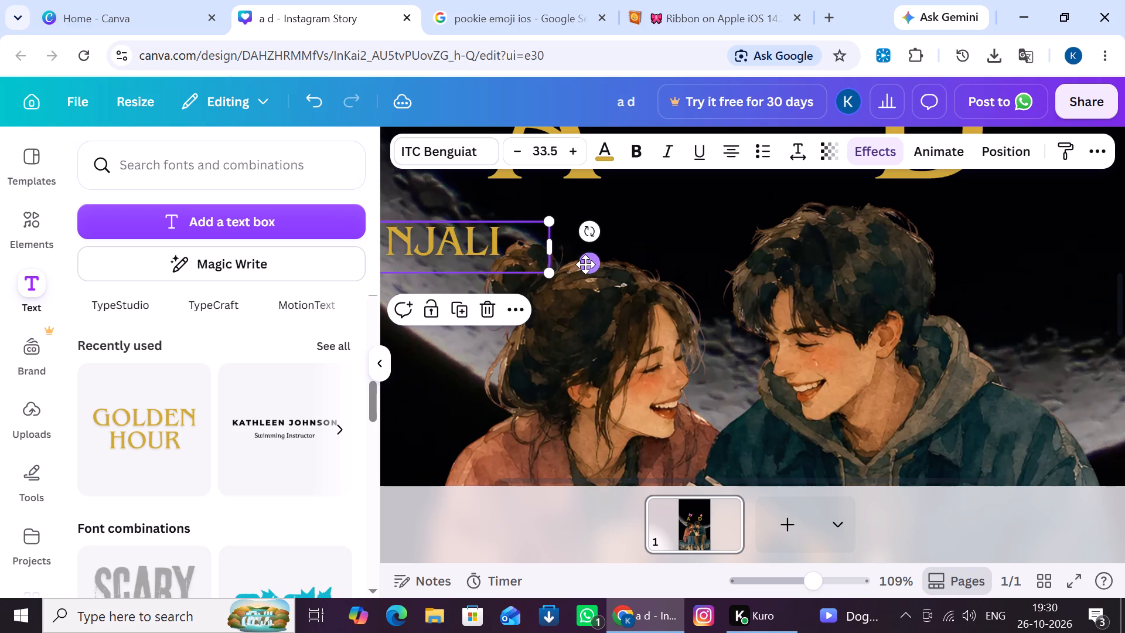
left_click_drag(593, 266, 809, 200)
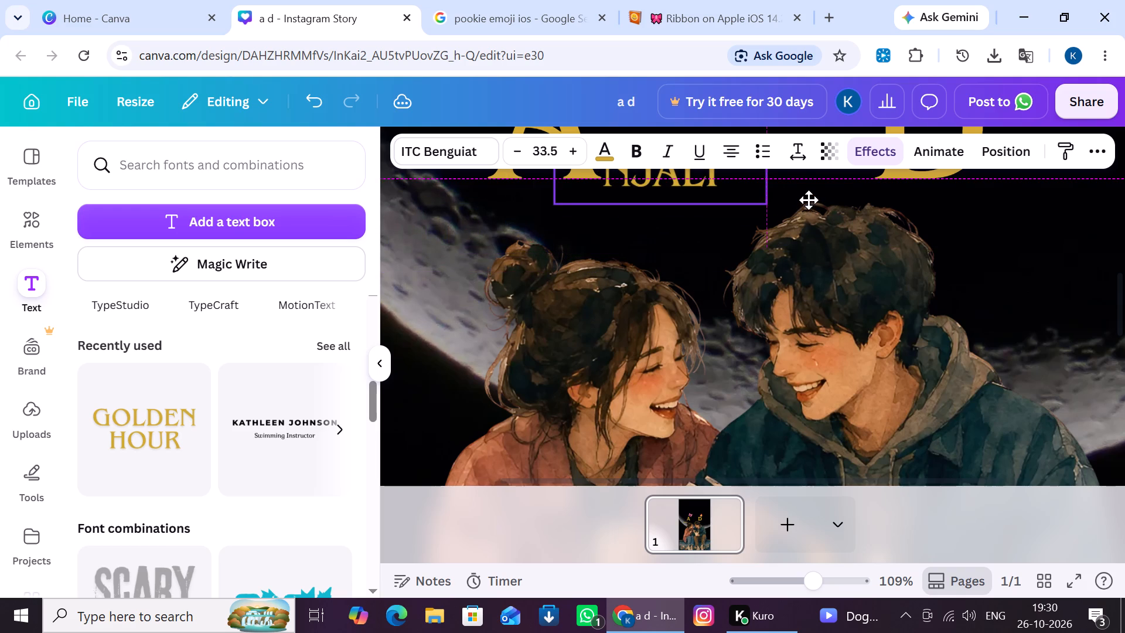
left_click_drag(809, 200, 809, 198)
Scale the NJALI text beside the letter A down further to size 24.8.
left_click_drag(802, 582, 803, 581)
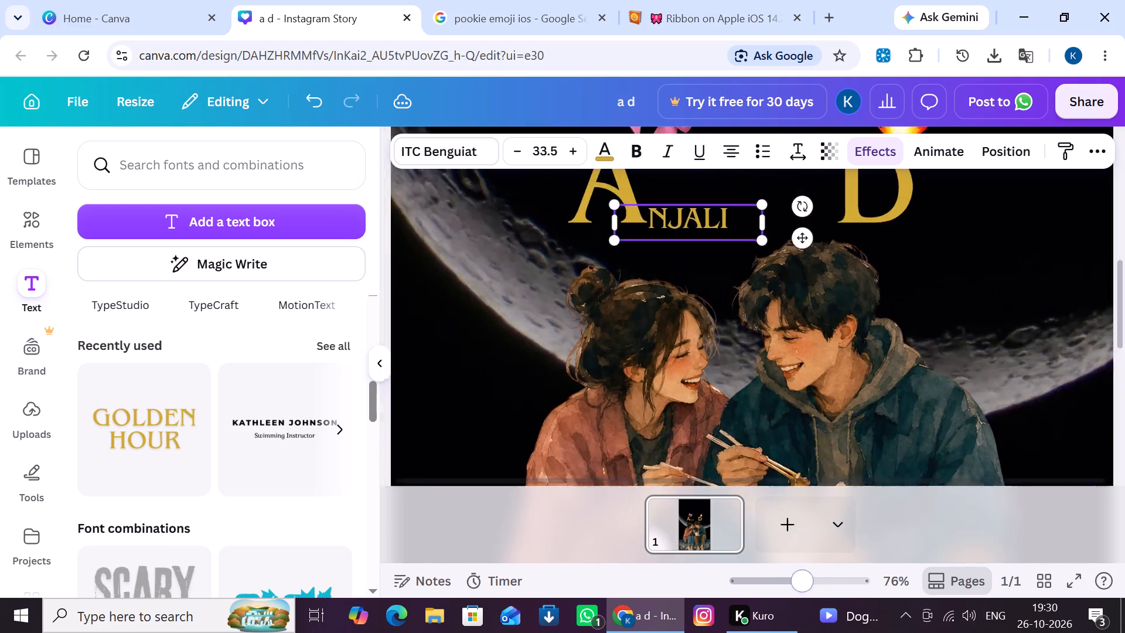
left_click_drag(803, 581, 857, 581)
scroll(680, 377, "up", 5)
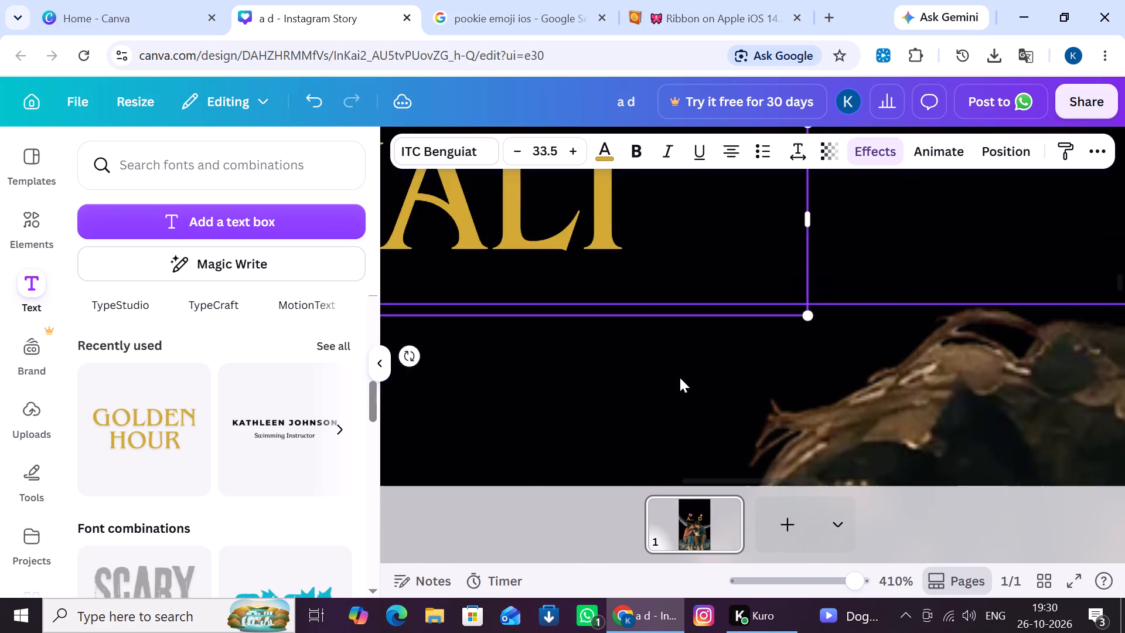
scroll(680, 377, "up", 2)
scroll(779, 403, "down", 2)
scroll(752, 366, "up", 1)
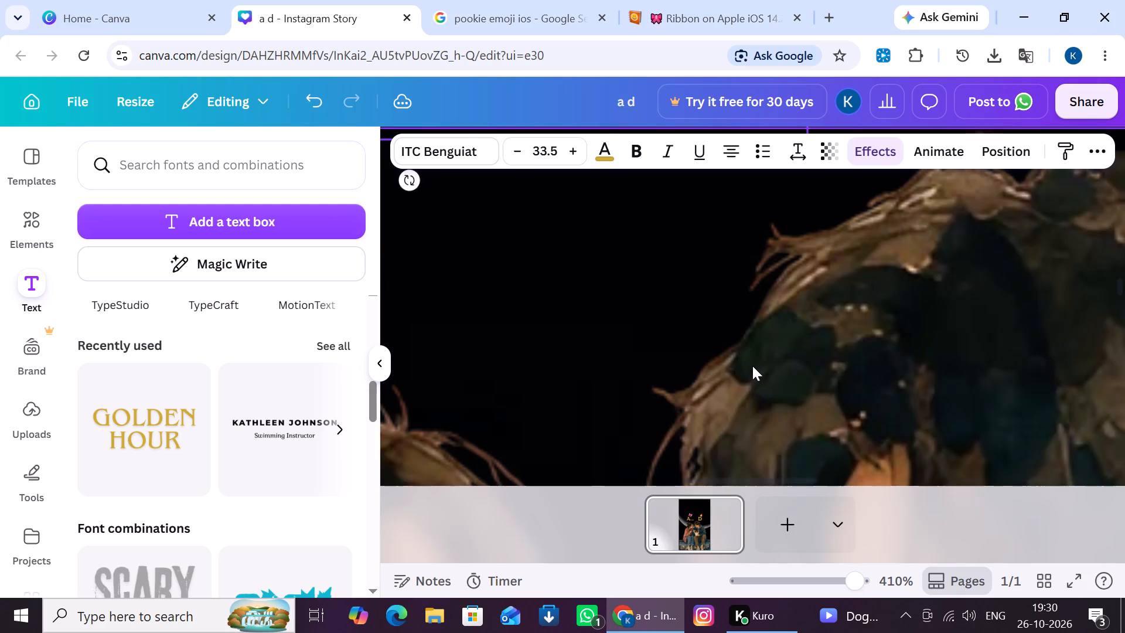
left_click(809, 230)
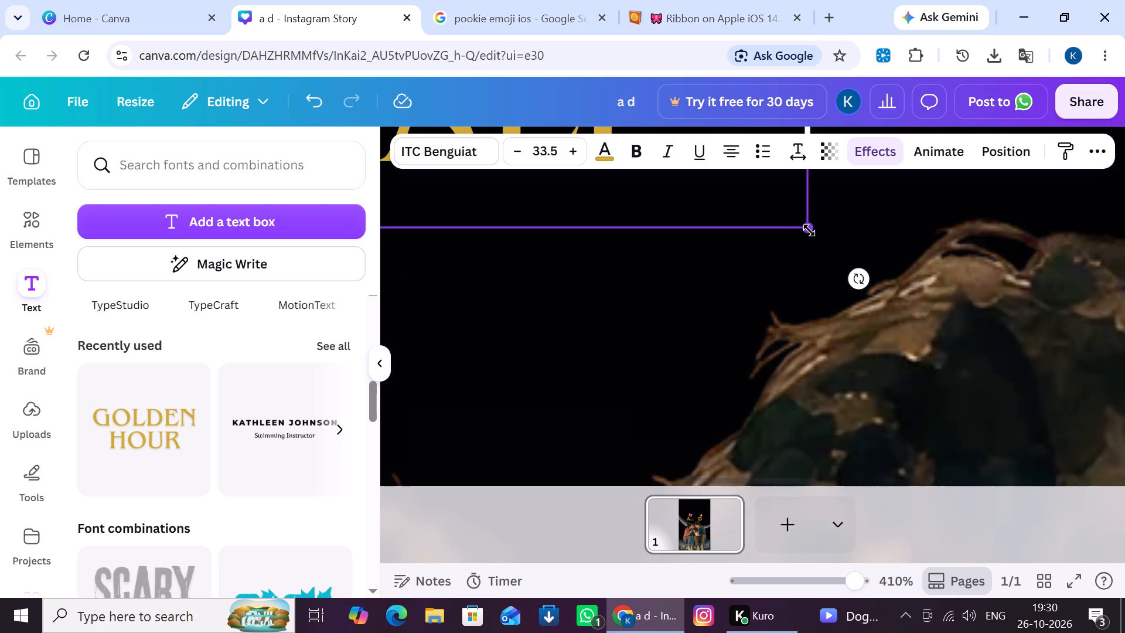
left_click_drag(809, 230, 595, 208)
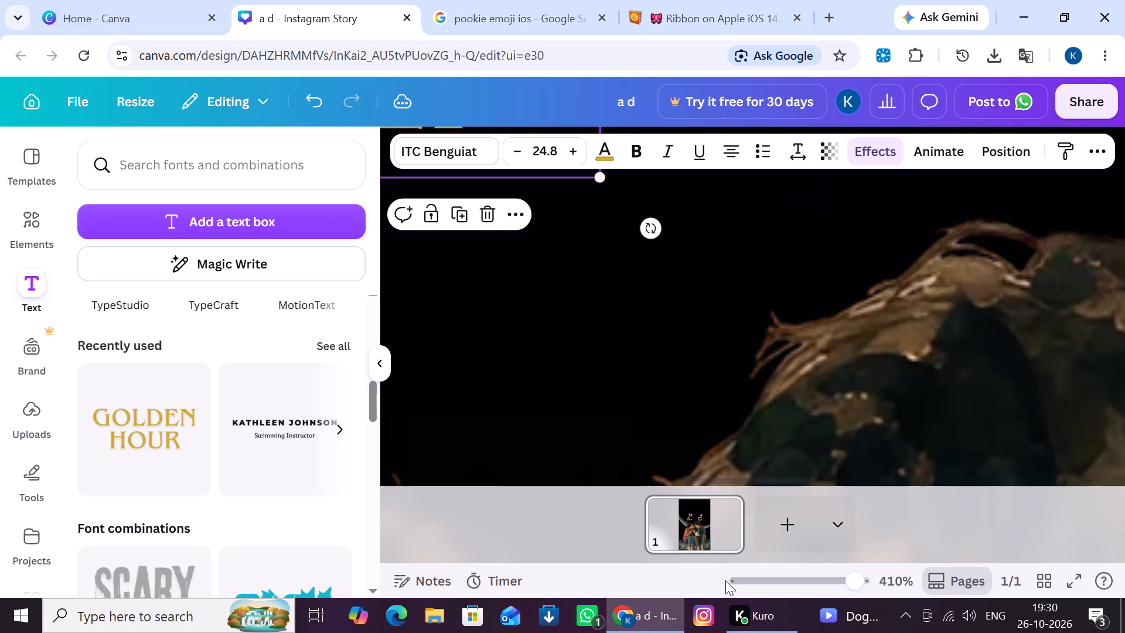
Collapse the text library and shift the small NJALI text slightly away from the letter A's foot.
left_click(637, 582)
left_click(374, 398)
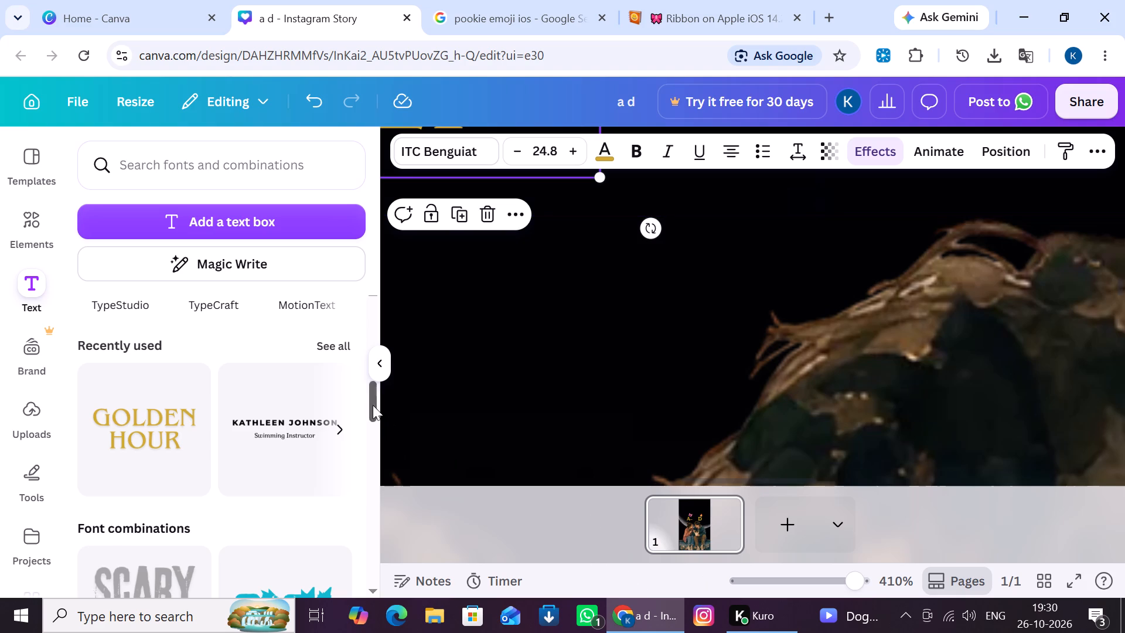
left_click(376, 366)
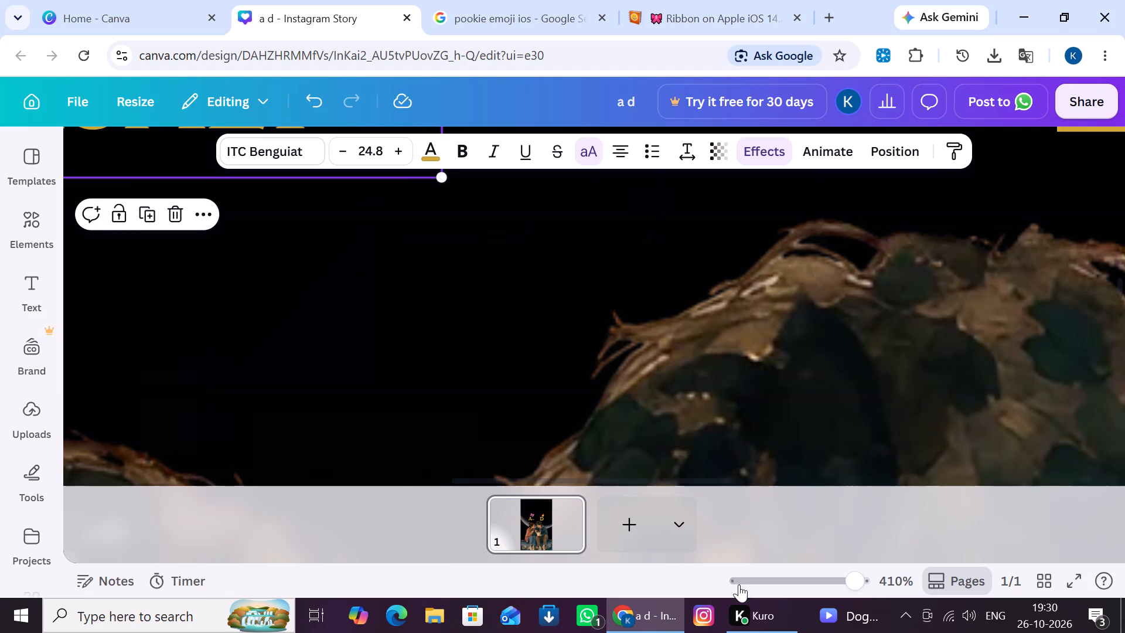
left_click_drag(747, 581, 632, 581)
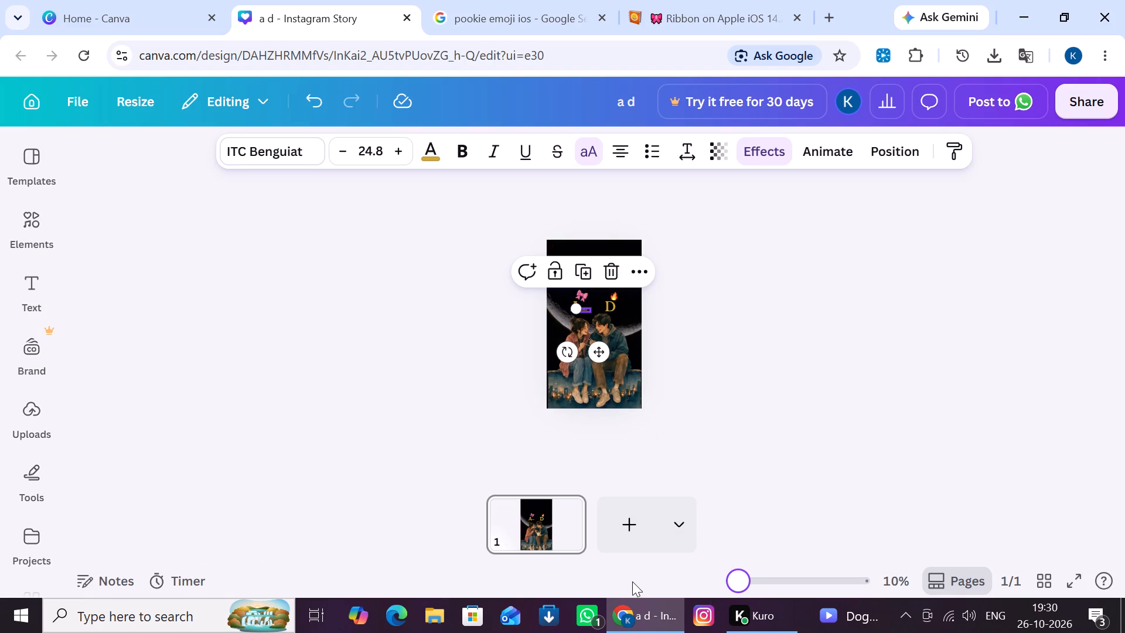
left_click_drag(748, 584, 771, 587)
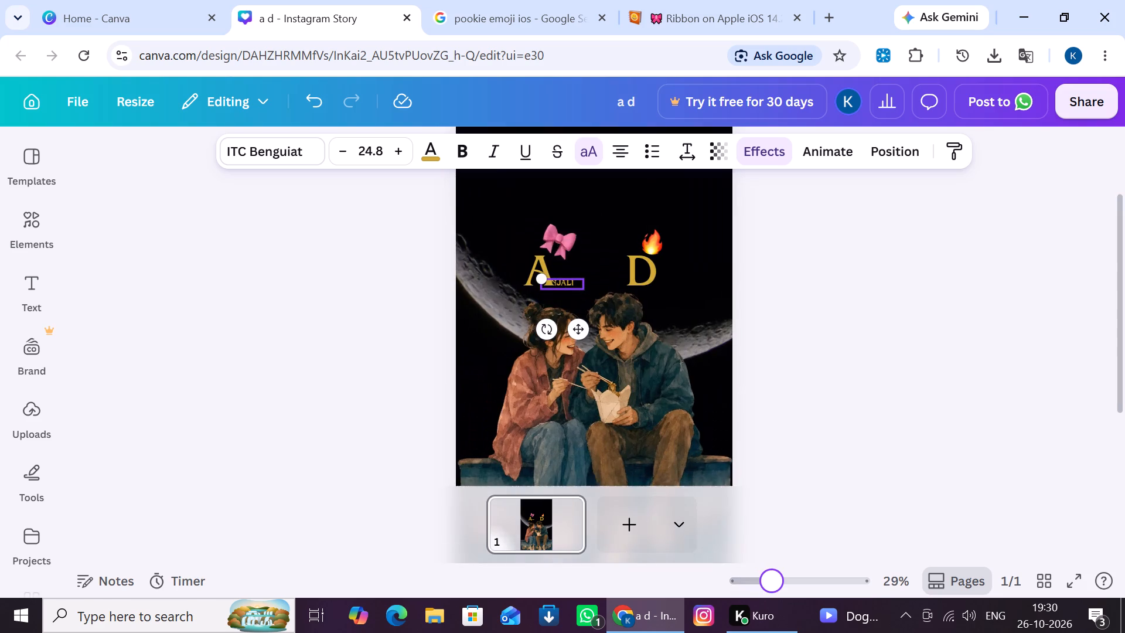
left_click_drag(771, 587, 772, 587)
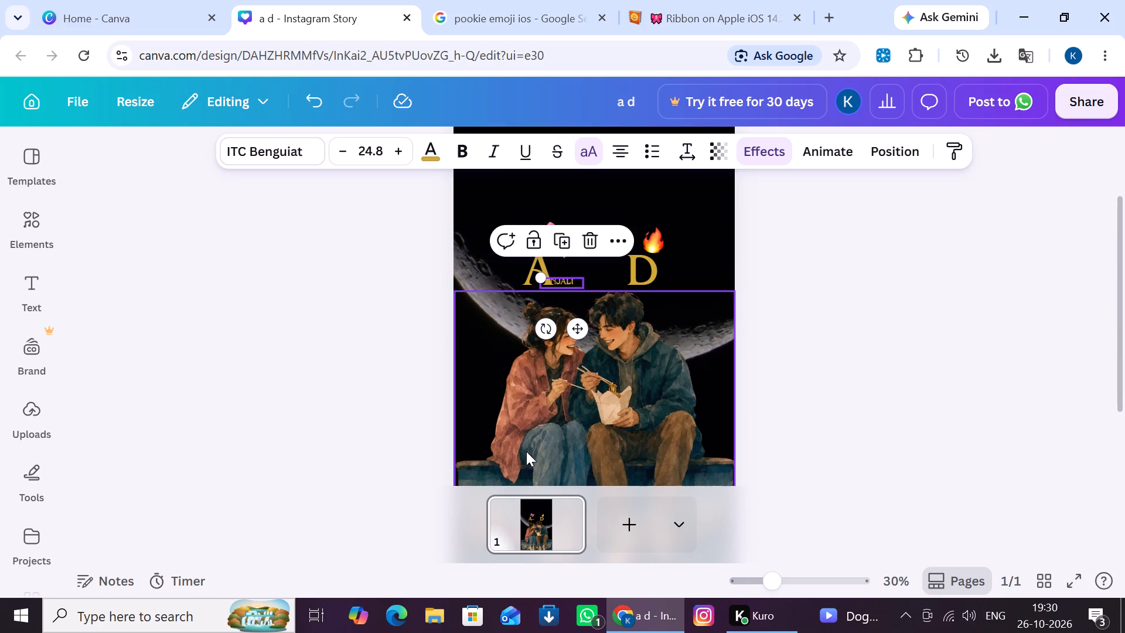
key("Down")
key("Down")
left_click(925, 399)
key("Down")
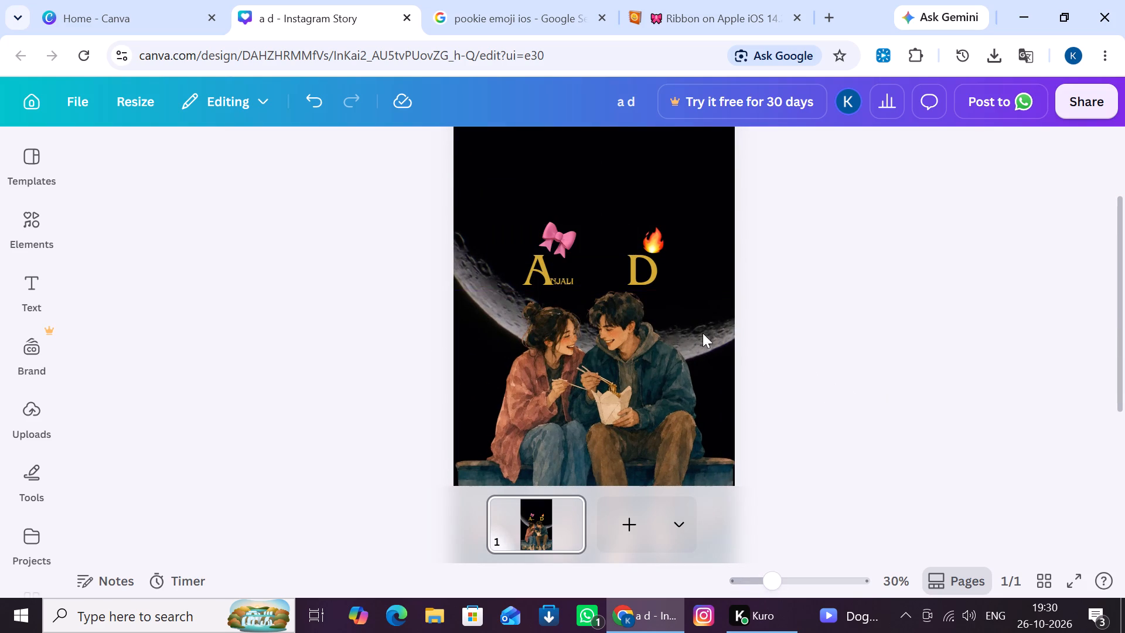
scroll(622, 307, "up", 2)
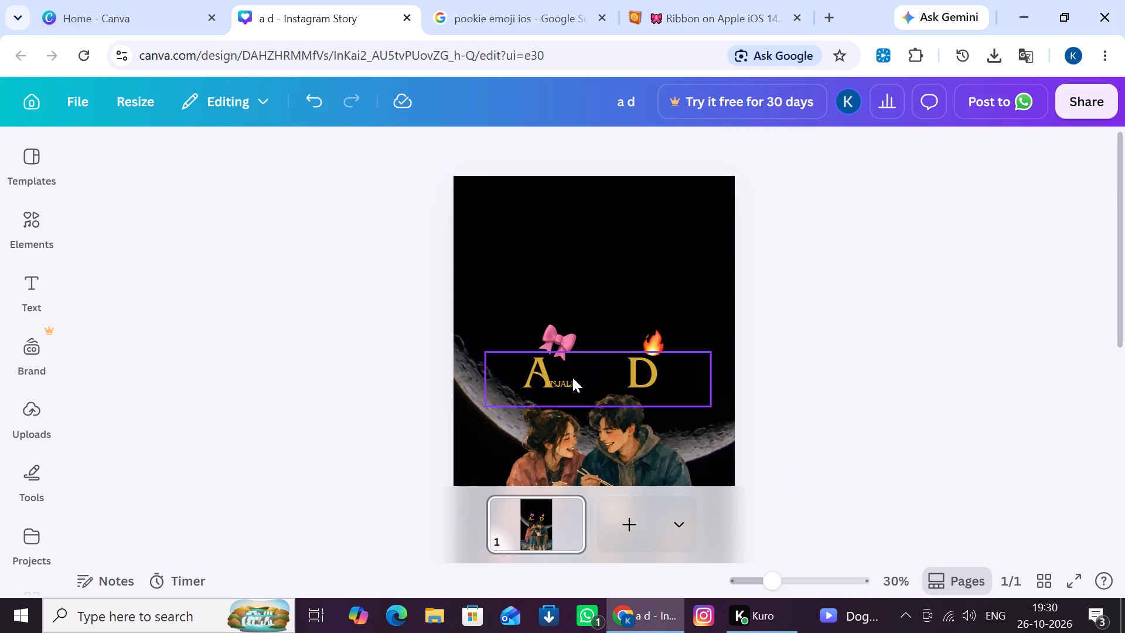
left_click(567, 382)
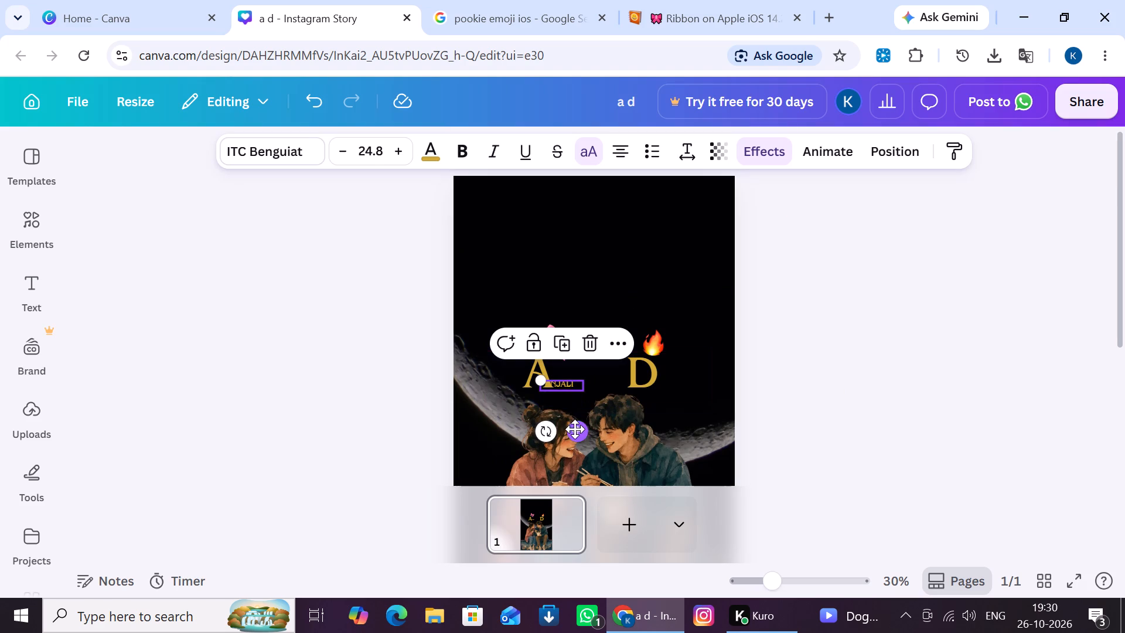
left_click_drag(577, 435, 582, 433)
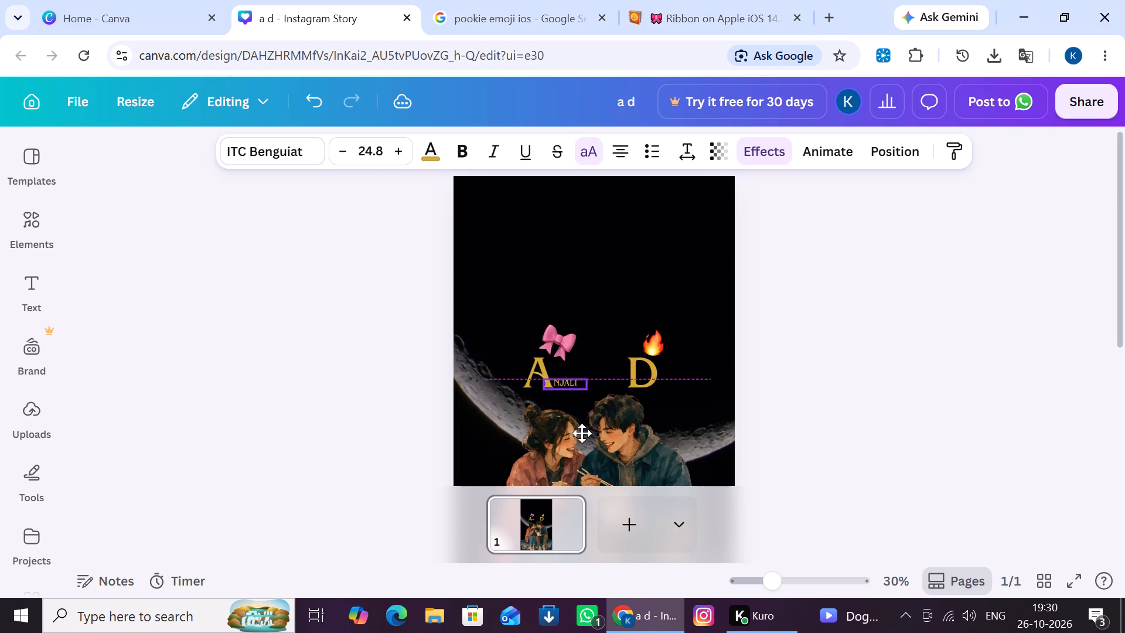
Place the NJALI text, reduced to size 24.8, directly beside the base of the letter A.
left_click_drag(582, 433, 582, 433)
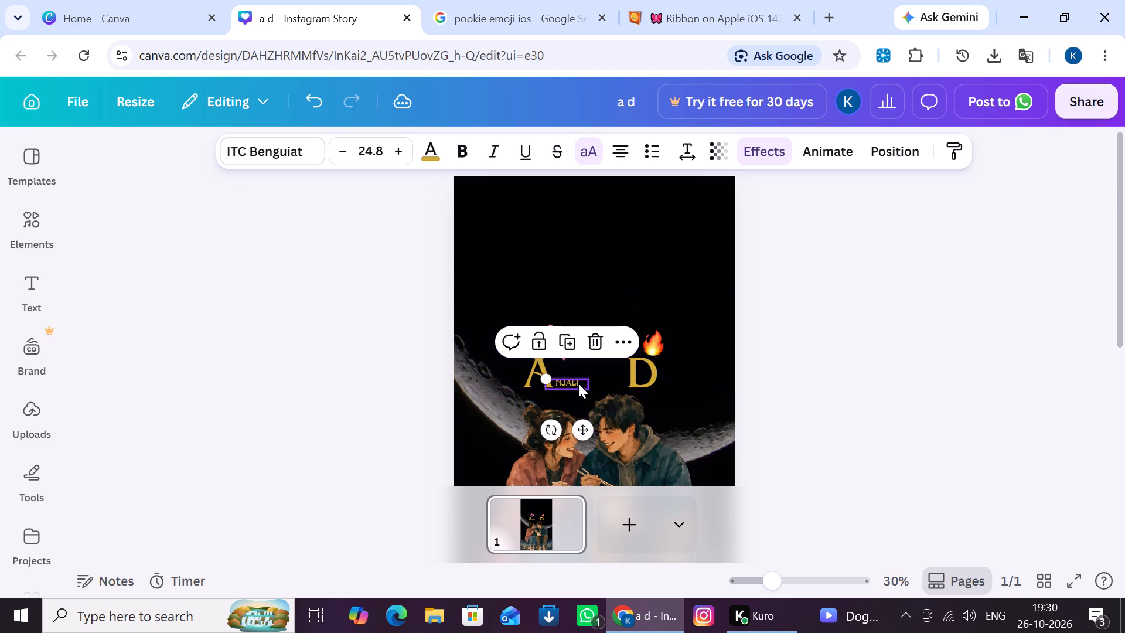
Reduce the font size of the NJALI text beside the letter A to 22.8.
left_click(578, 383)
left_click(578, 383)
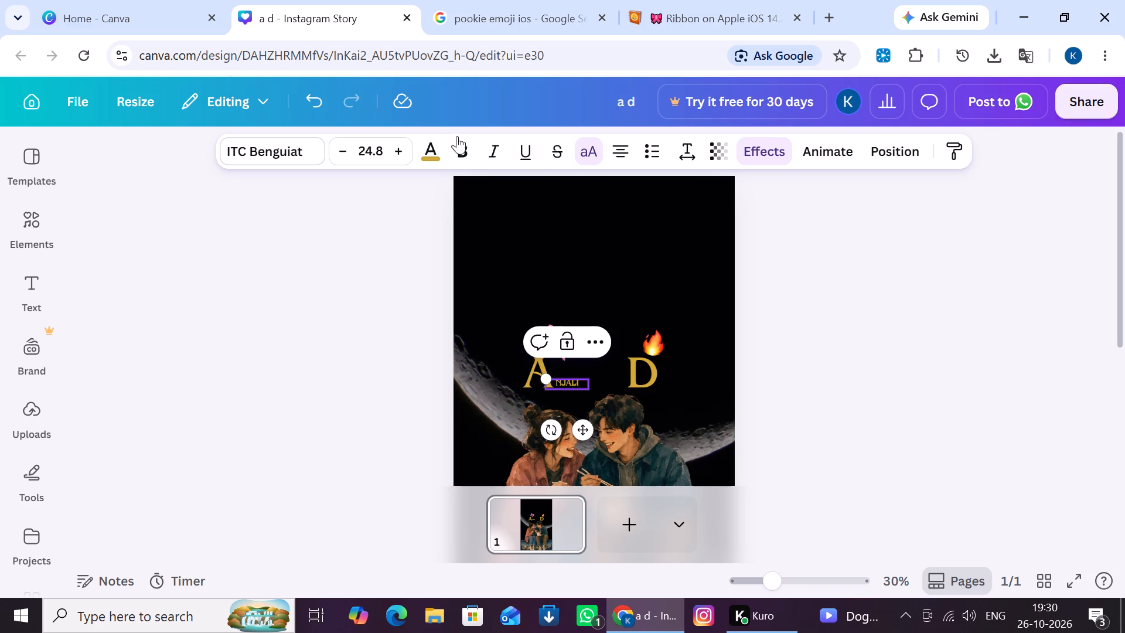
left_click(431, 152)
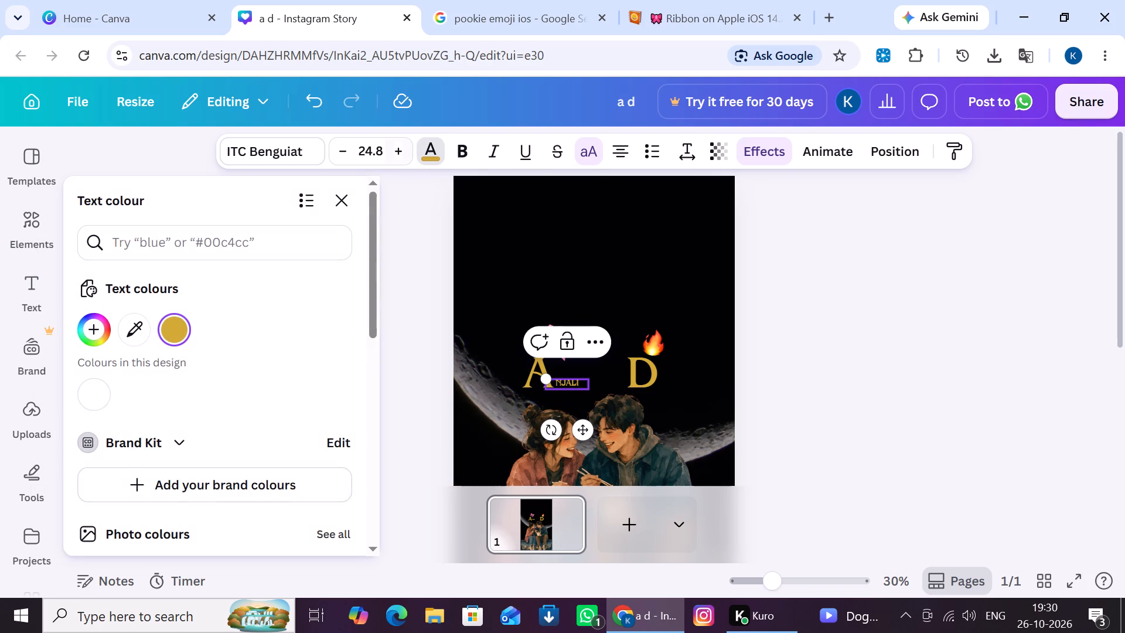
triple_click(339, 153)
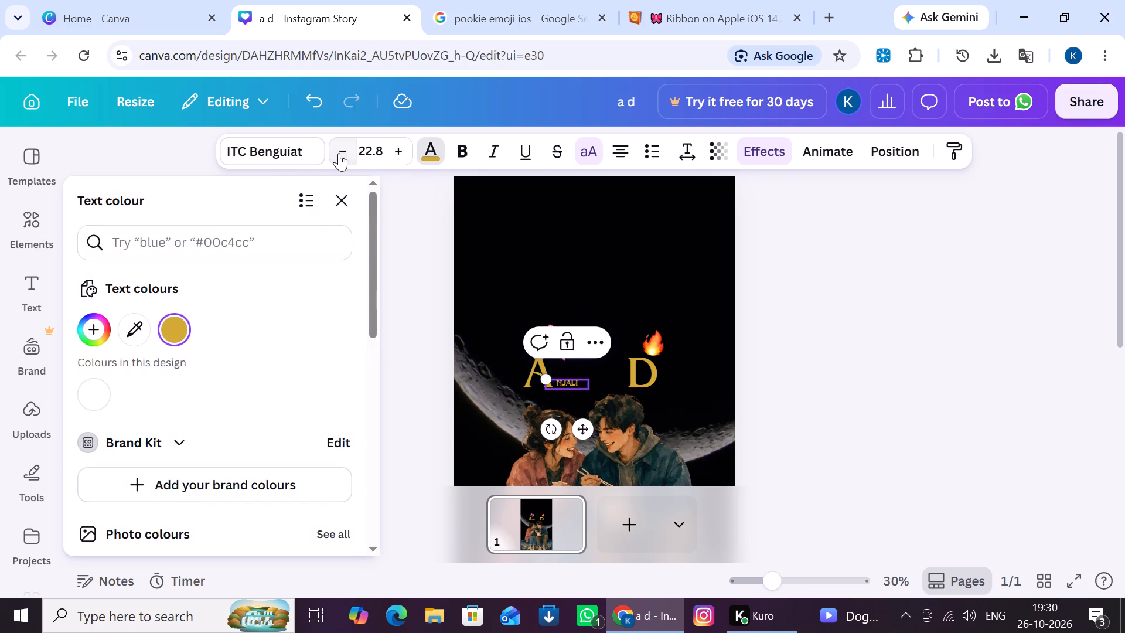
Reduce the font size of the NJALI text beside the letter A to 8.8.
triple_click(339, 153)
triple_click(339, 151)
left_click(339, 149)
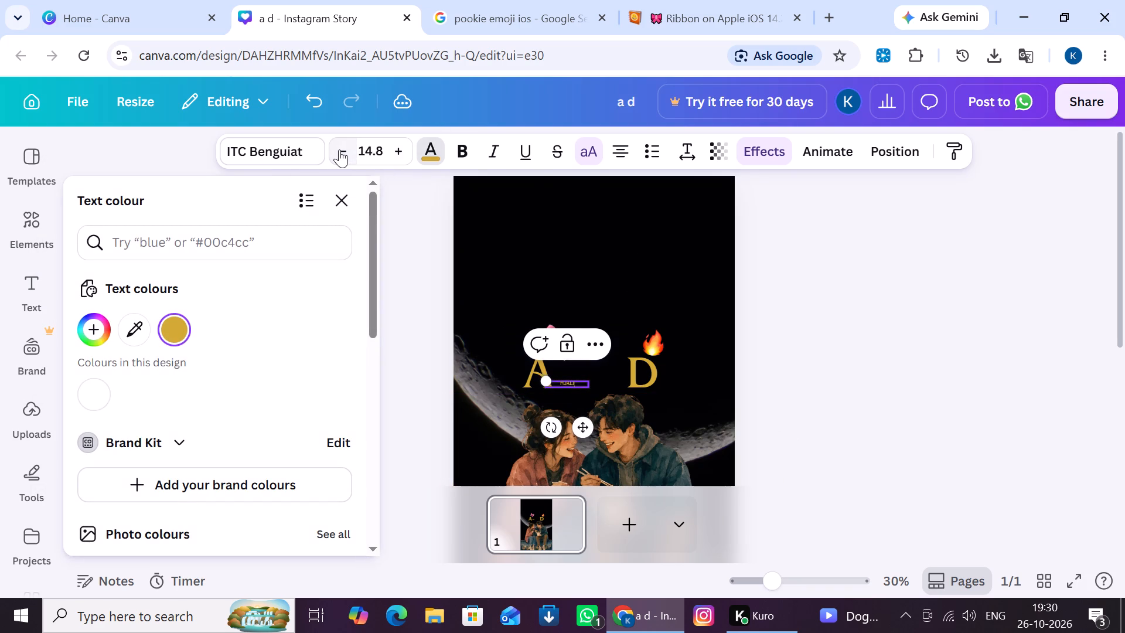
triple_click(339, 149)
triple_click(337, 153)
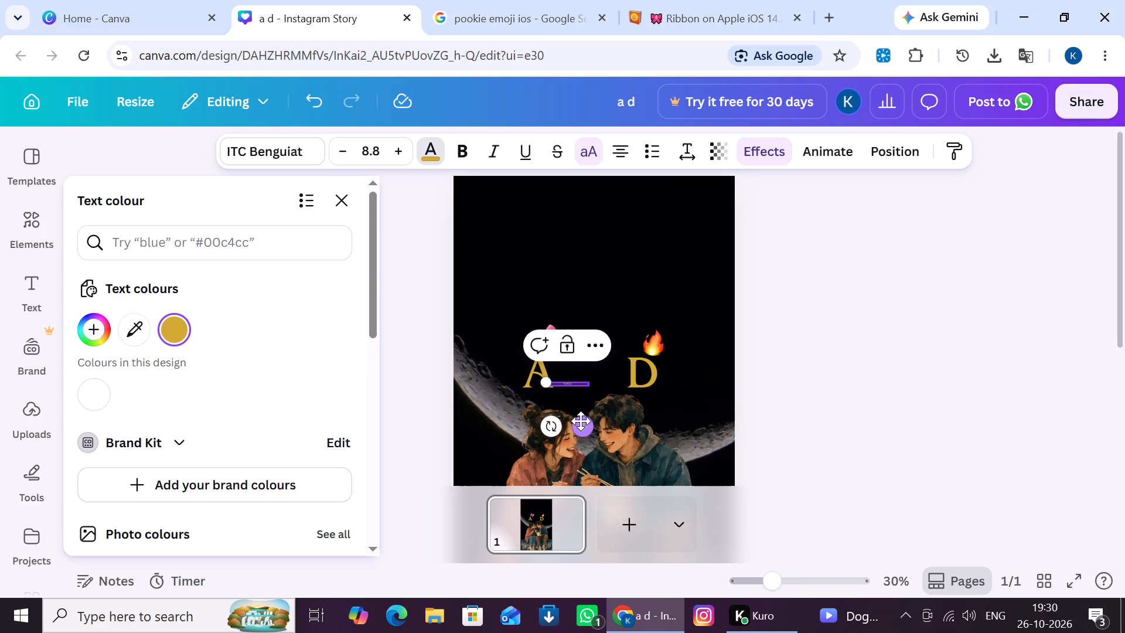
Move the small NJALI text close beside the foot of the letter A, bottom-aligned with the letter's baseline.
scroll(602, 397, "up", 1)
scroll(689, 489, "up", 2)
left_click_drag(776, 586, 809, 576)
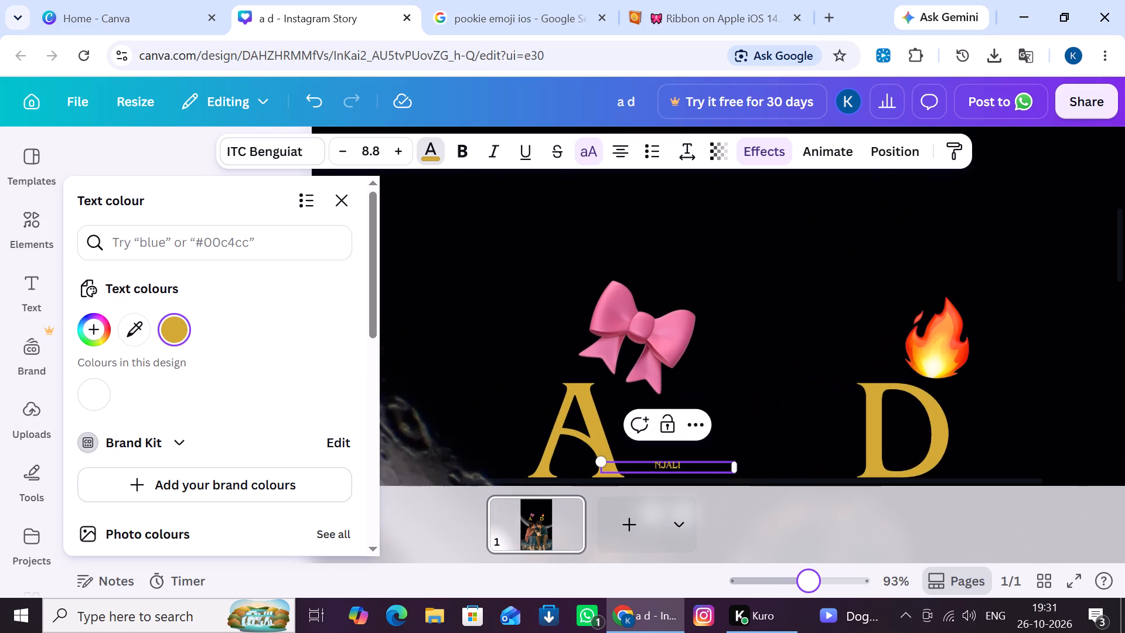
left_click_drag(809, 576, 814, 567)
scroll(725, 438, "down", 2)
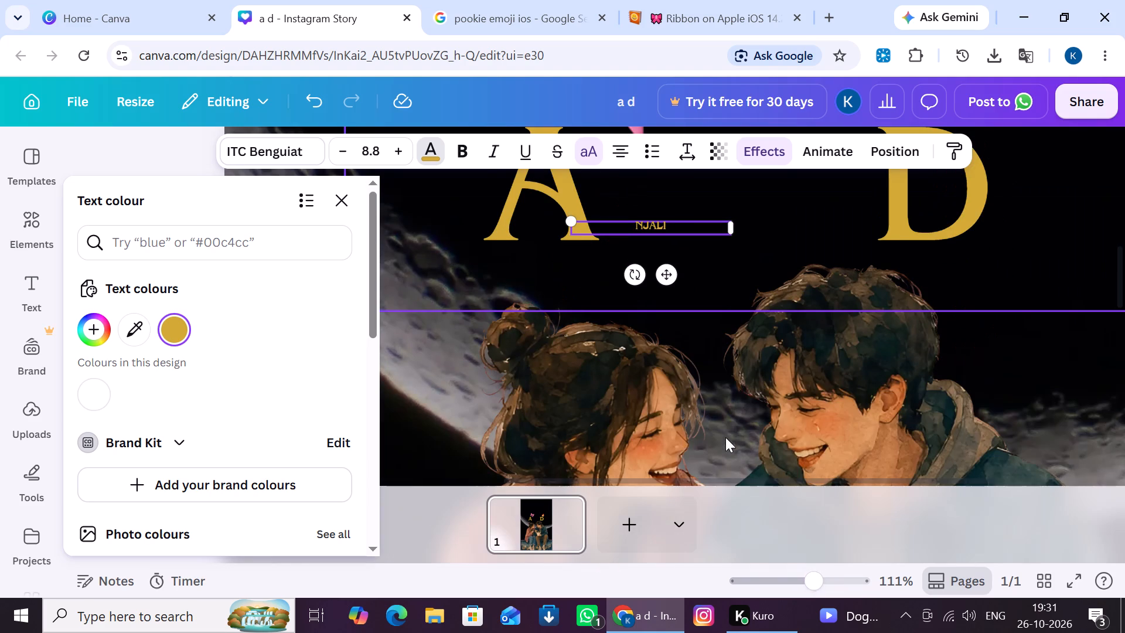
scroll(721, 429, "up", 2)
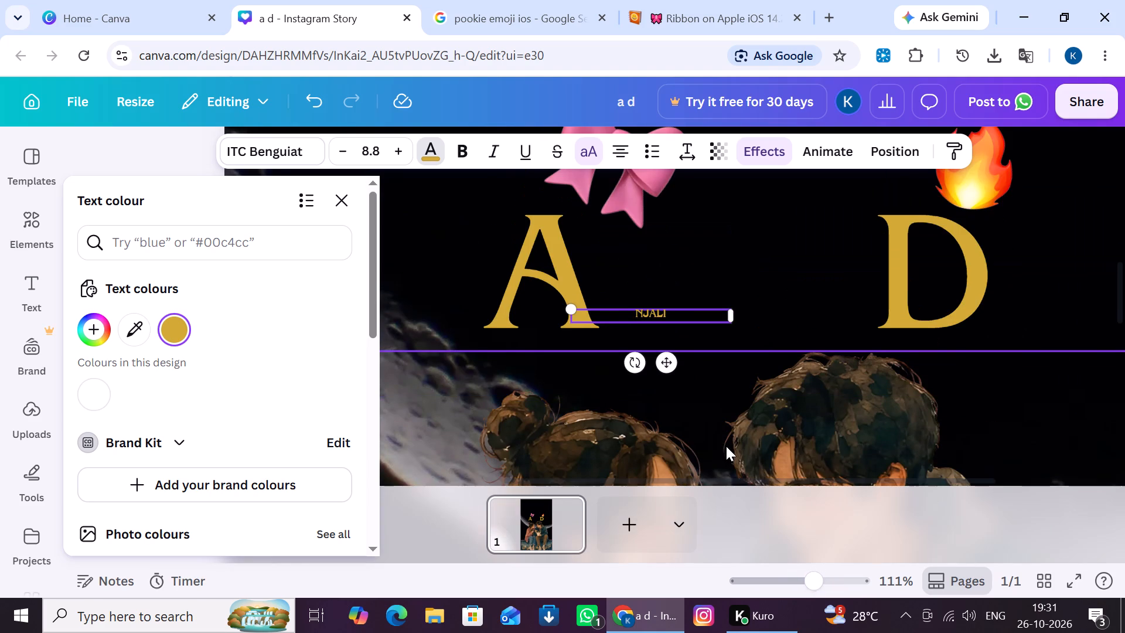
scroll(726, 446, "up", 1)
left_click(671, 404)
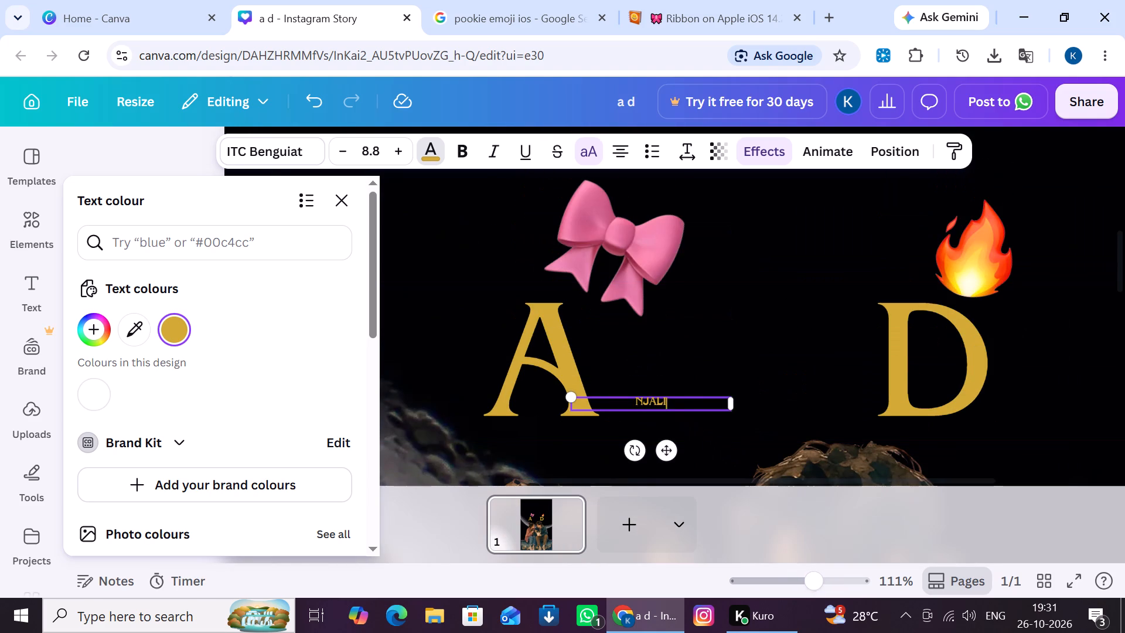
left_click(668, 444)
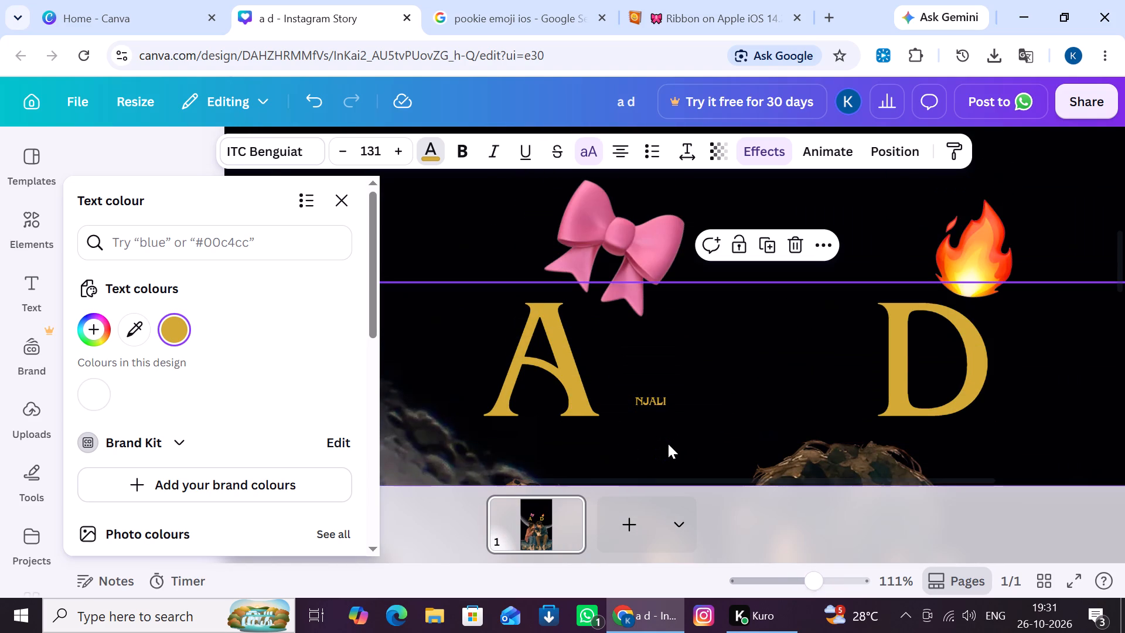
left_click(656, 401)
left_click_drag(667, 458, 667, 458)
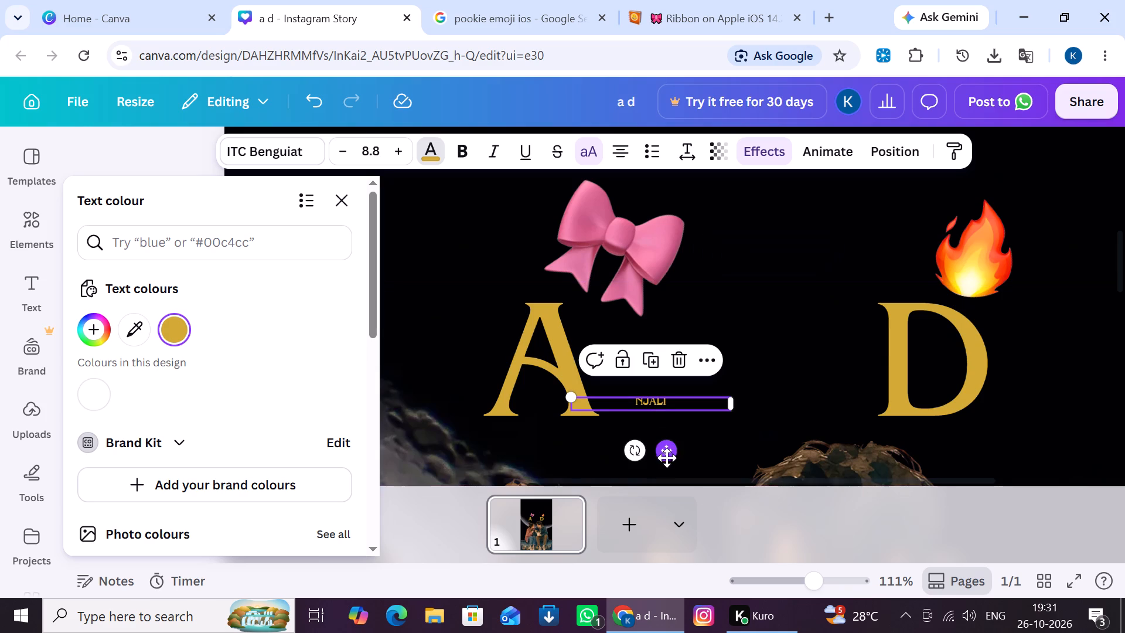
left_click_drag(667, 458, 638, 462)
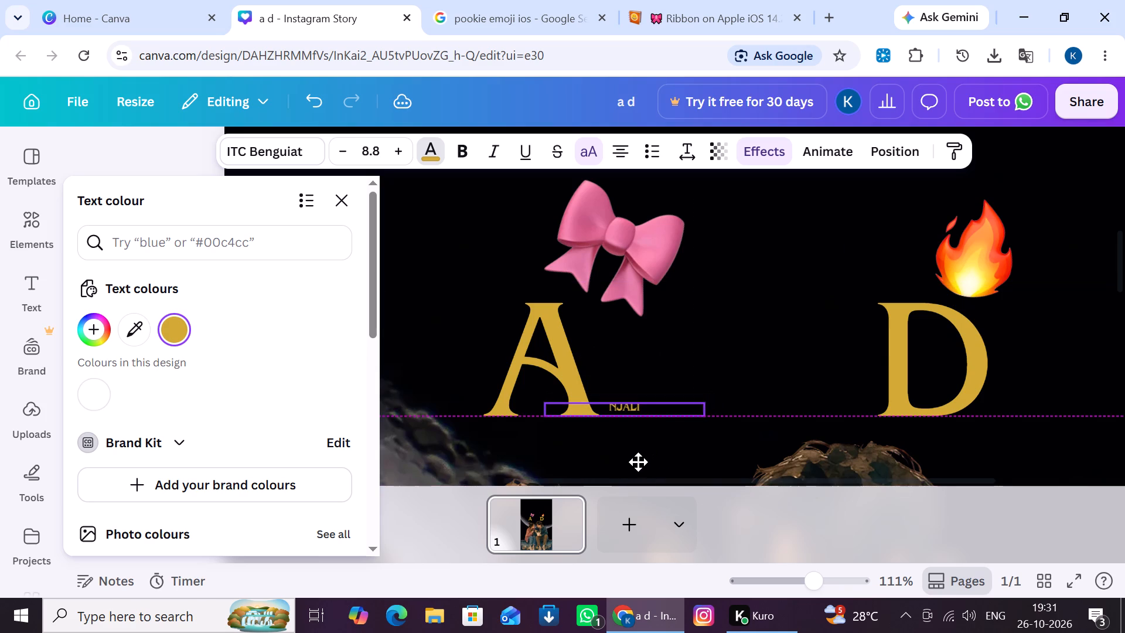
left_click_drag(638, 462, 636, 464)
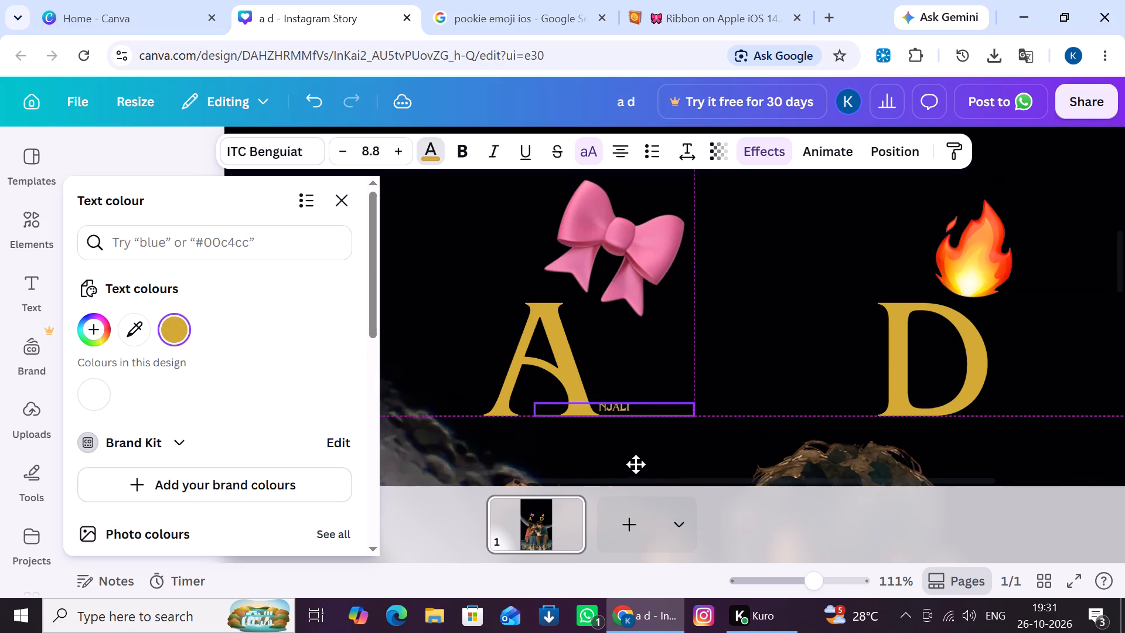
left_click_drag(636, 464, 642, 468)
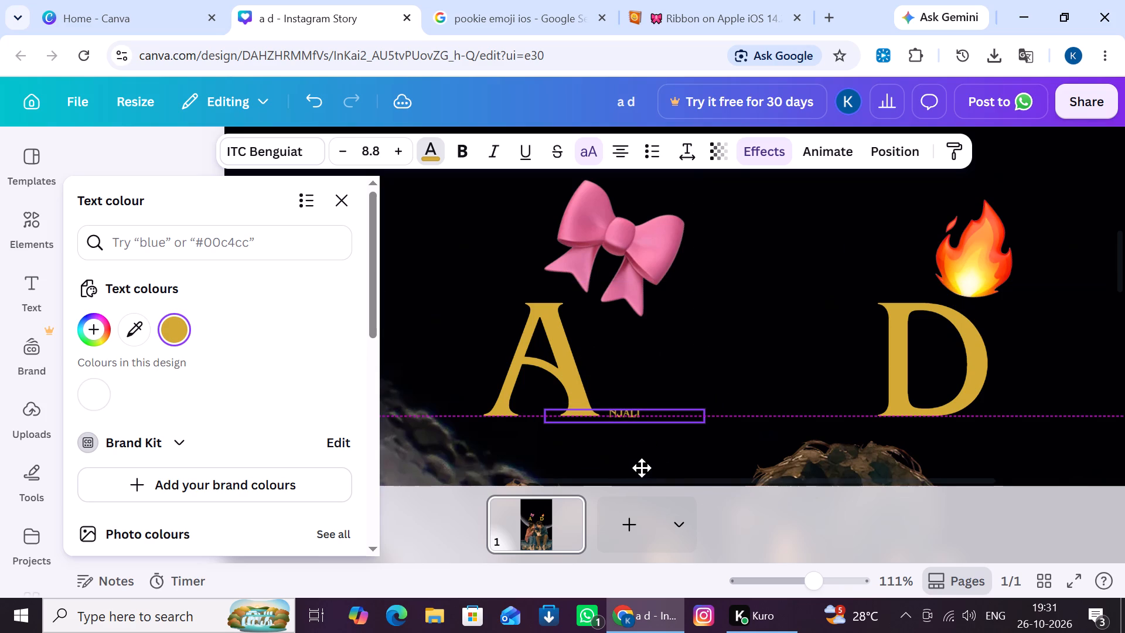
left_click_drag(642, 468, 645, 467)
left_click_drag(646, 452, 644, 461)
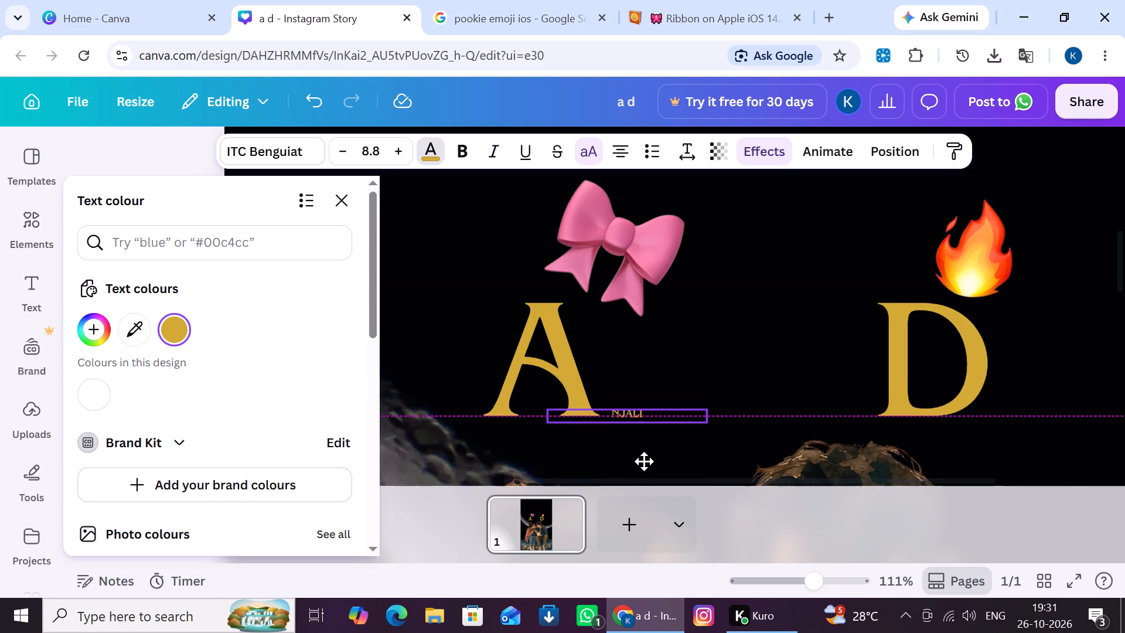
left_click_drag(644, 461, 637, 452)
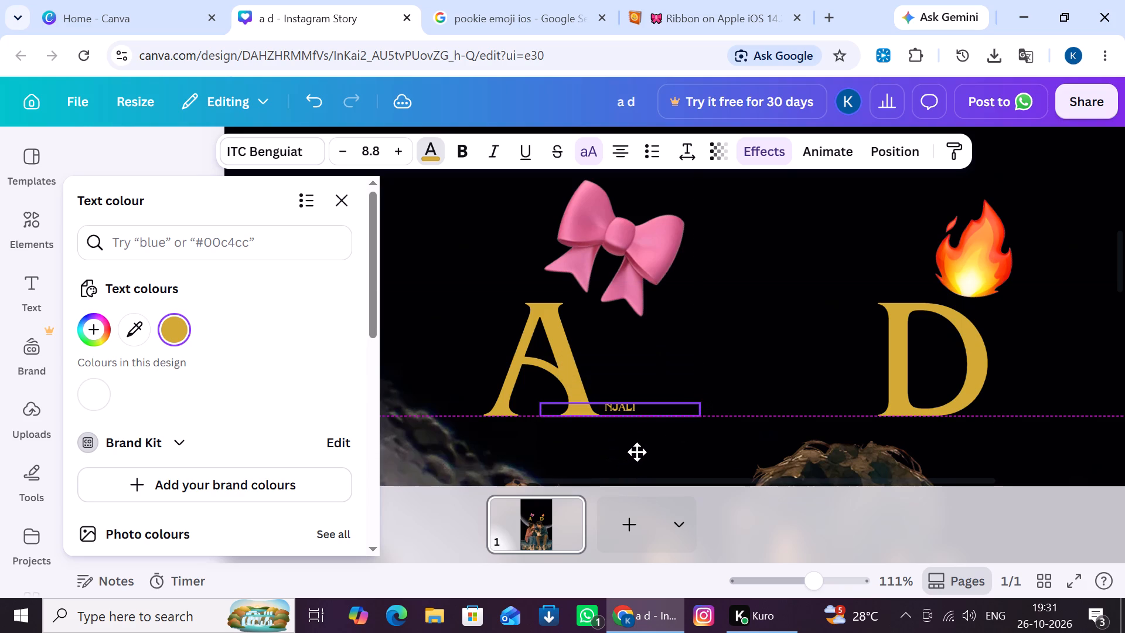
left_click_drag(637, 452, 640, 454)
left_click(753, 393)
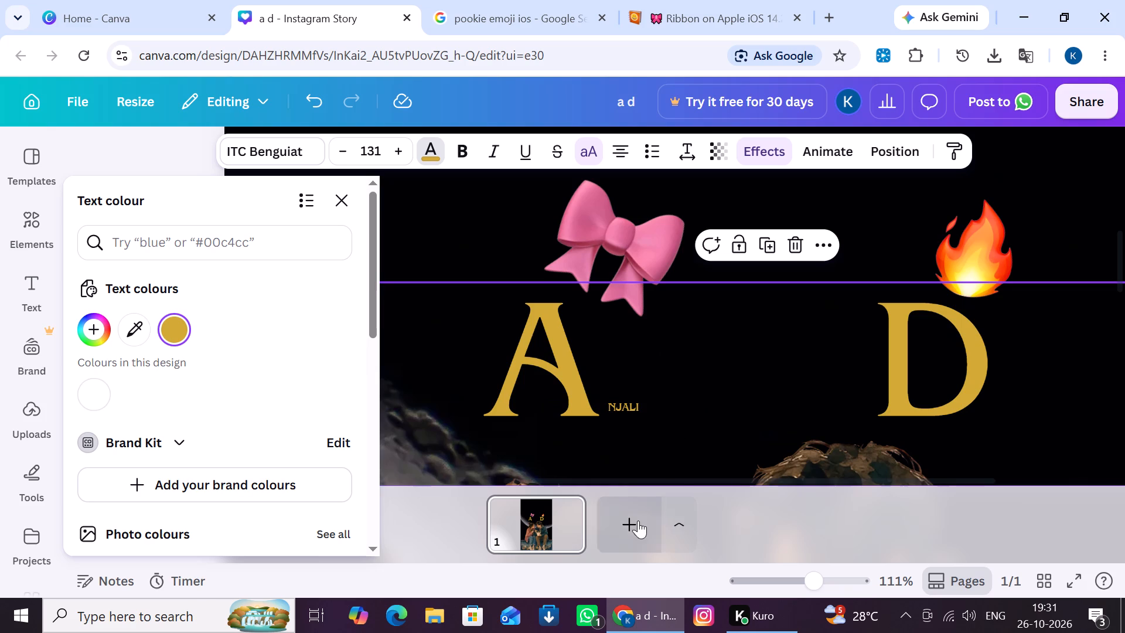
left_click(339, 209)
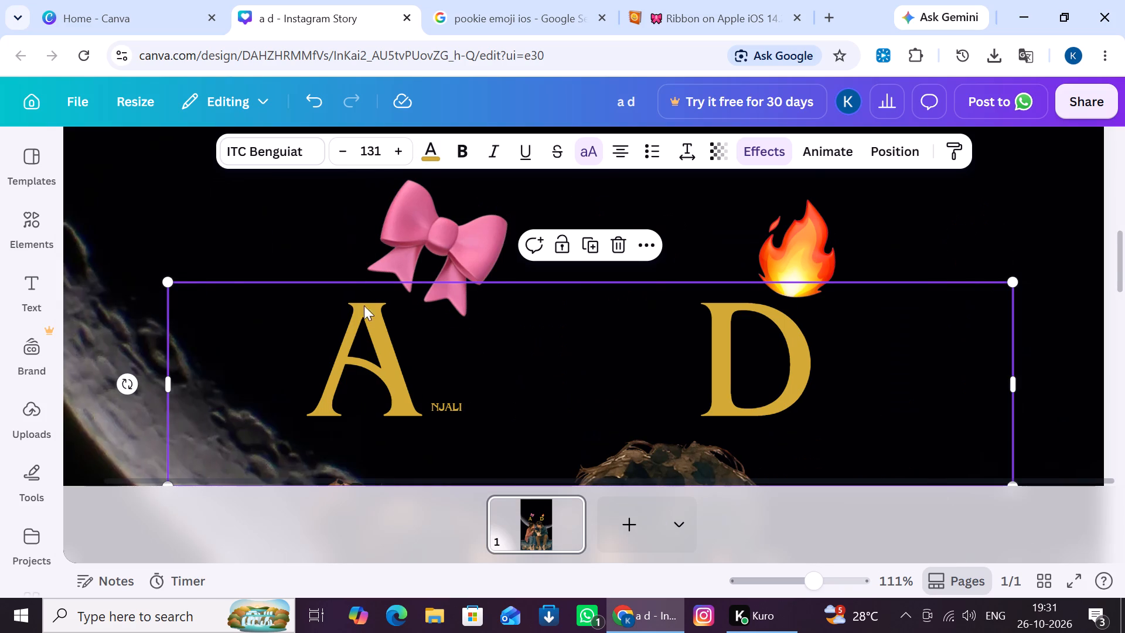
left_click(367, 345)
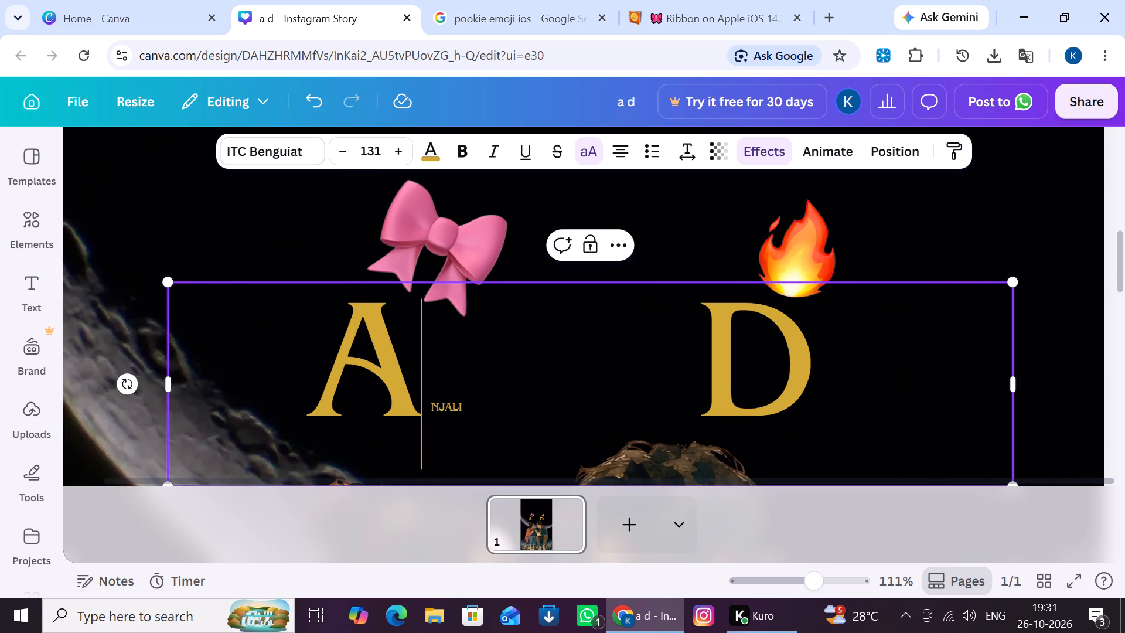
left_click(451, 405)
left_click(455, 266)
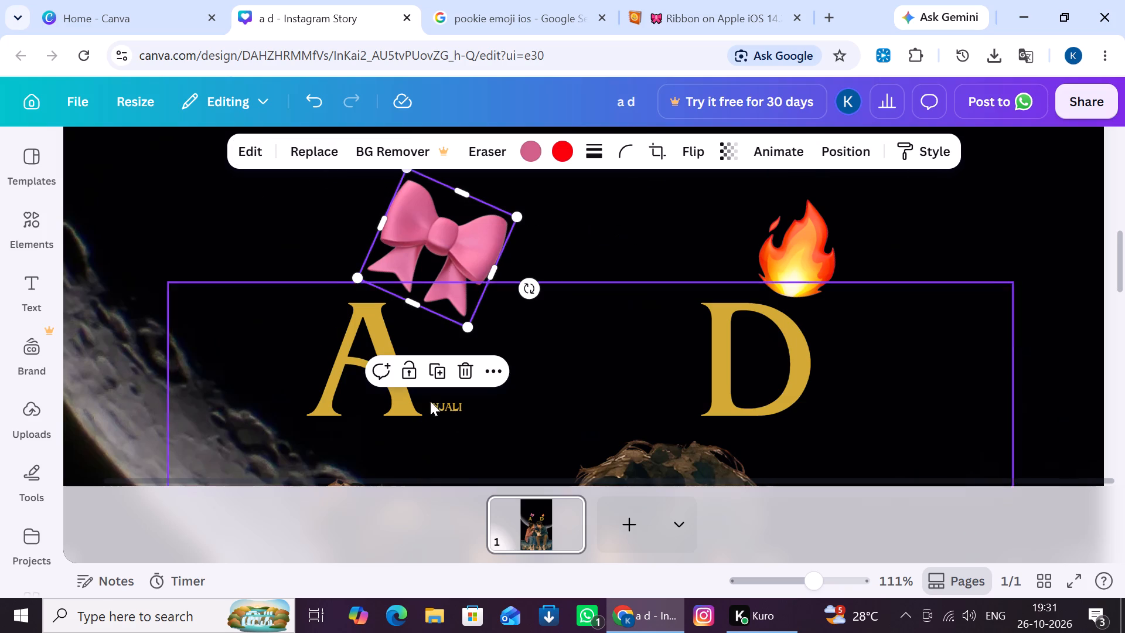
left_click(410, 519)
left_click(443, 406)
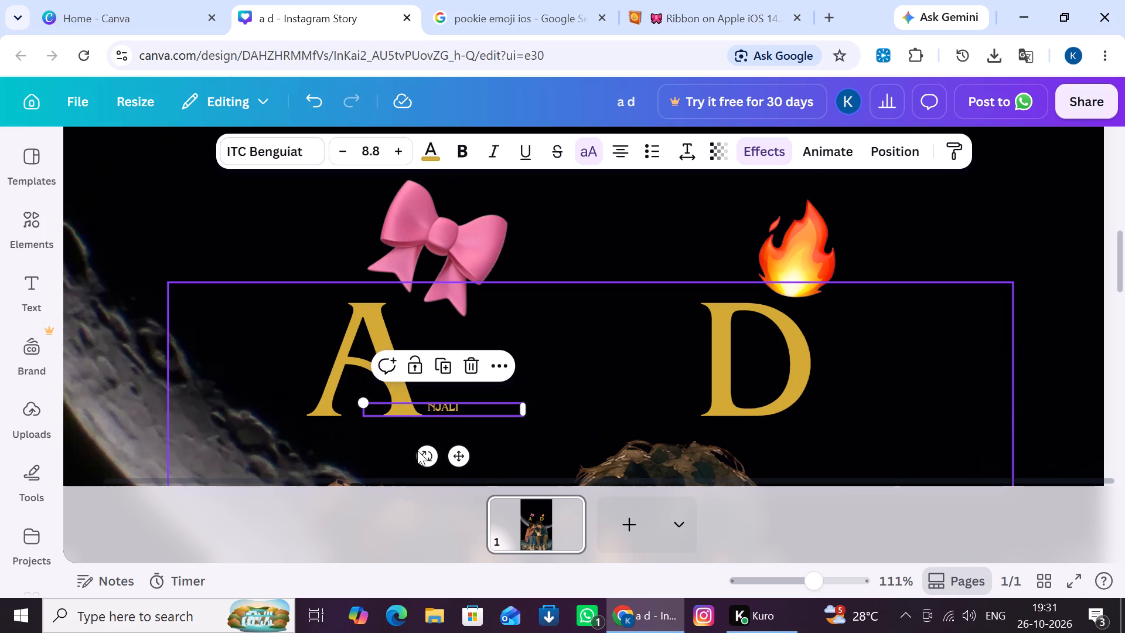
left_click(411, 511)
Add another text in the recently used gold GOLDEN HOUR style and replace its wording with EEP at size 12.
left_click(21, 287)
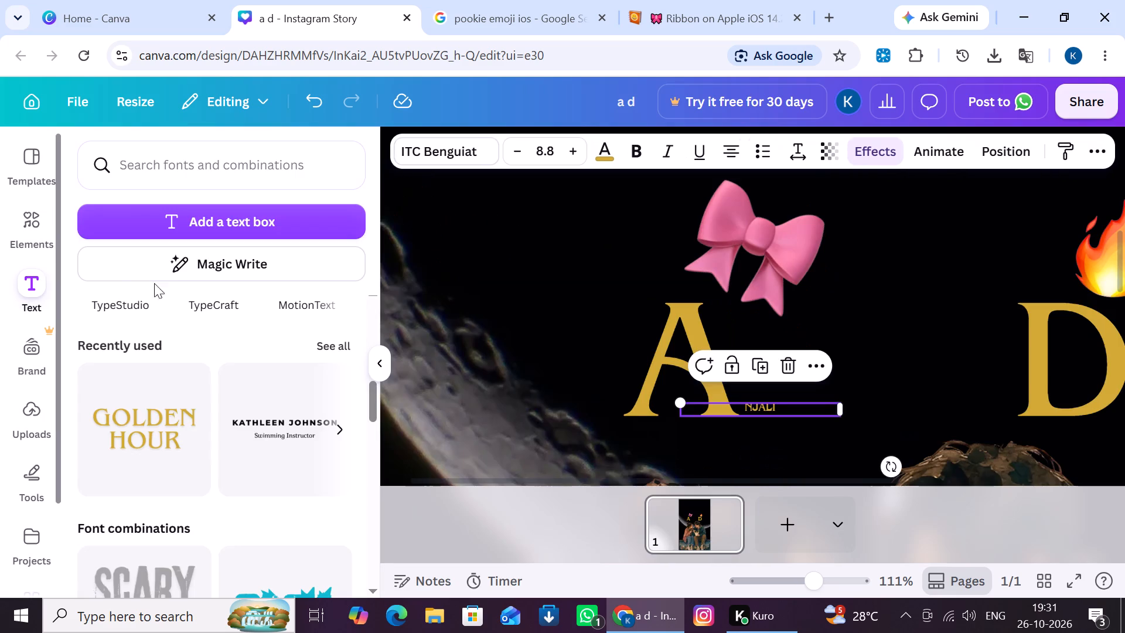
left_click(164, 411)
double_click(587, 451)
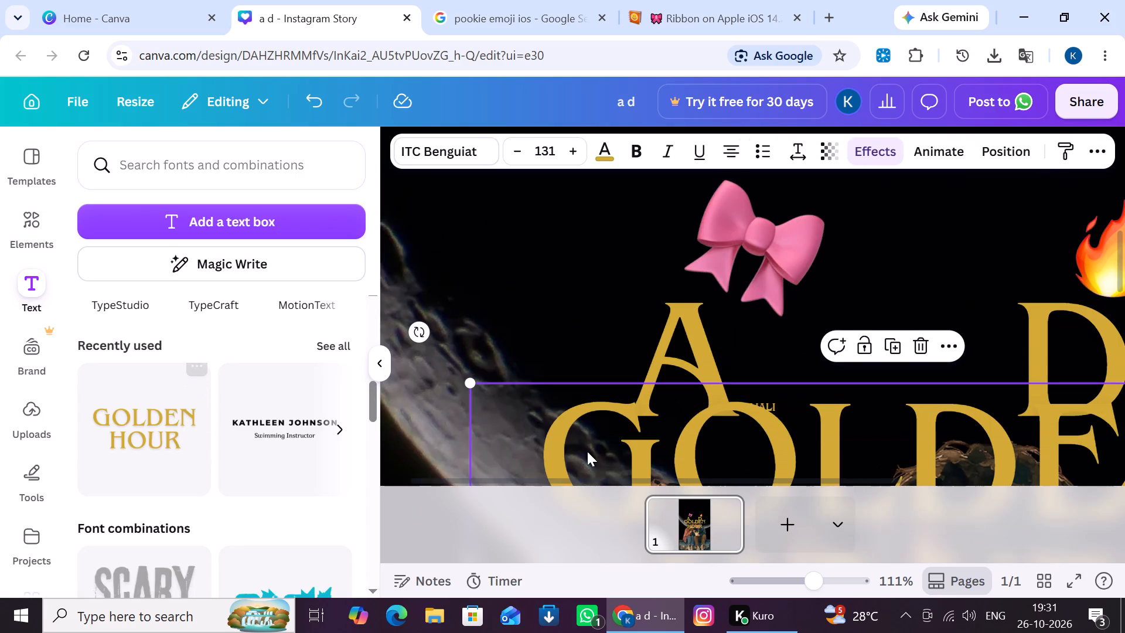
Replace the wording of the new gold GOLDEN HOUR text with EEP and set its font size to 12.
key("BackSpace")
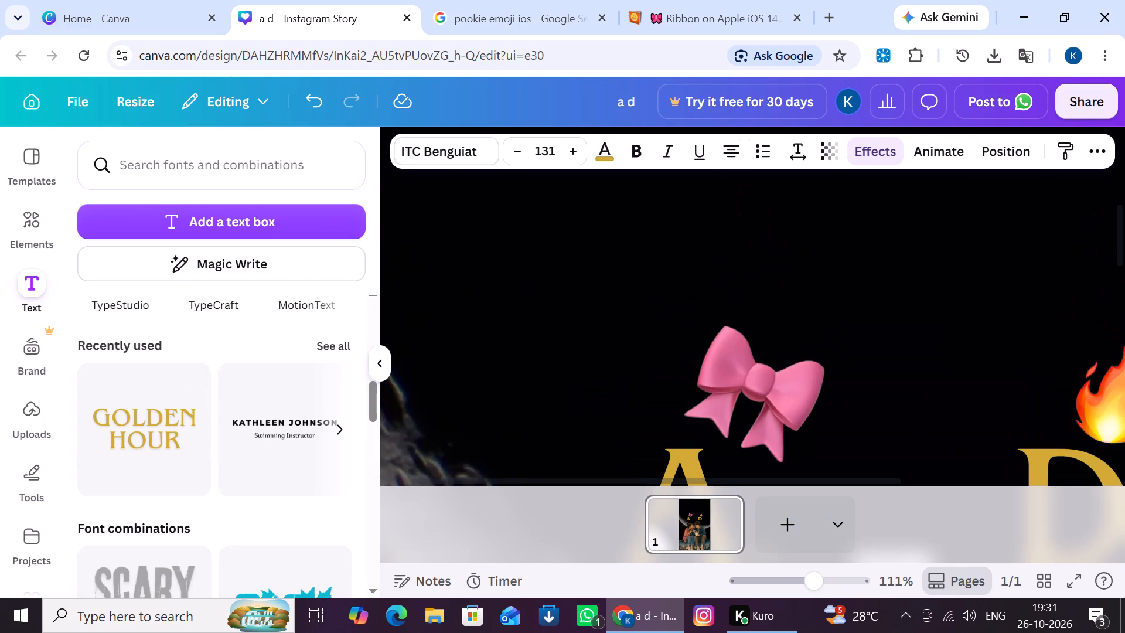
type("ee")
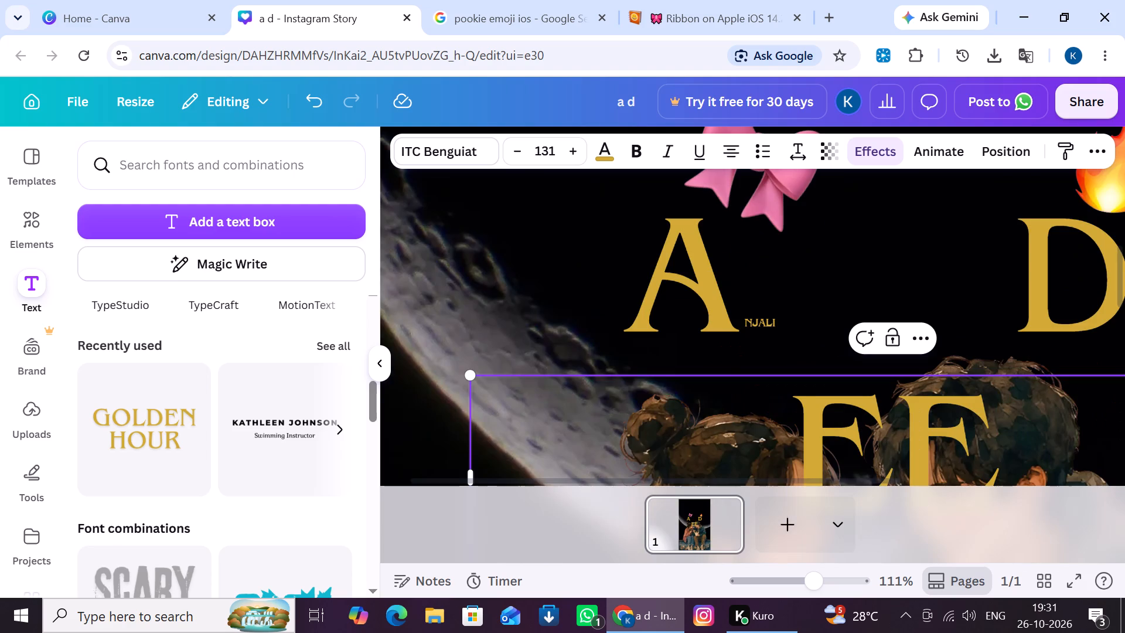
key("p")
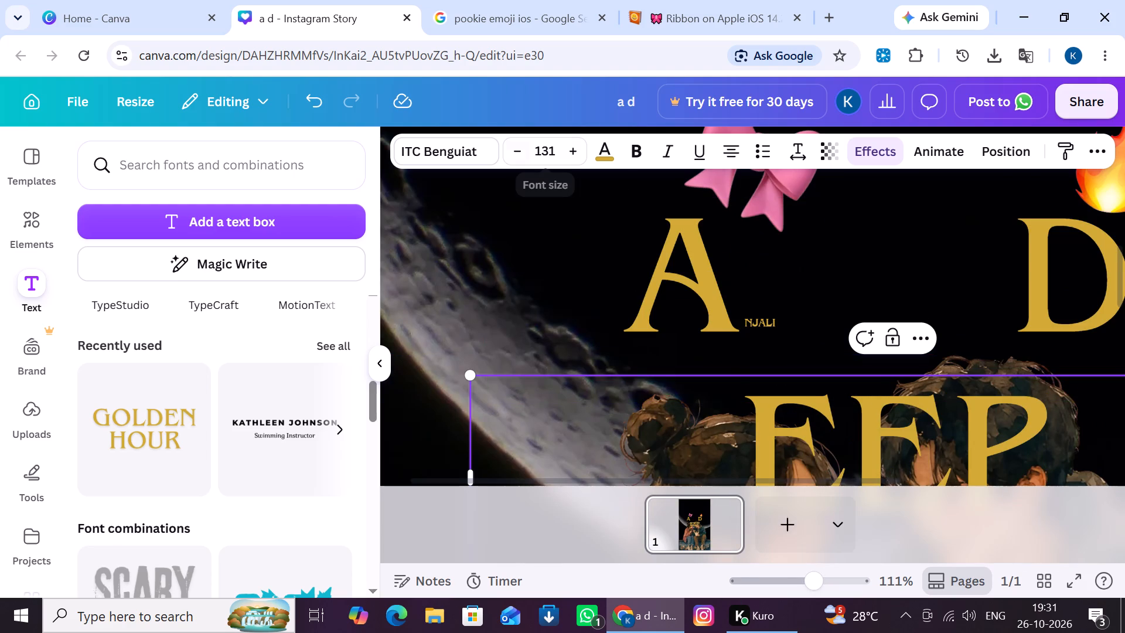
left_click_drag(551, 155, 523, 161)
left_click_drag(557, 154, 537, 156)
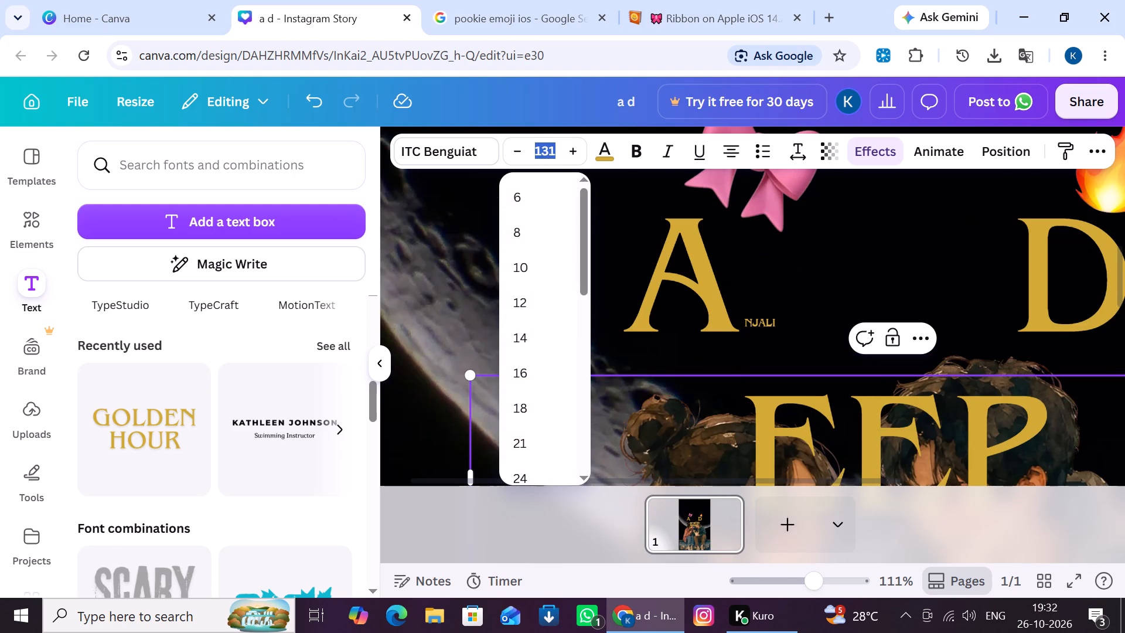
left_click_drag(537, 156, 537, 158)
left_click(524, 306)
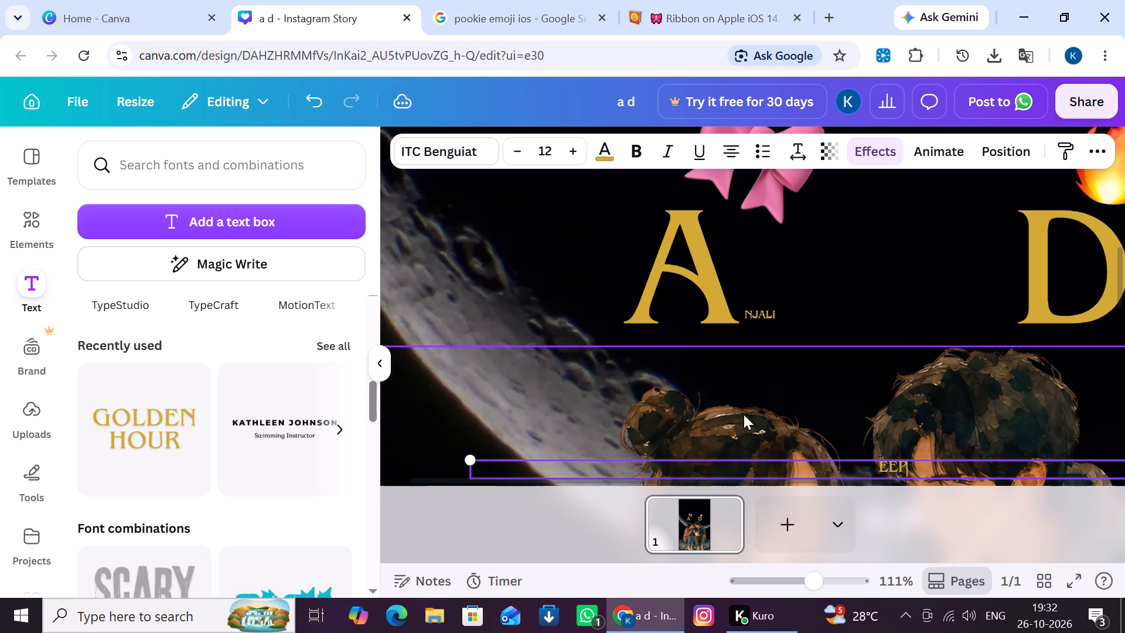
Select the small NJALI text beside the letter A to check its font size.
left_click(753, 308)
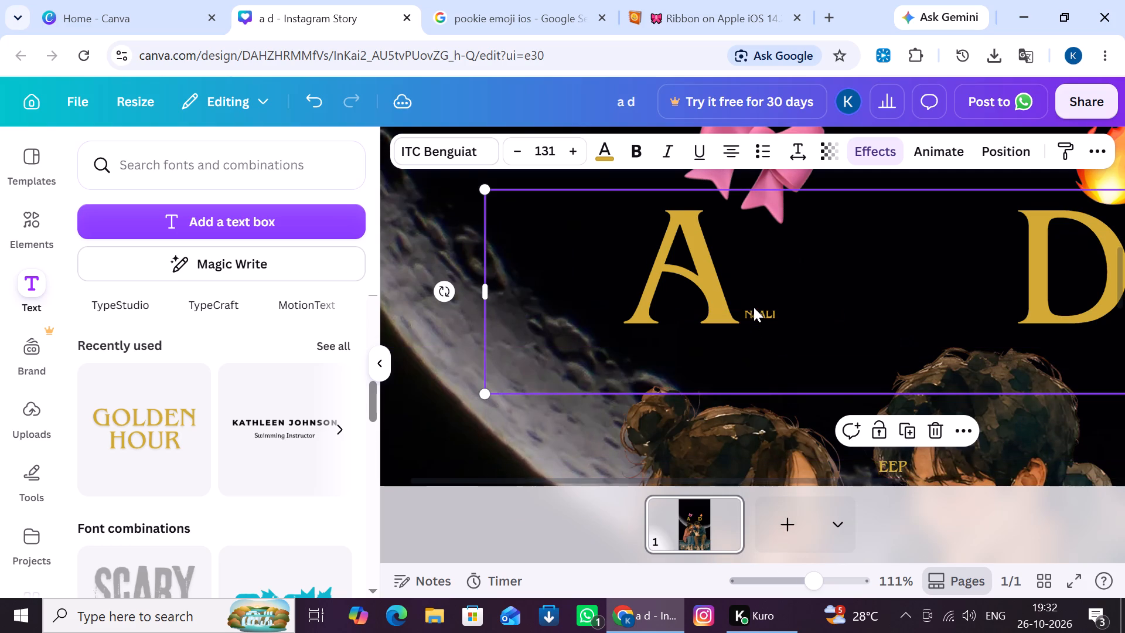
left_click(754, 307)
left_click(769, 316)
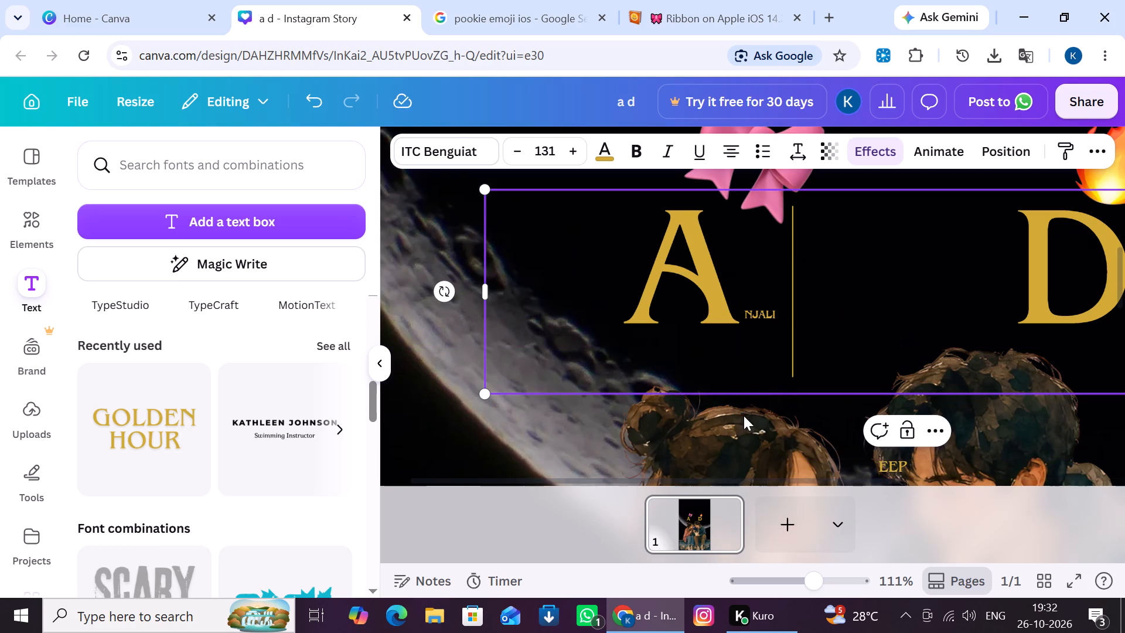
left_click(744, 416)
left_click(759, 314)
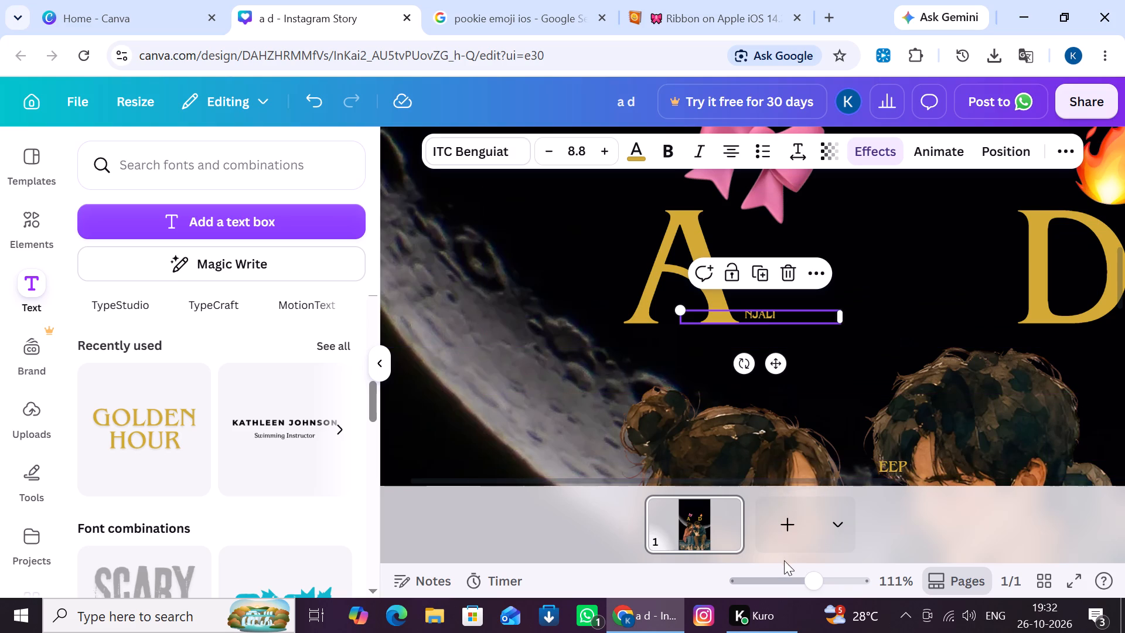
Move the small EEP text up from the couple's heads toward the foot of the letter D.
left_click(883, 465)
left_click_drag(884, 463, 997, 435)
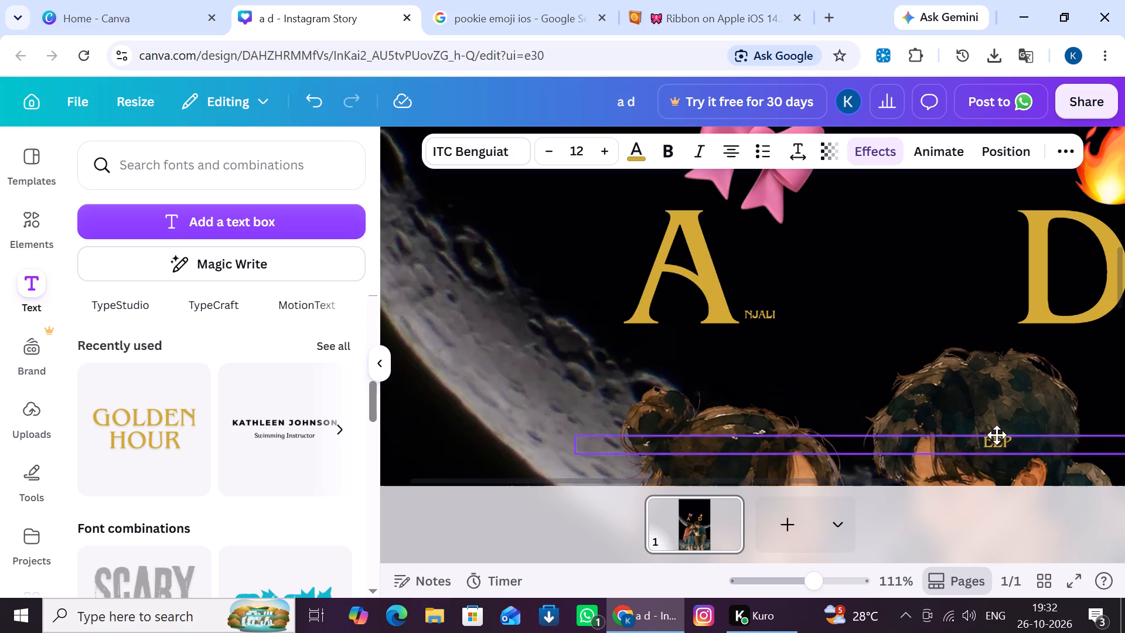
left_click_drag(997, 435, 1124, 348)
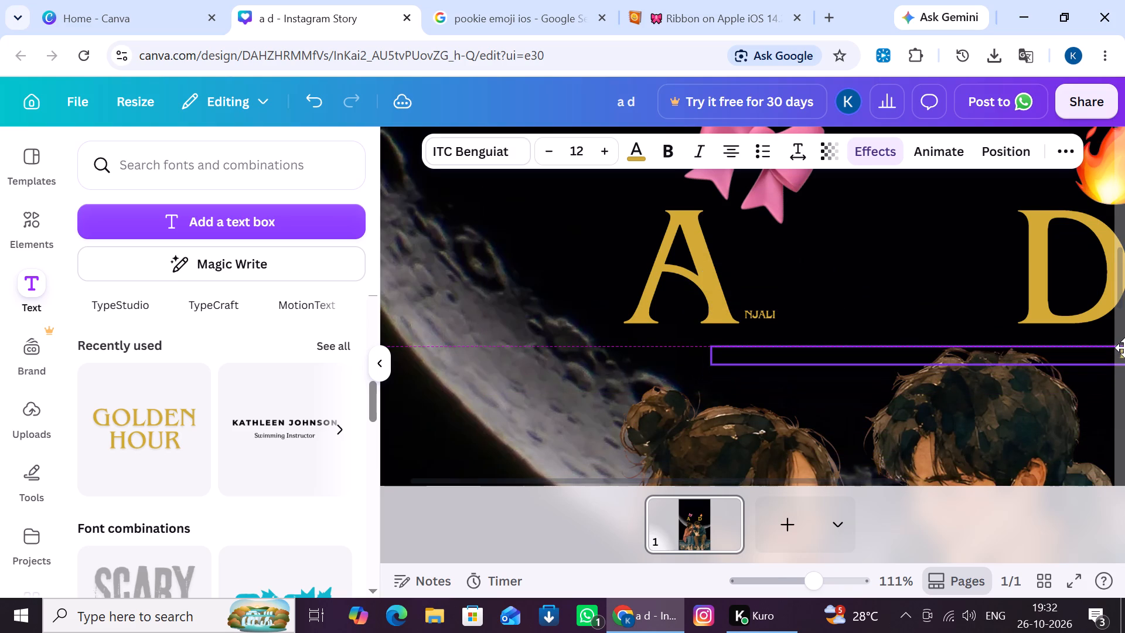
left_click_drag(1124, 348, 1112, 355)
key("Right")
key("Right")
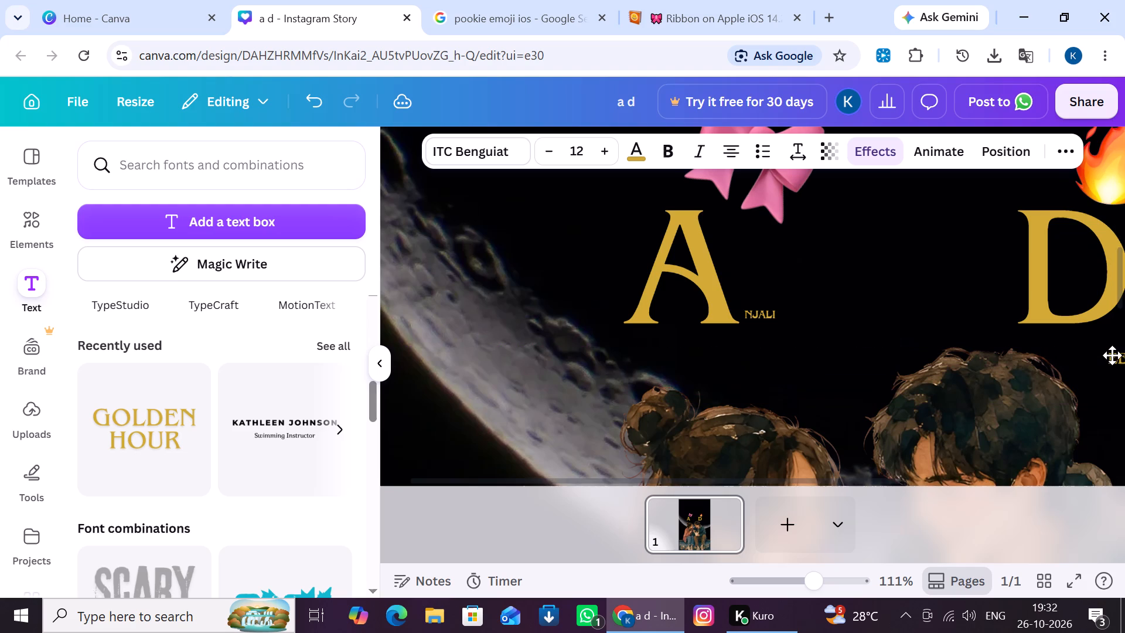
Move the EEP text up toward the lower edge of the letter D.
left_click_drag(1112, 355, 1124, 330)
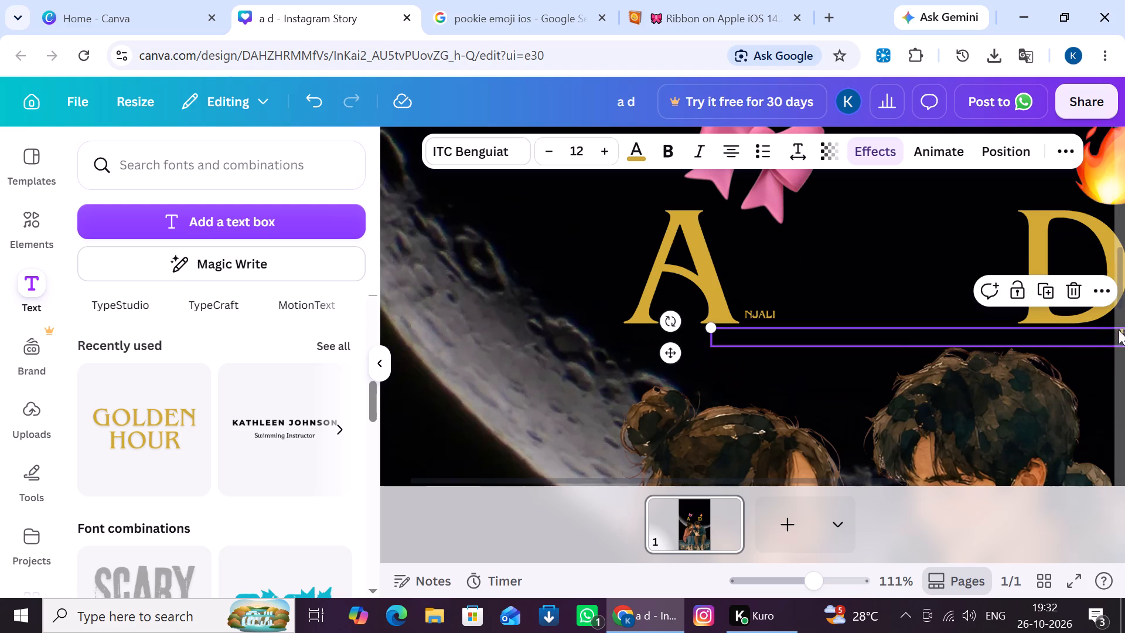
scroll(792, 493, "up", 2)
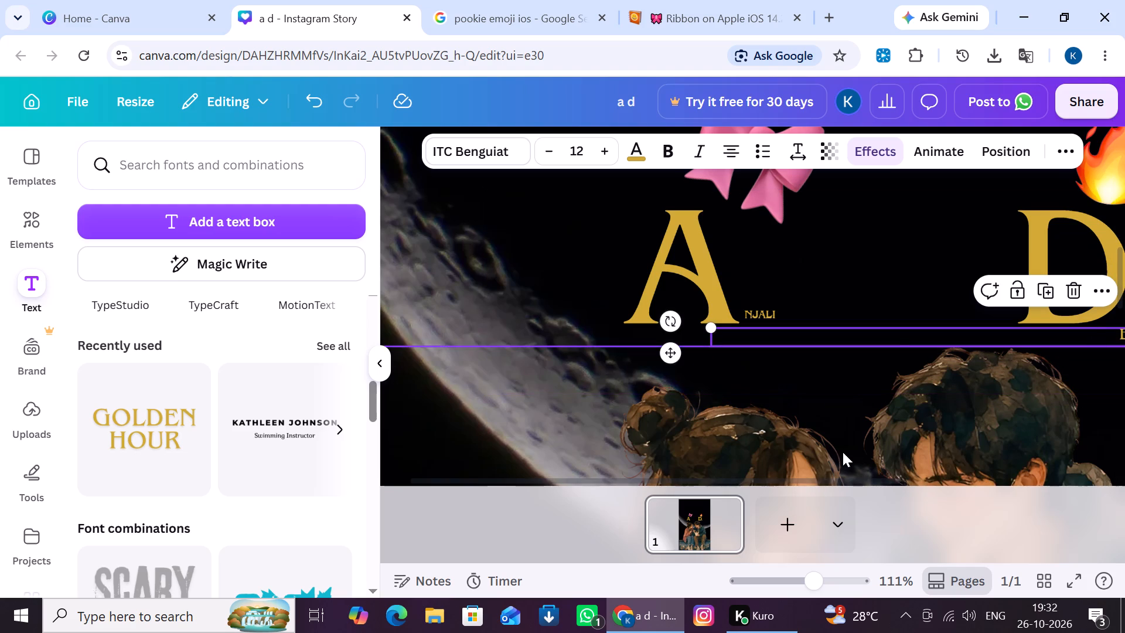
left_click_drag(795, 478, 858, 477)
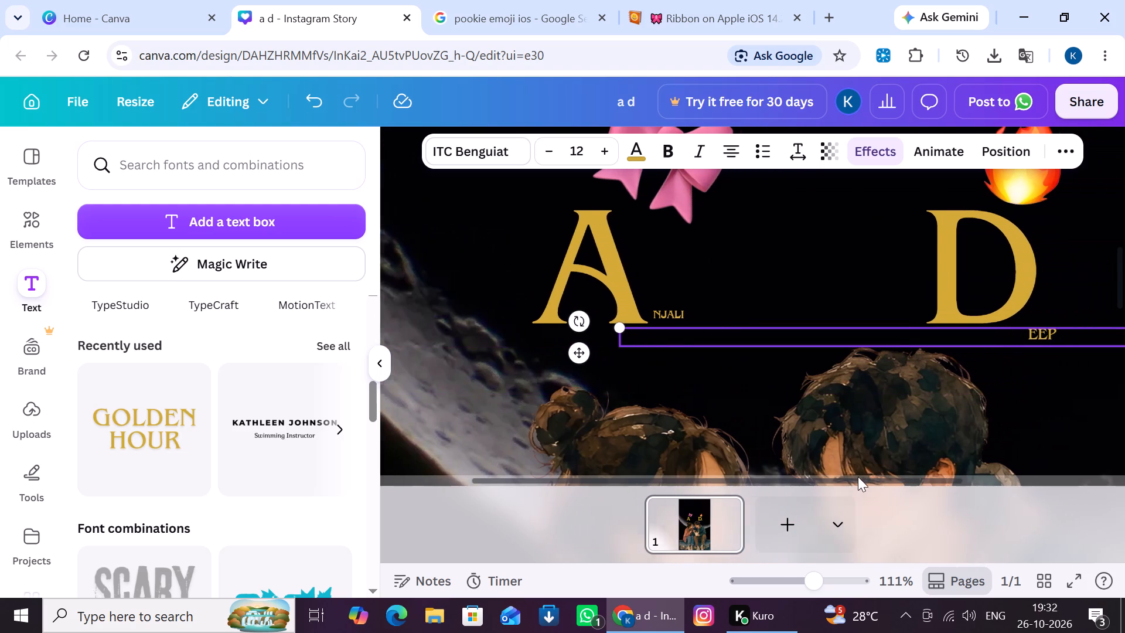
left_click_drag(858, 477, 954, 466)
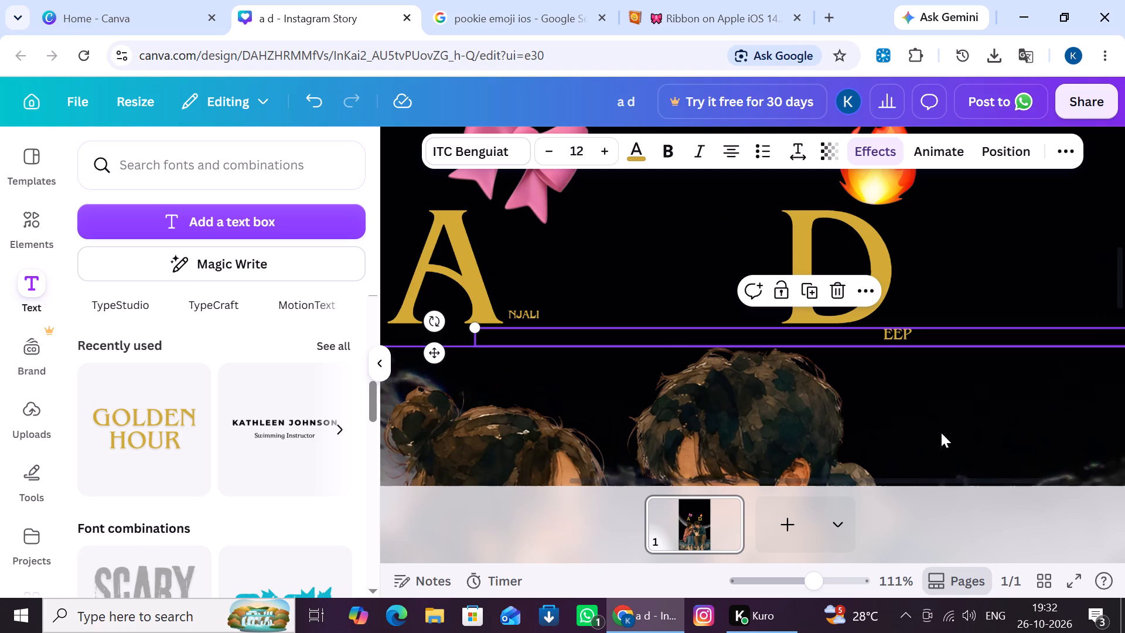
Move the EEP text close beside the foot of the letter D, level with the letter's baseline.
left_click_drag(915, 336, 933, 321)
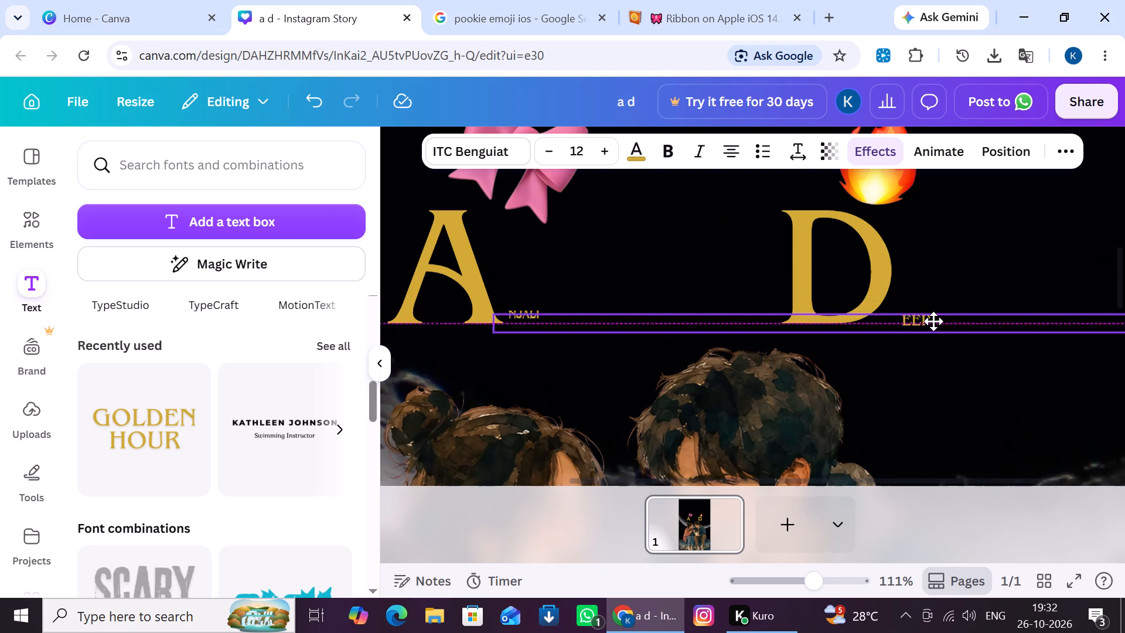
left_click_drag(933, 321, 912, 319)
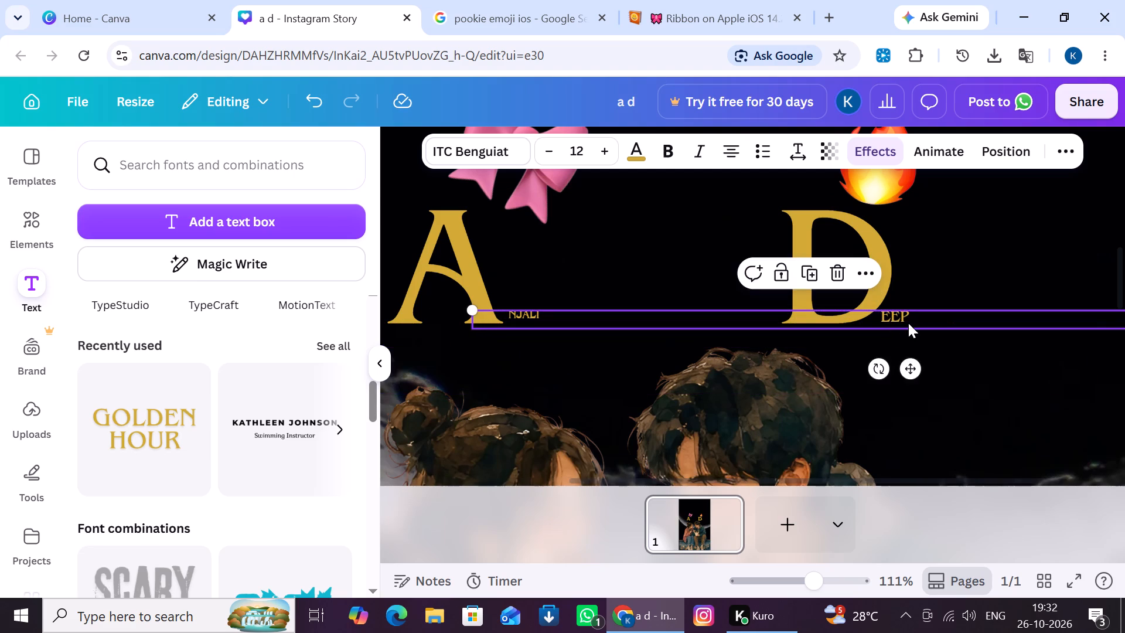
left_click(899, 347)
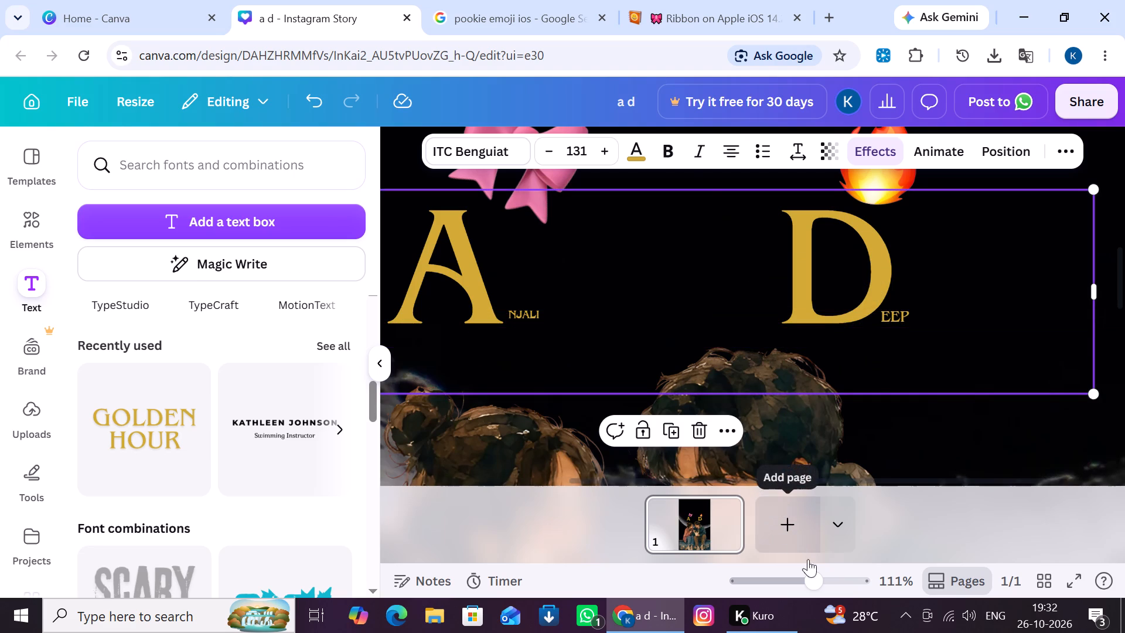
Open the download options for the whole story design.
left_click_drag(818, 585, 769, 597)
left_click(950, 478)
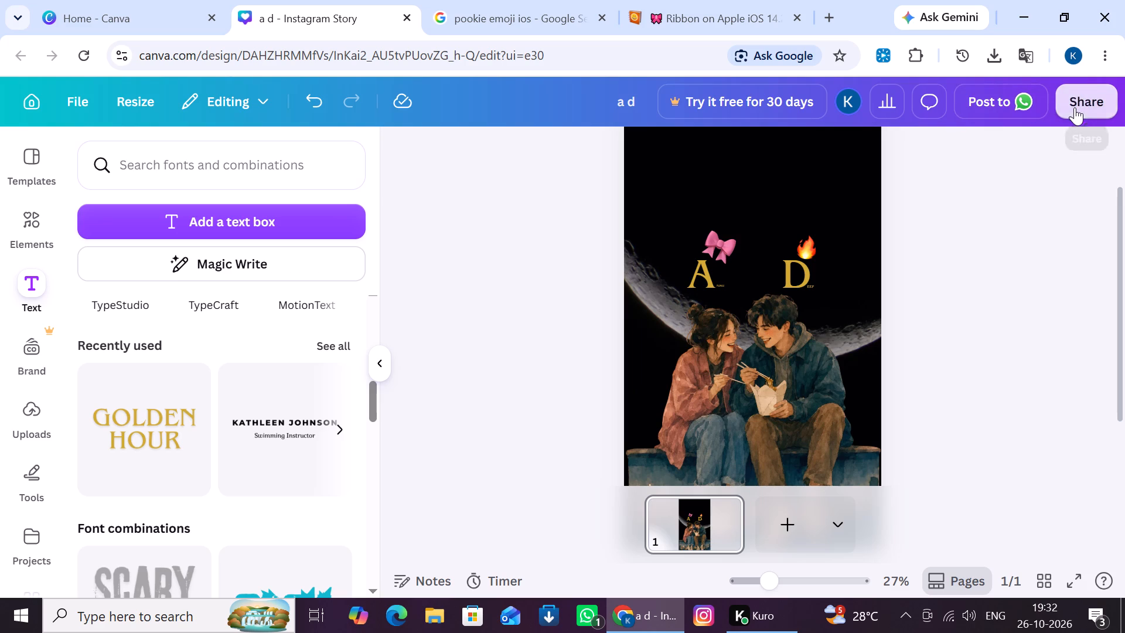
left_click(800, 494)
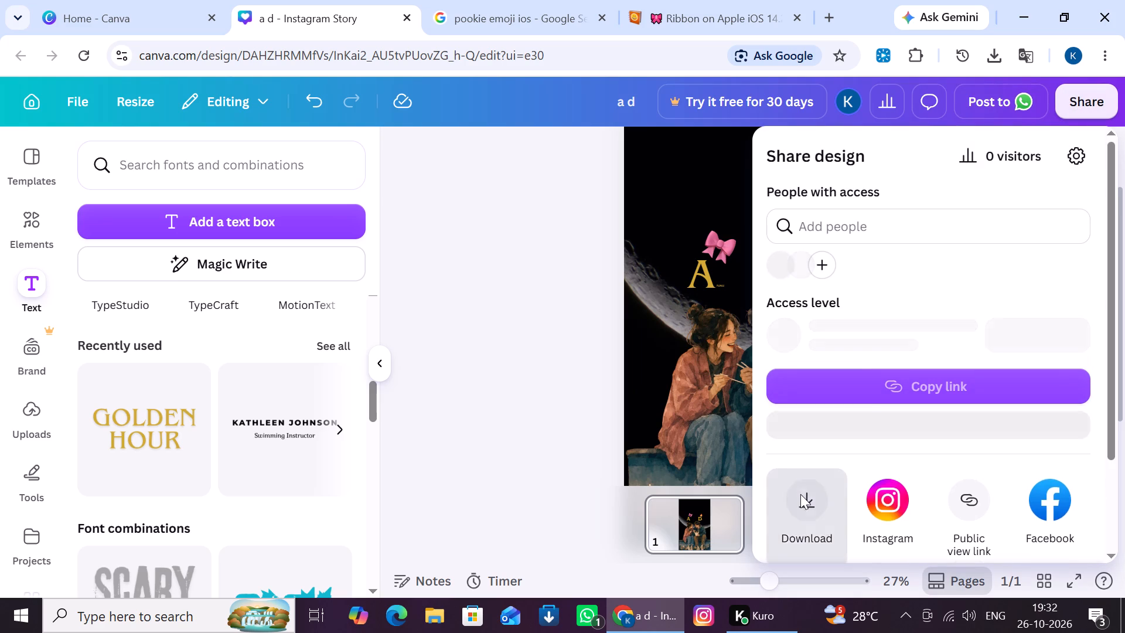
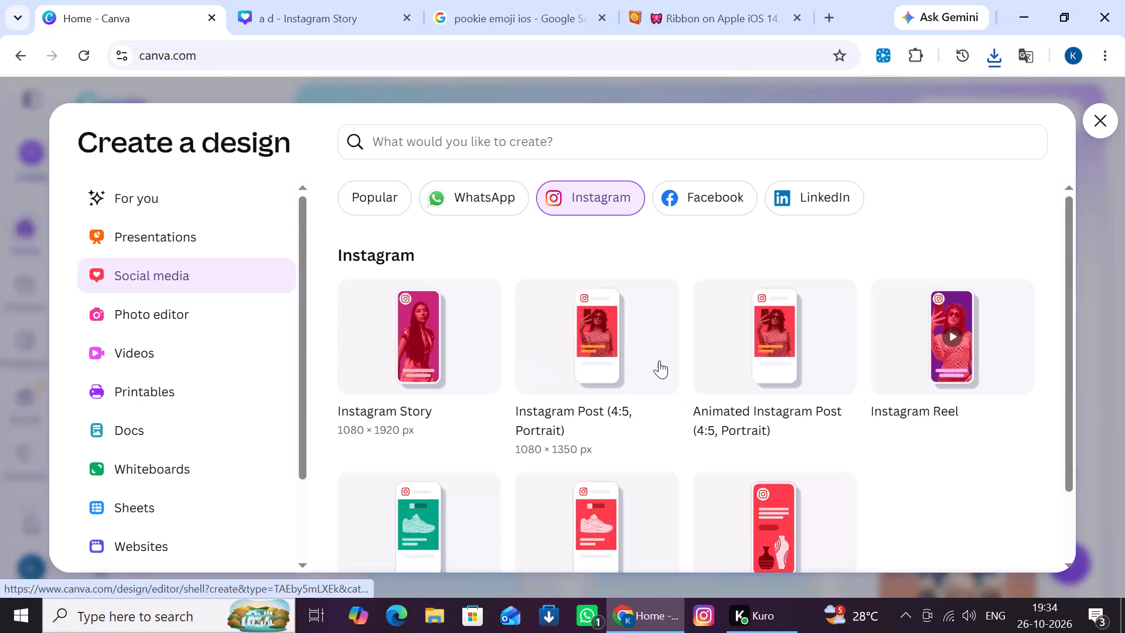
Create a new blank Instagram Story design at 1080 × 1920 px.
left_click(381, 350)
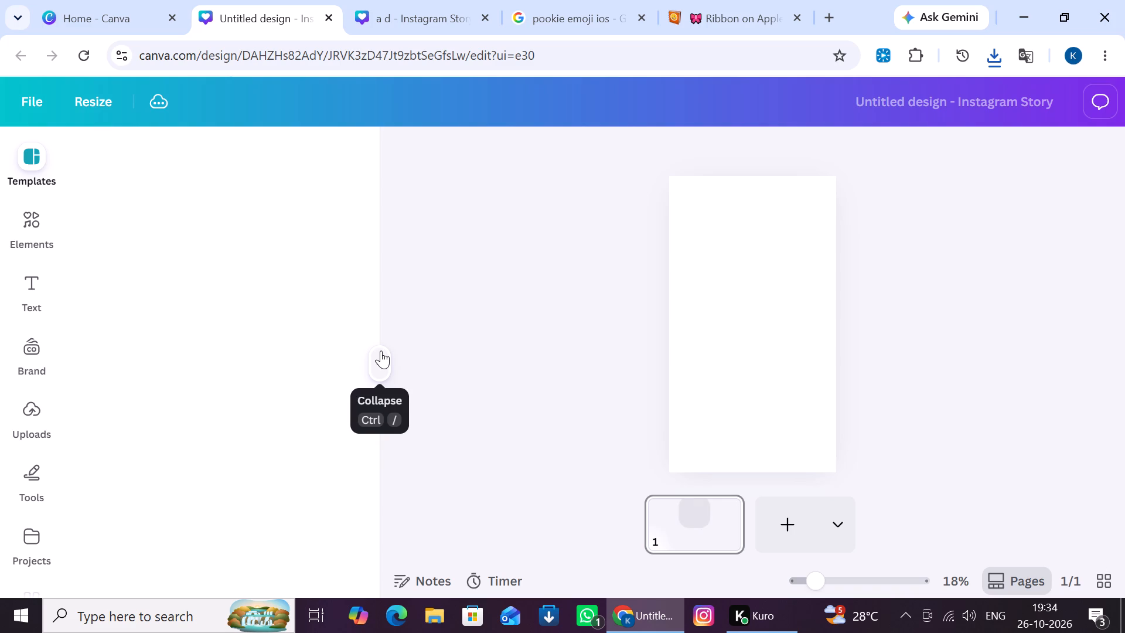
Search the elements library for the recent query aesthetic flowers girl.
left_click(25, 211)
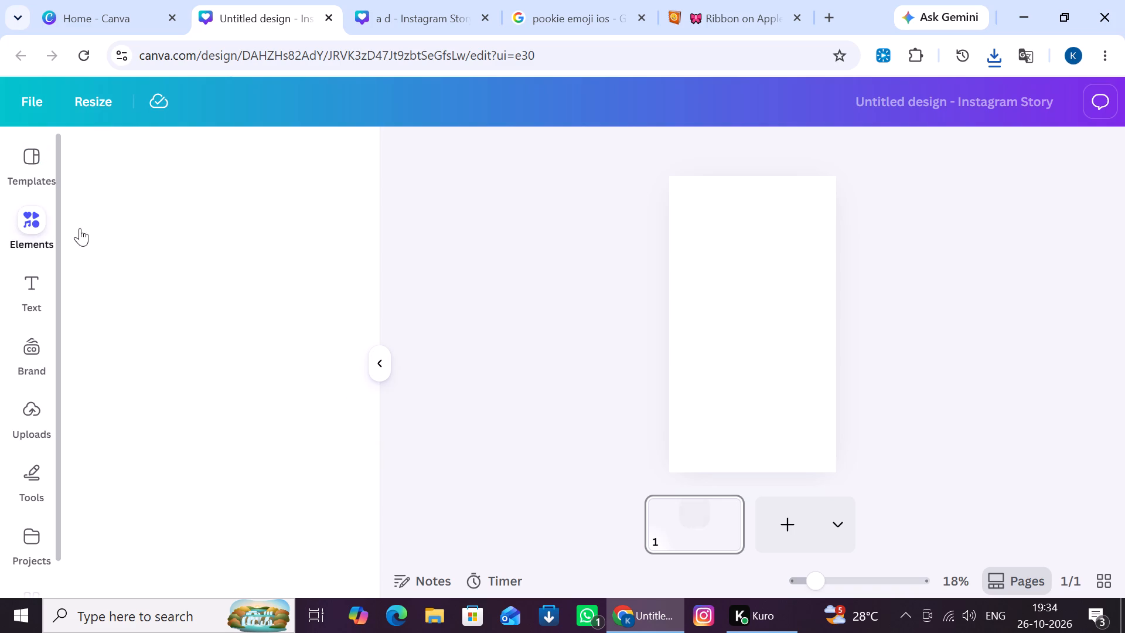
left_click(195, 166)
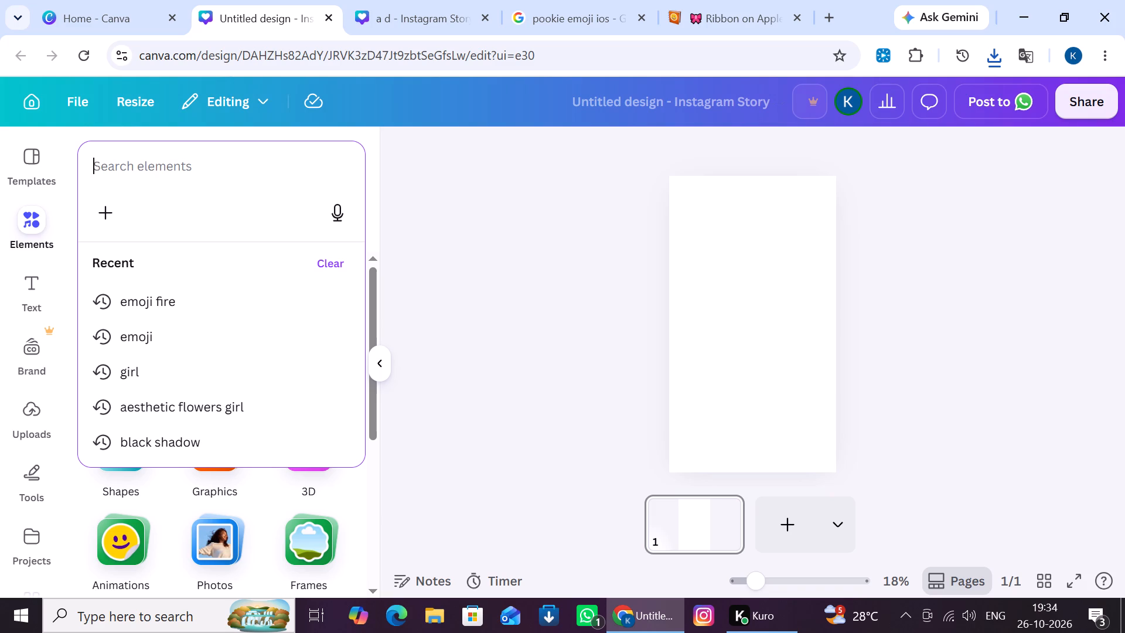
left_click(176, 412)
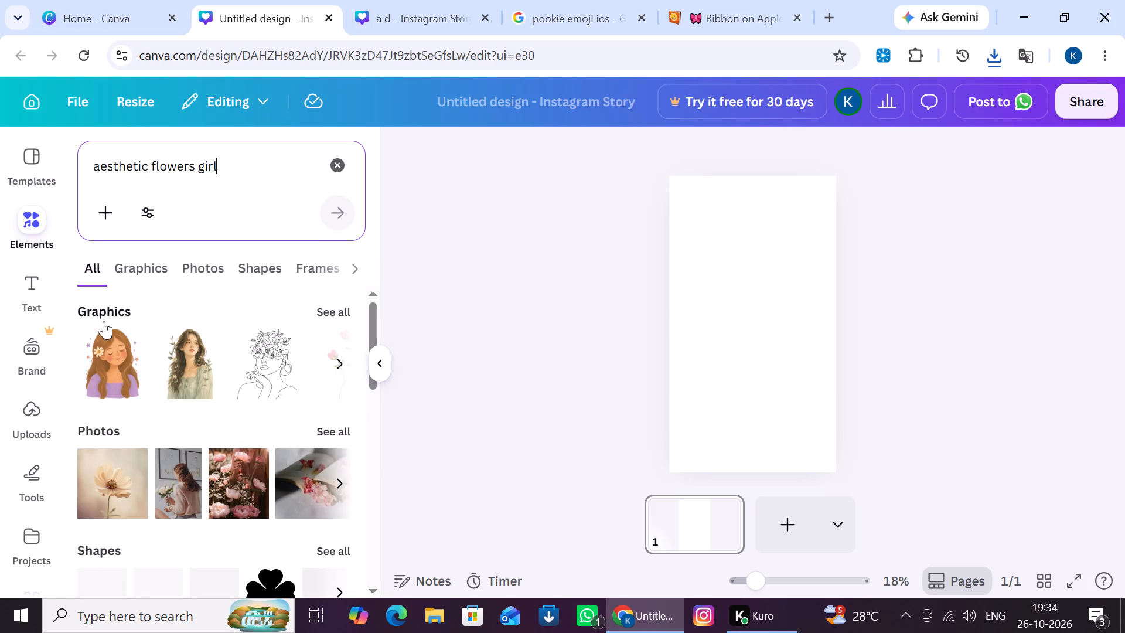
Look through the photo results for aesthetic flowers girl.
left_click_drag(195, 355, 702, 392)
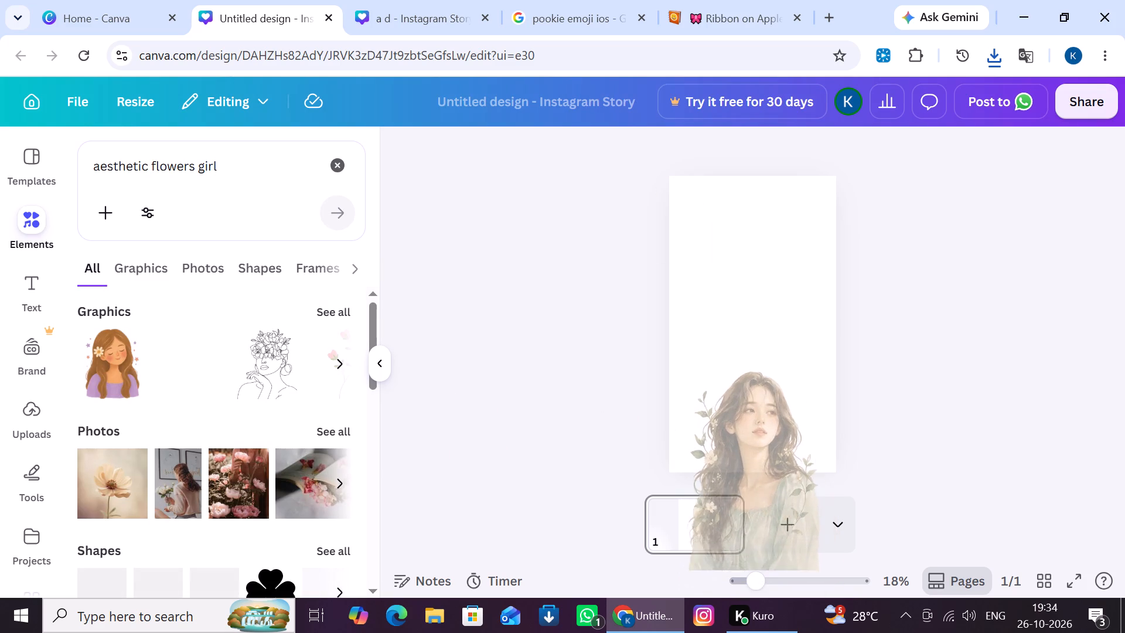
left_click_drag(702, 392, 196, 338)
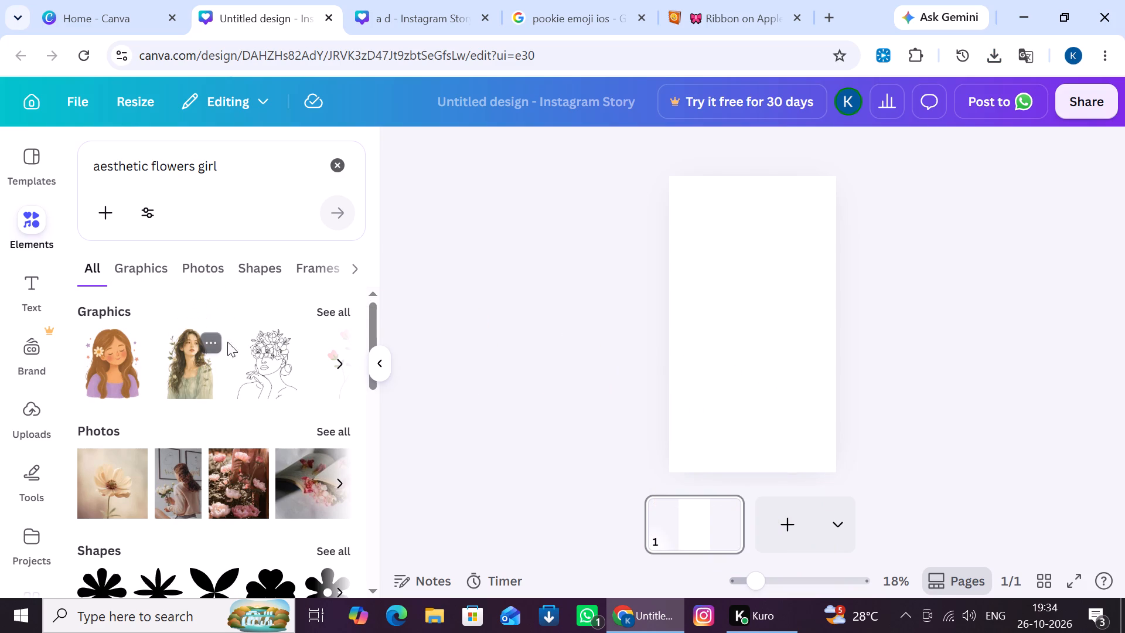
left_click(333, 485)
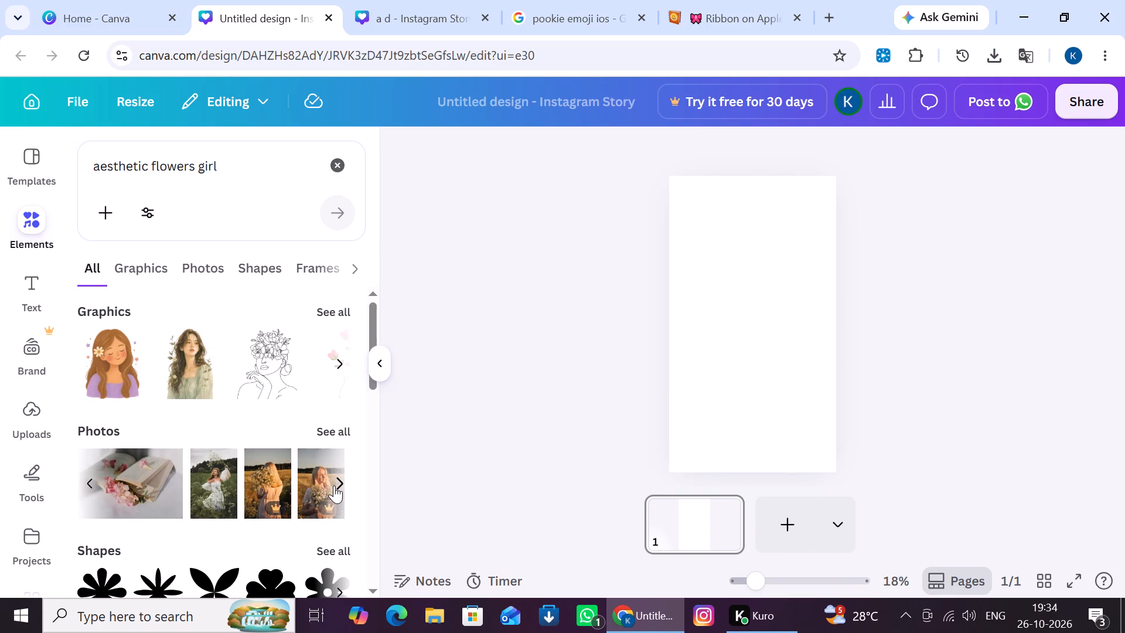
left_click(340, 485)
left_click(340, 485)
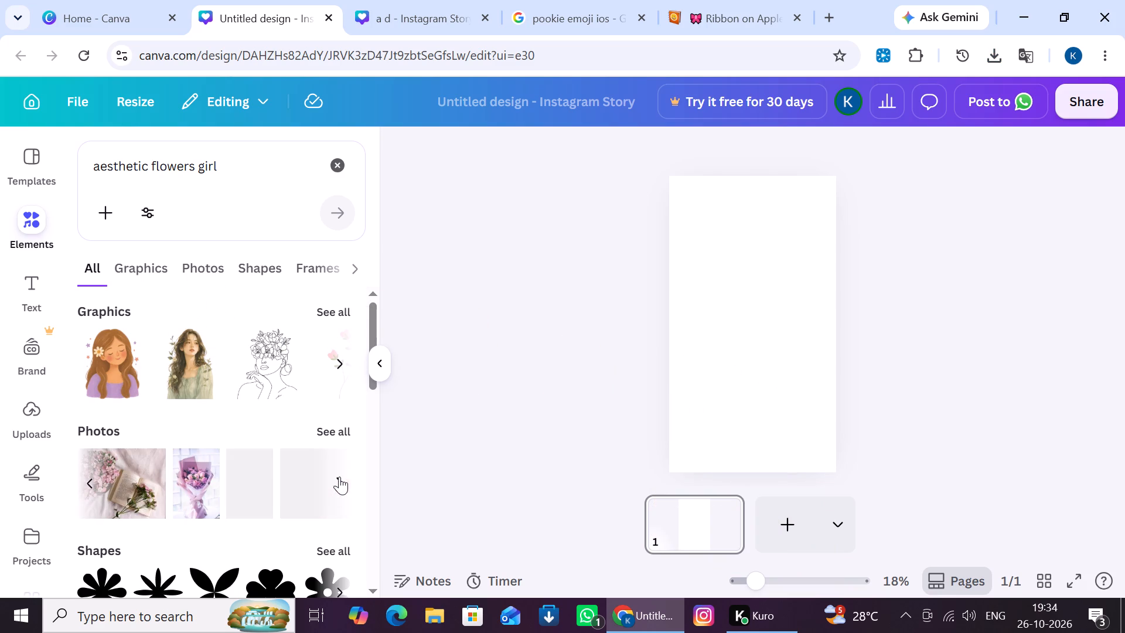
Search the elements for aesthetic flowers, and again for aesthetic flowers bg.
left_click(254, 192)
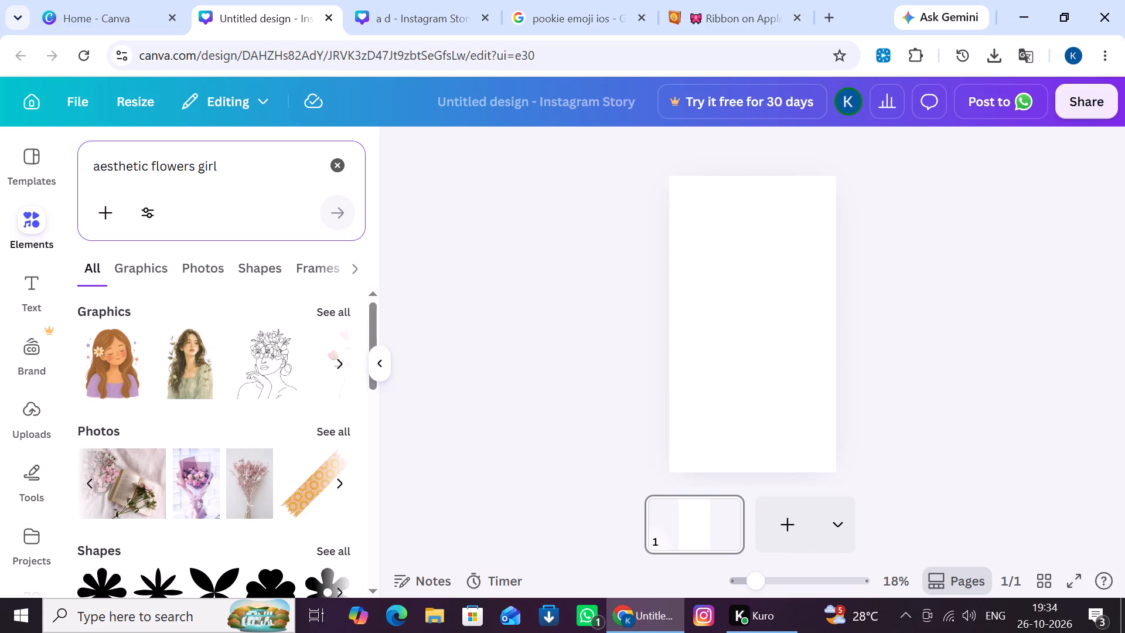
left_click_drag(149, 168, 125, 168)
left_click_drag(230, 170, 199, 175)
key("BackSpace")
key("Return")
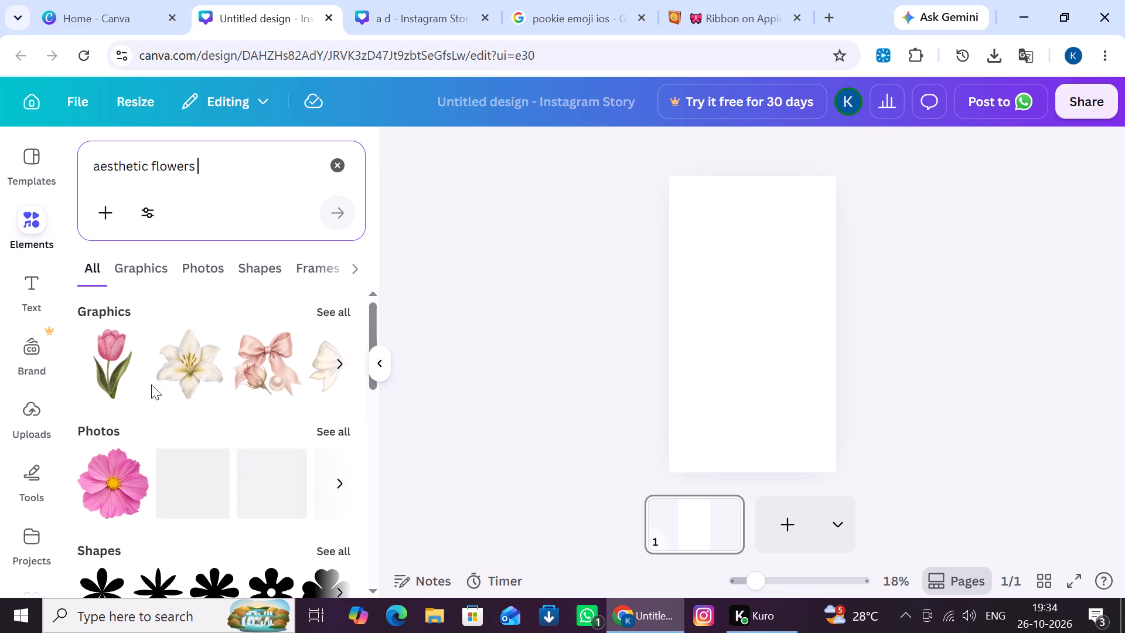
left_click(231, 171)
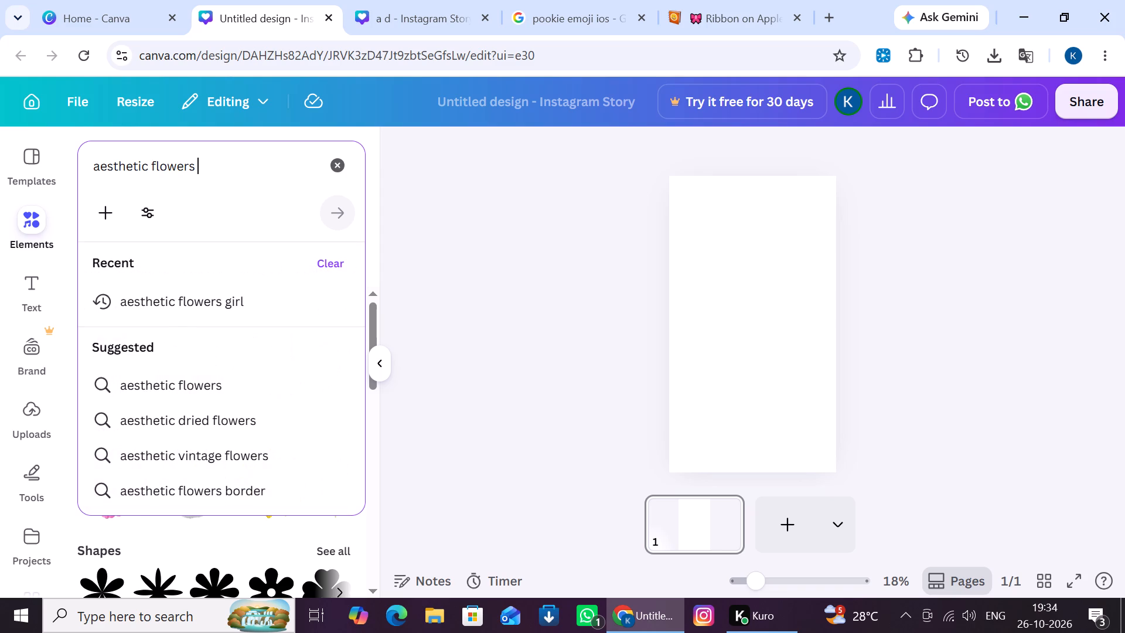
type("bg")
key("Return")
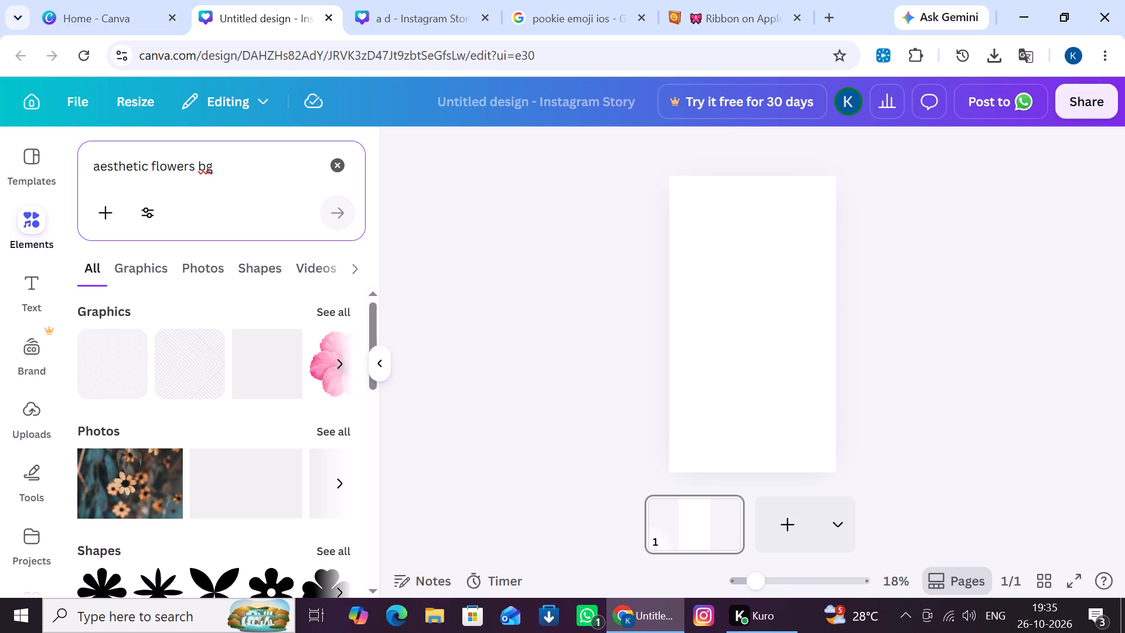
Search the elements for aesthetic flowers background.
key("BackSpace")
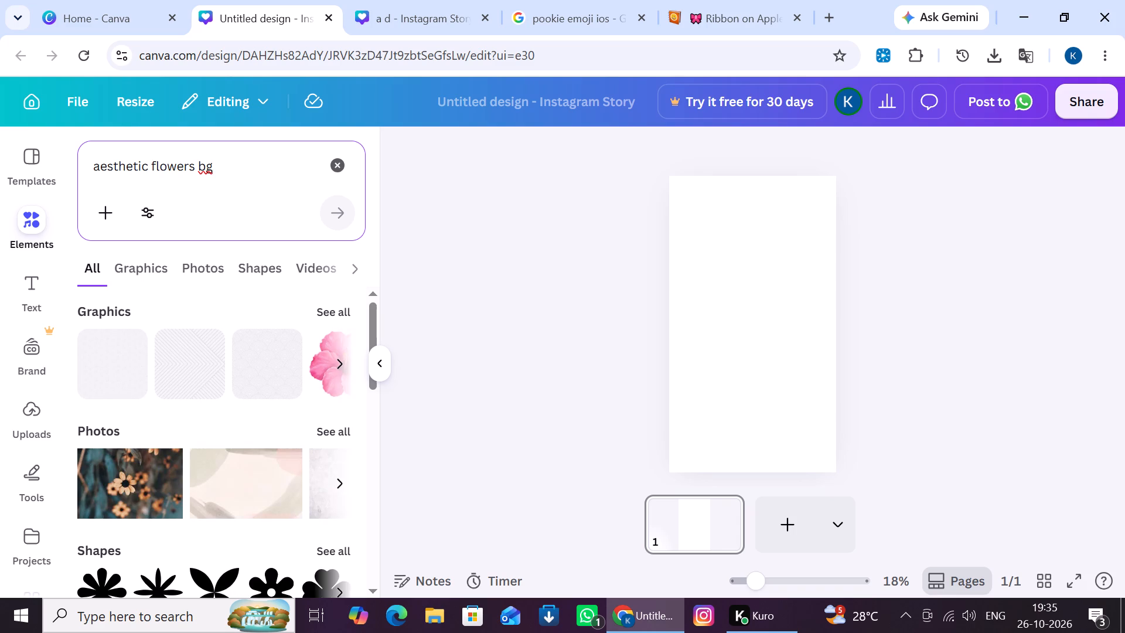
key("BackSpace")
type("ba")
type("cjgrio")
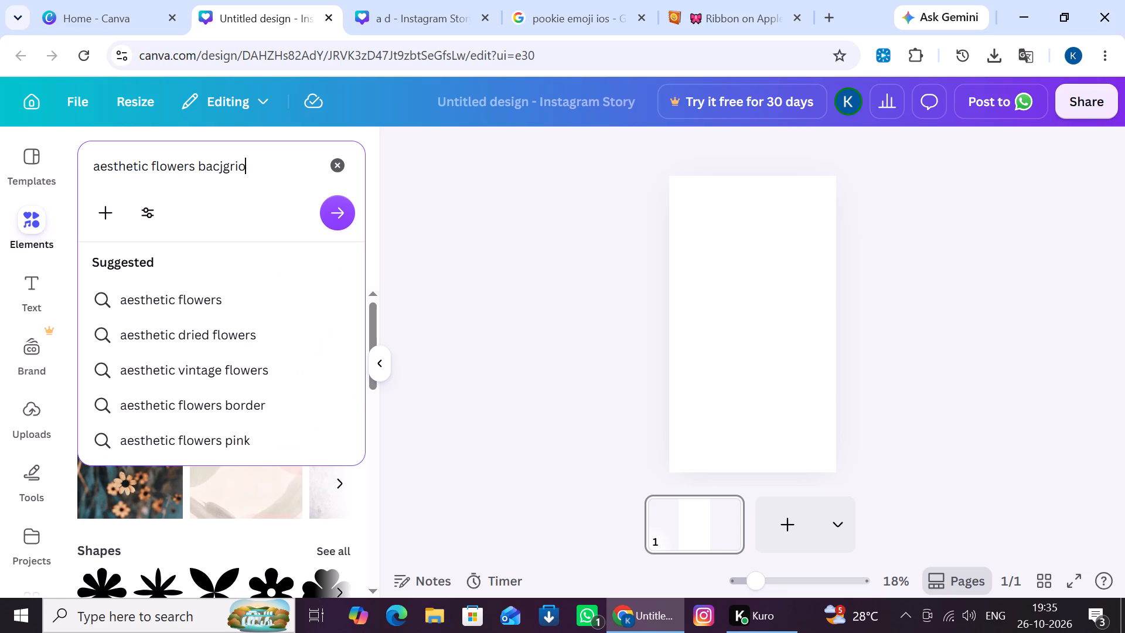
key("BackSpace")
key("BackSpace")
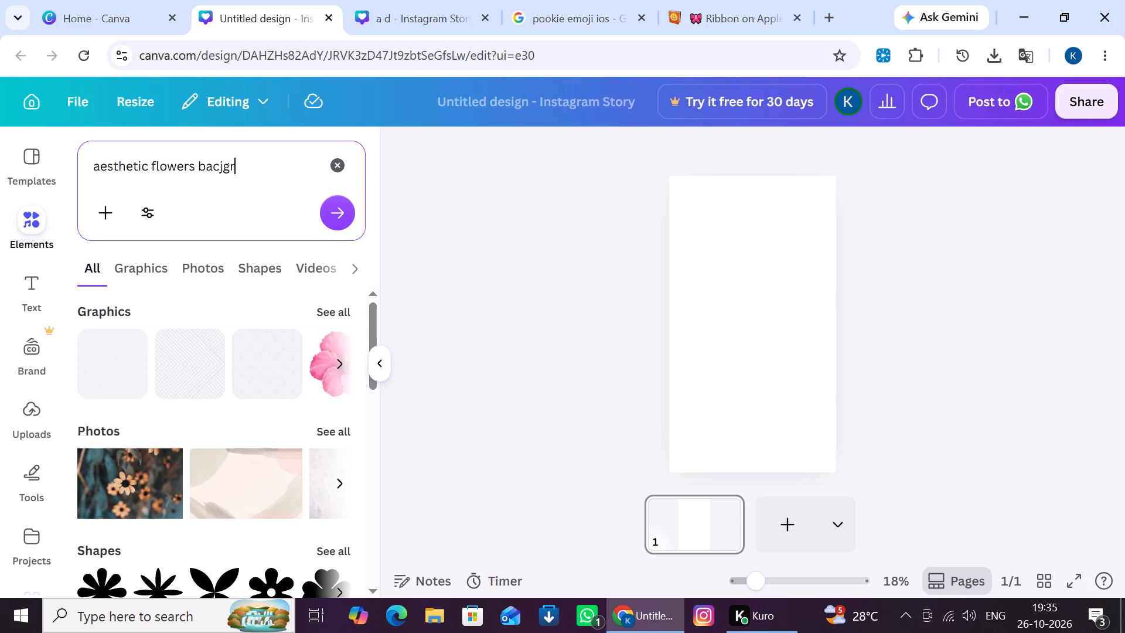
key("BackSpace")
key("BackSpace")
key("BackSpace")
key("k")
key("g")
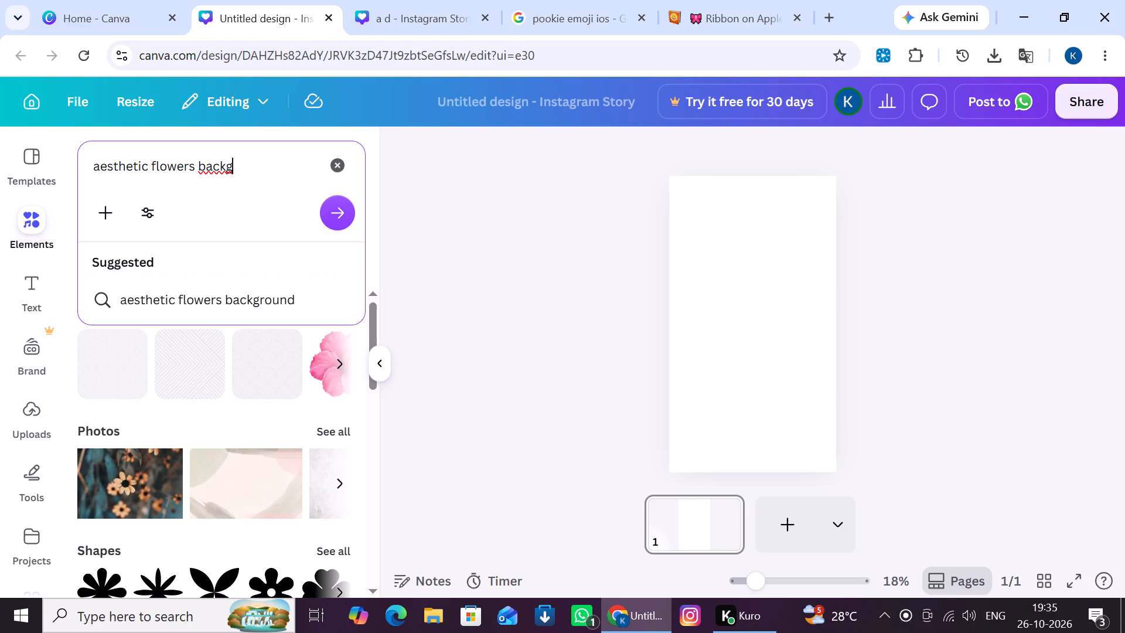
Search the elements for aesthetic flowers background.
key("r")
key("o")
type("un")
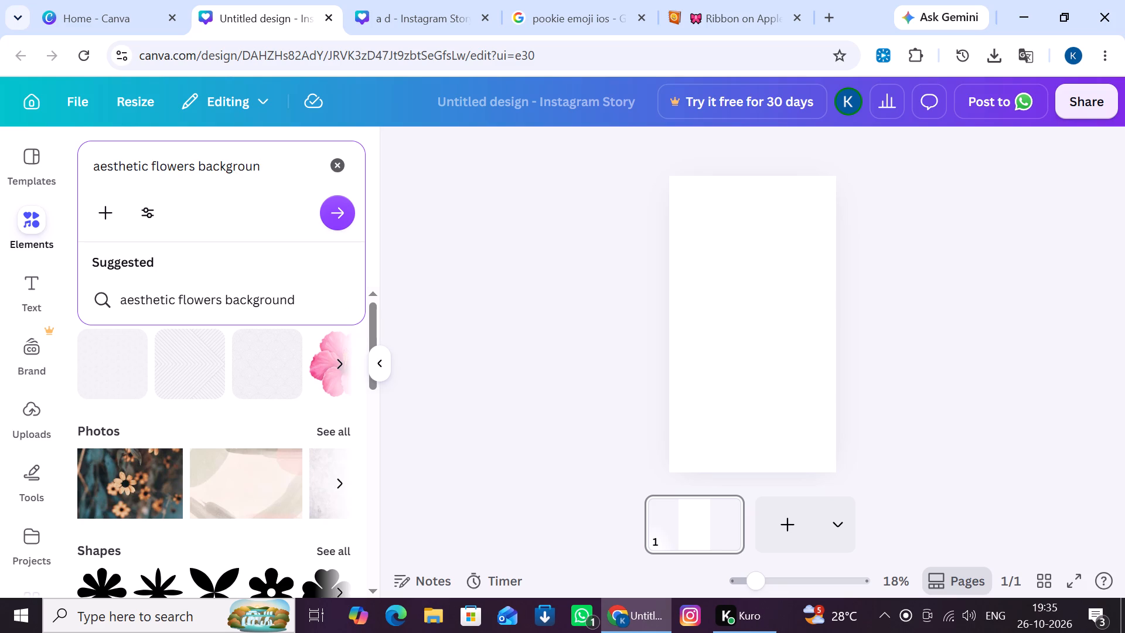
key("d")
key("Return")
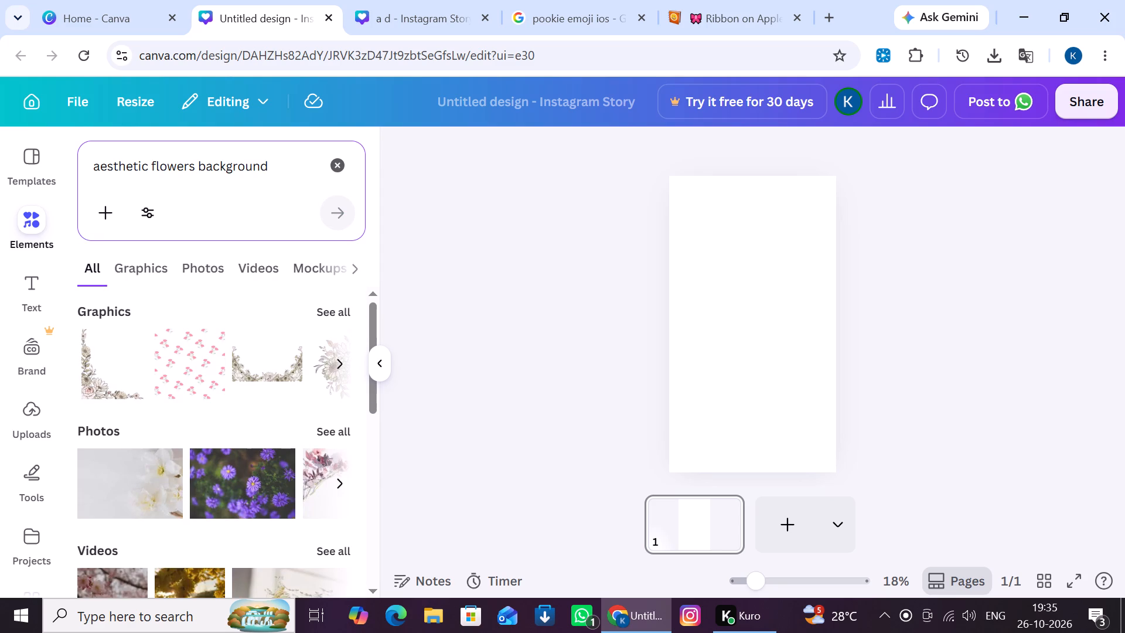
Browse the photo results and add the pale photo with white flowers to the lower part of the blank page.
scroll(200, 330, "down", 2)
scroll(256, 332, "up", 1)
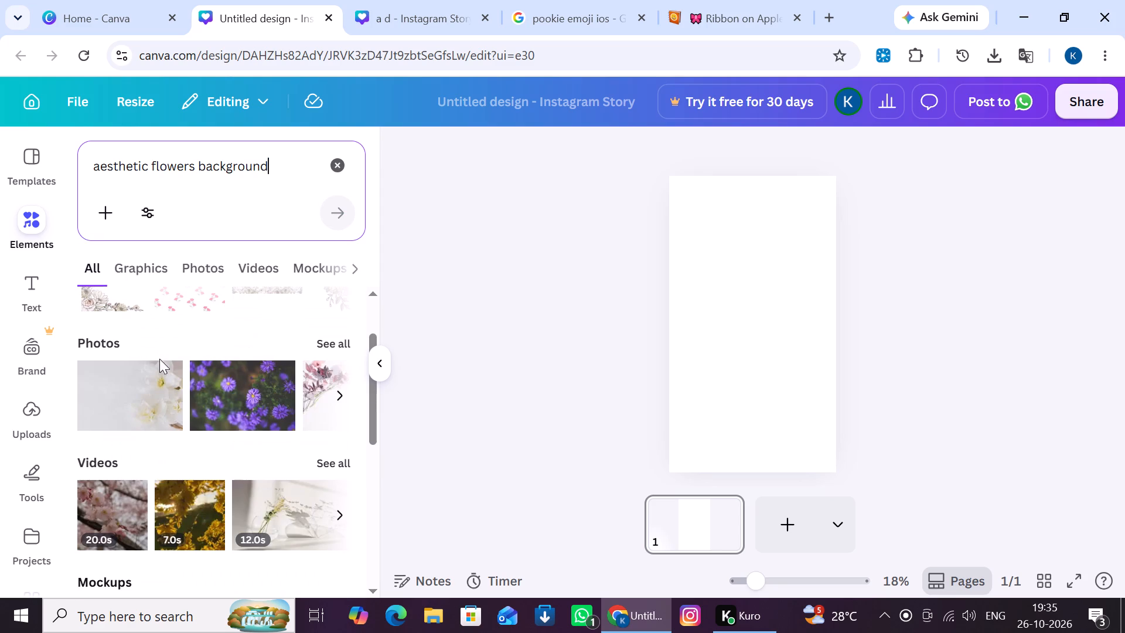
left_click(330, 392)
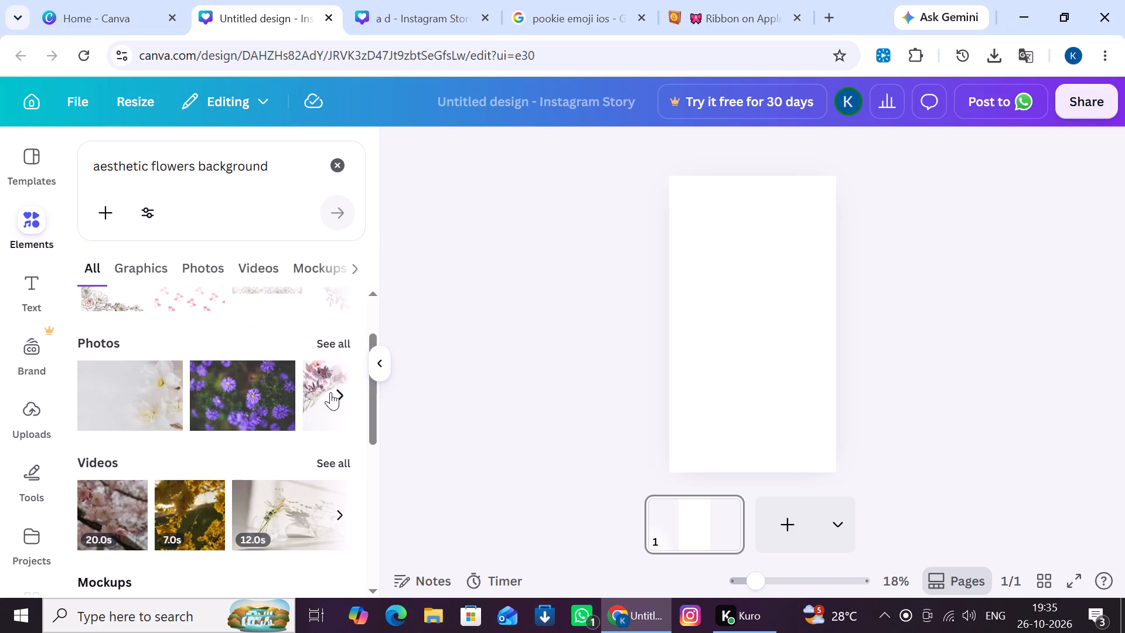
left_click(330, 392)
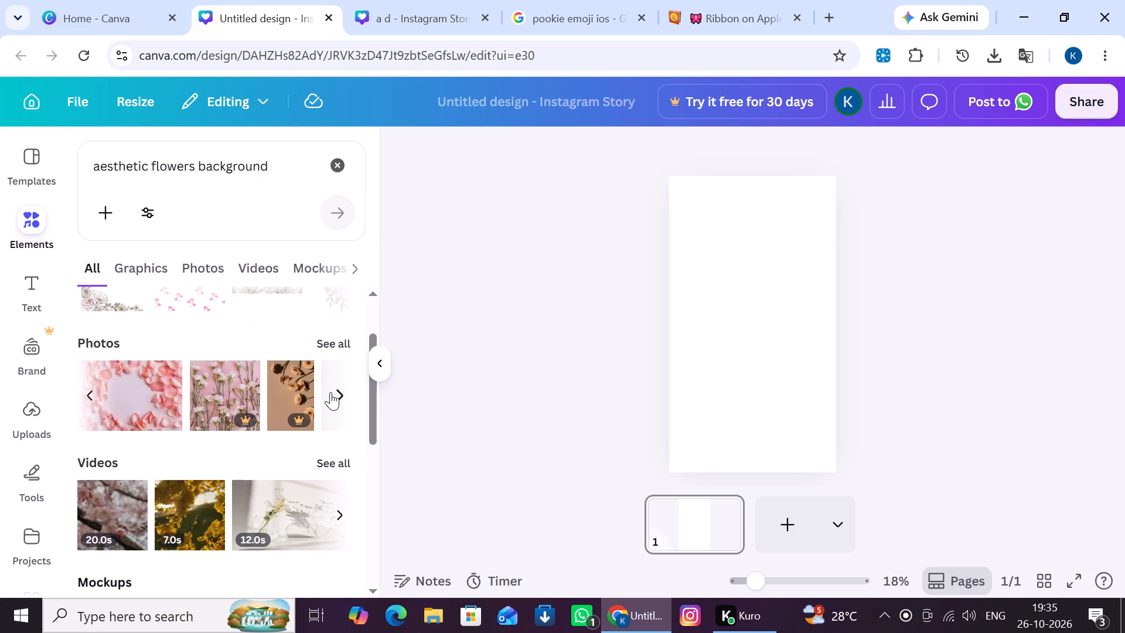
left_click(330, 392)
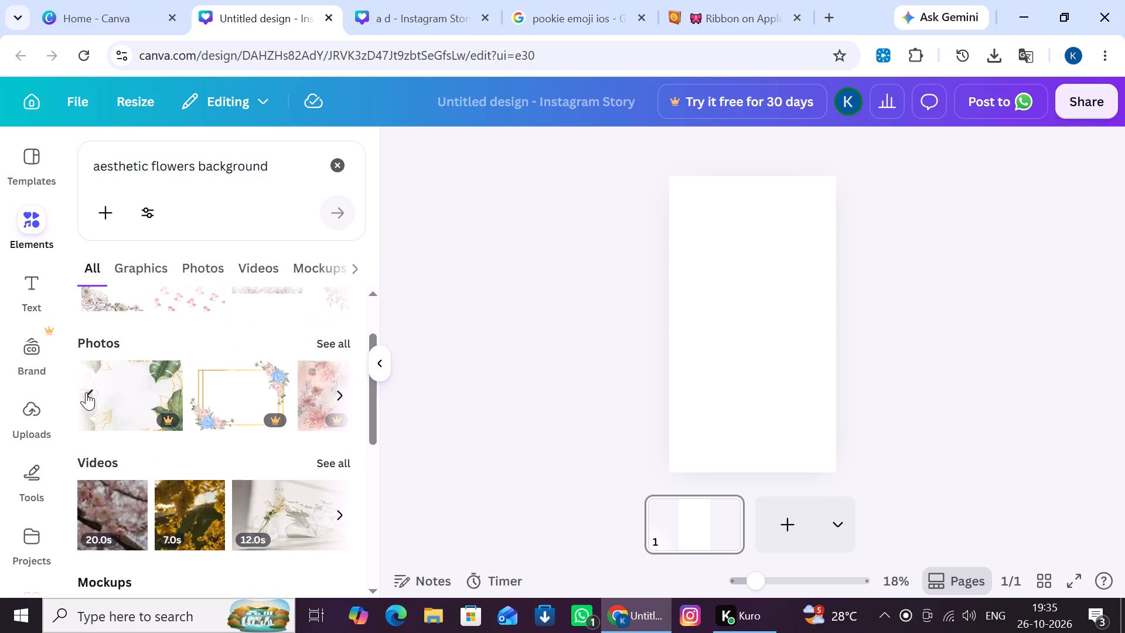
double_click(86, 392)
left_click(88, 394)
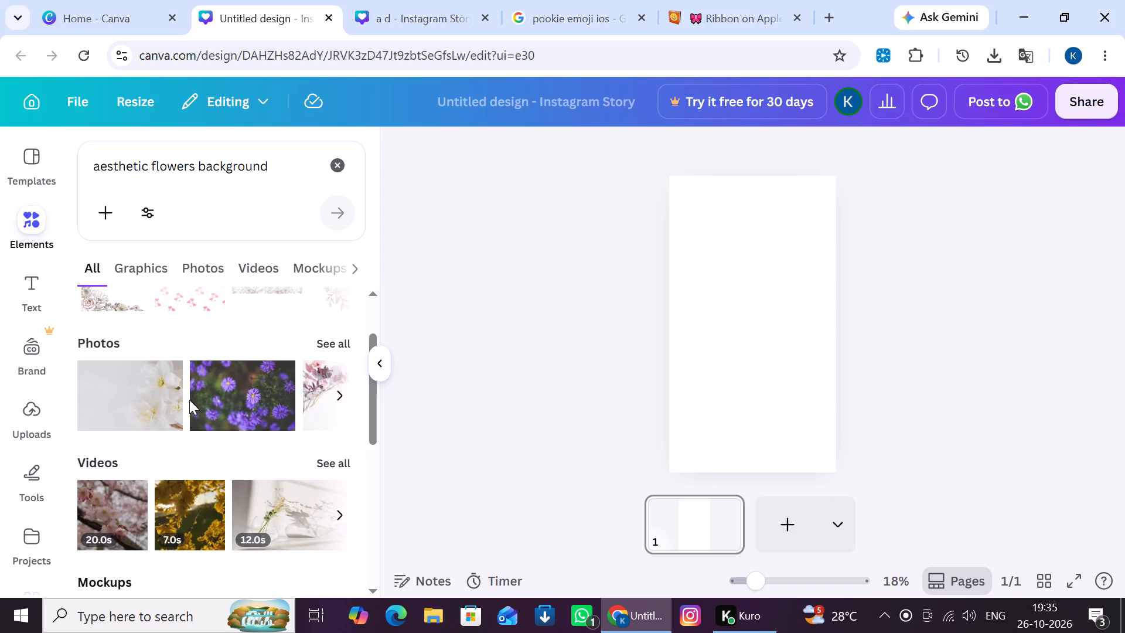
left_click_drag(146, 402, 767, 427)
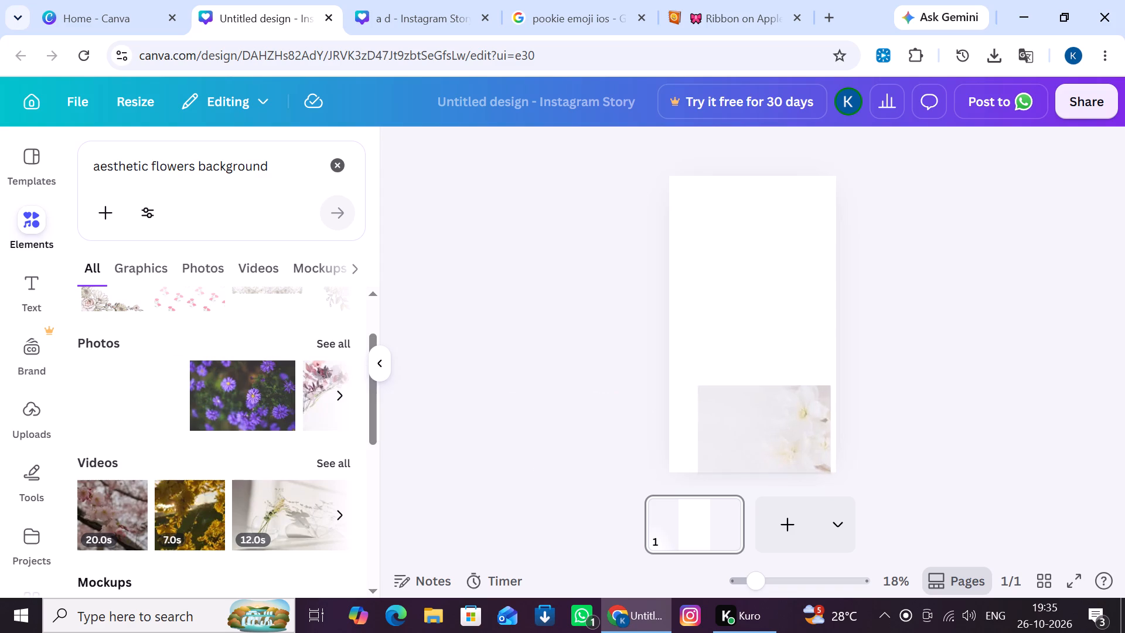
left_click_drag(767, 427, 771, 408)
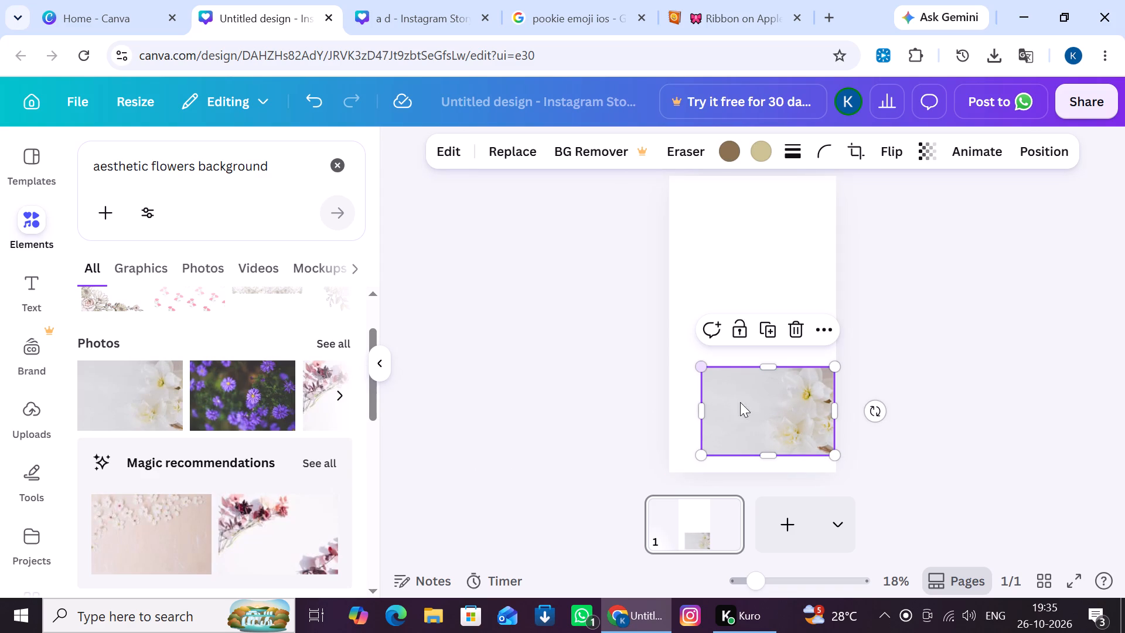
Move the white flowers photo up and enlarge it until it extends past both side edges of the page.
left_click_drag(799, 432, 700, 314)
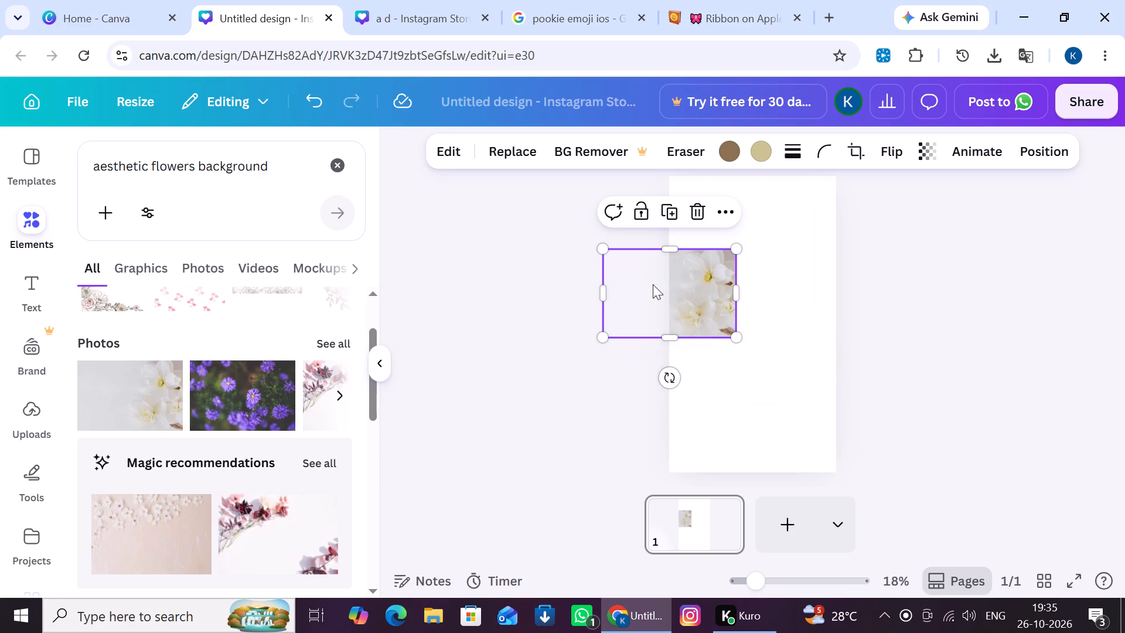
left_click_drag(735, 339, 846, 513)
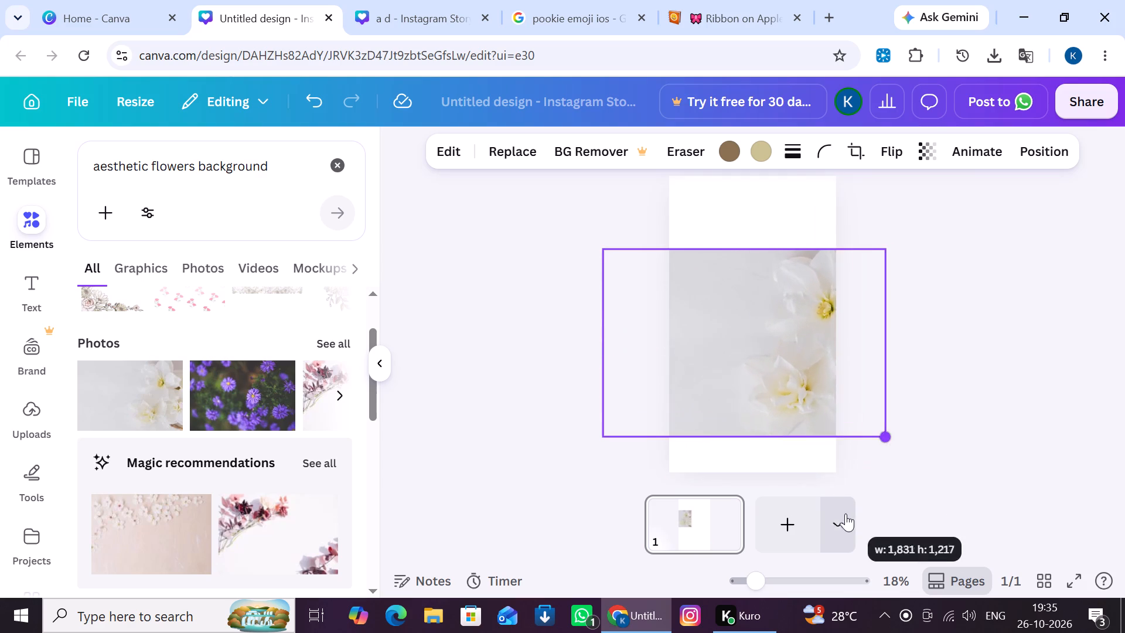
left_click_drag(846, 513, 848, 518)
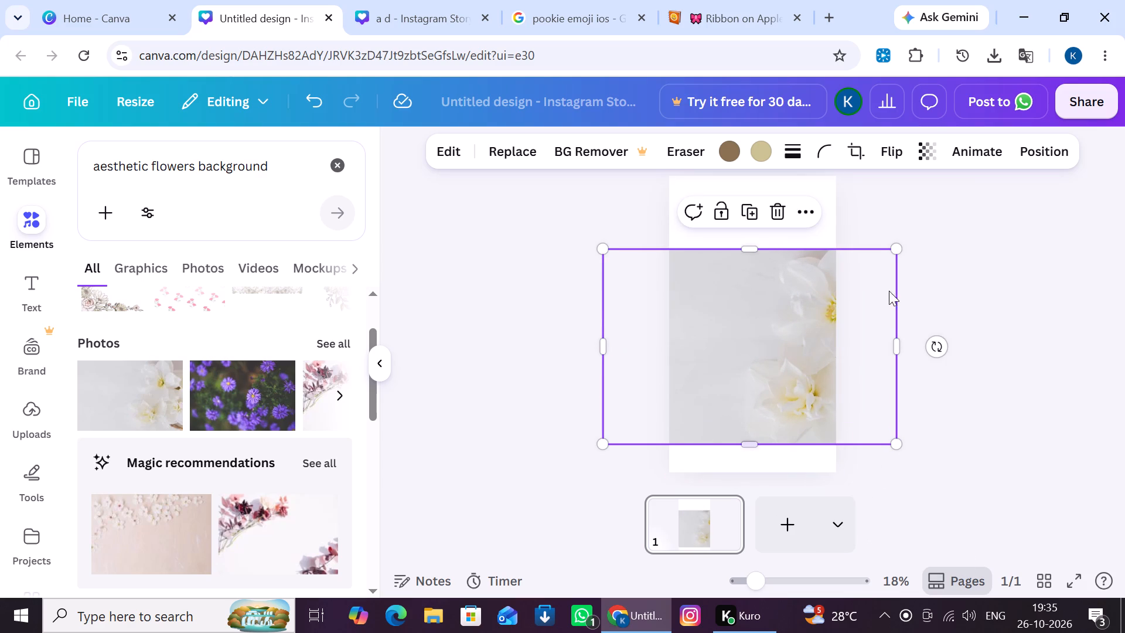
Examine the editing tools and styles available for the page.
left_click(782, 183)
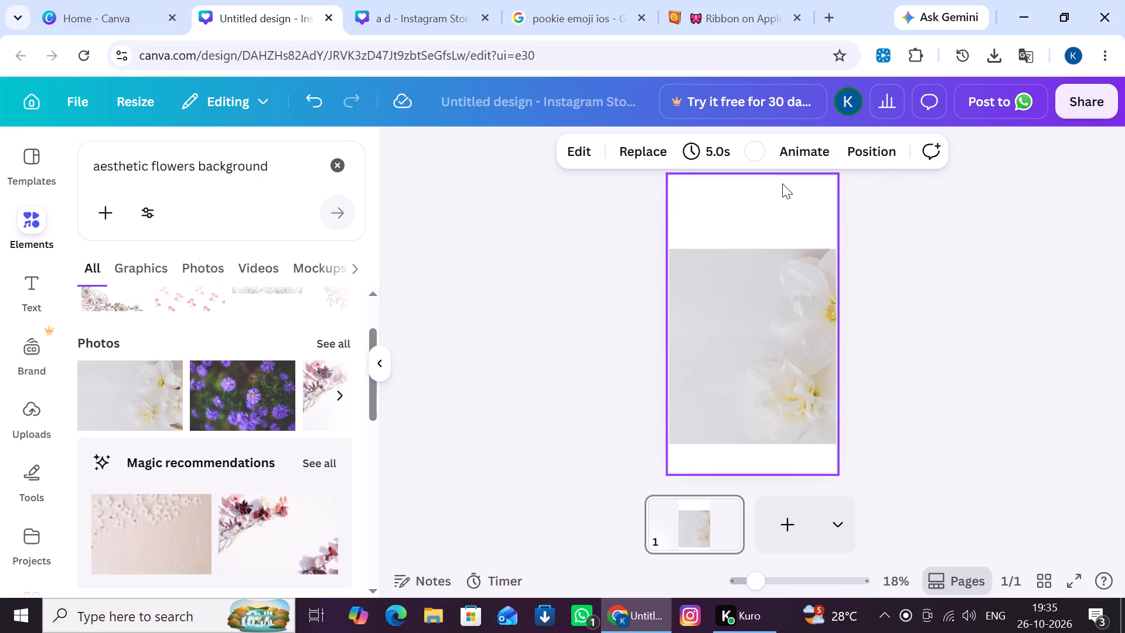
left_click(782, 183)
left_click(792, 207)
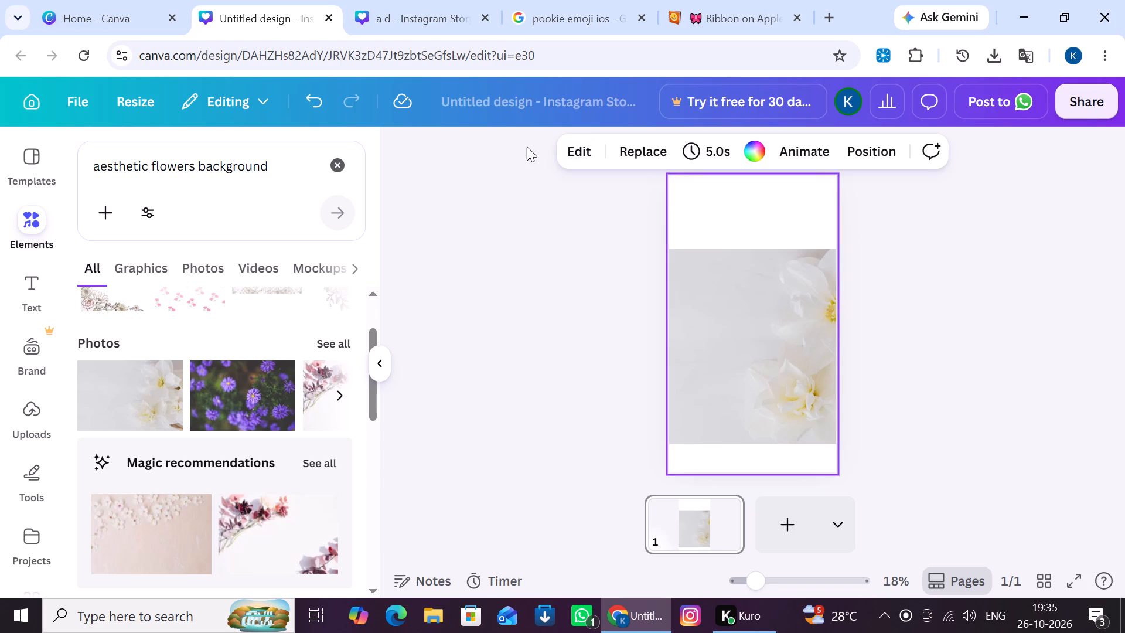
left_click(572, 154)
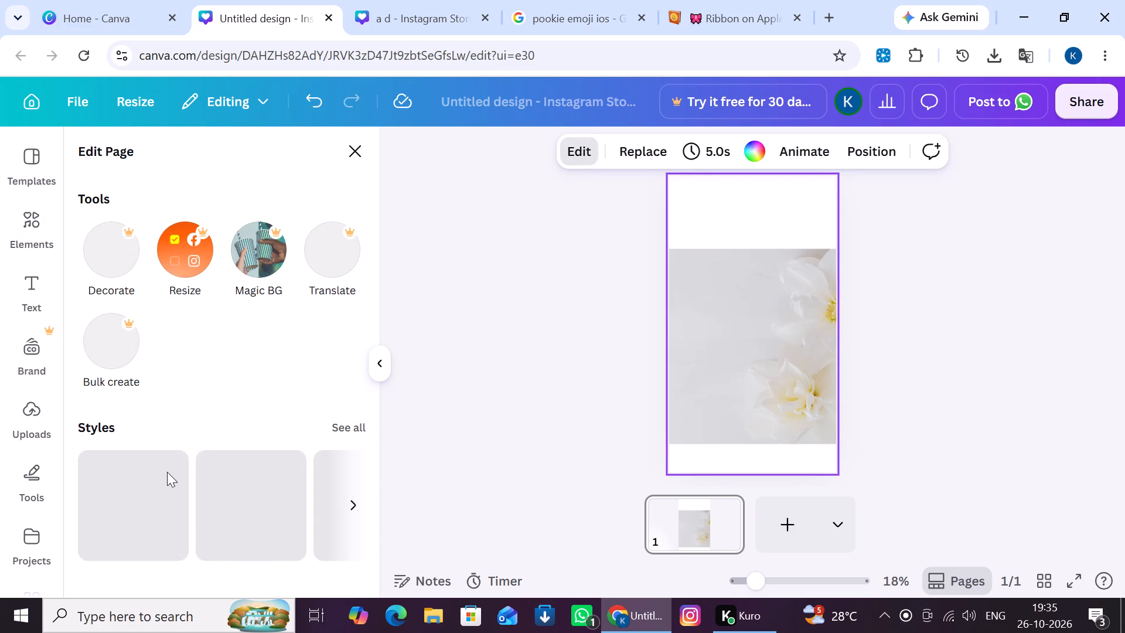
scroll(198, 434, "down", 2)
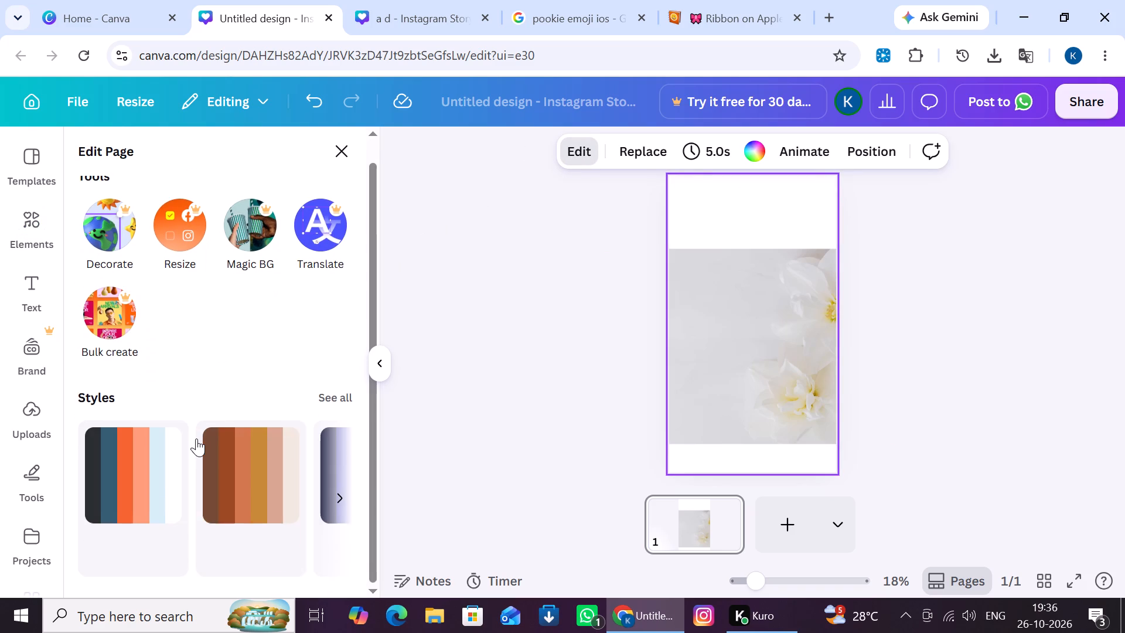
scroll(196, 438, "down", 4)
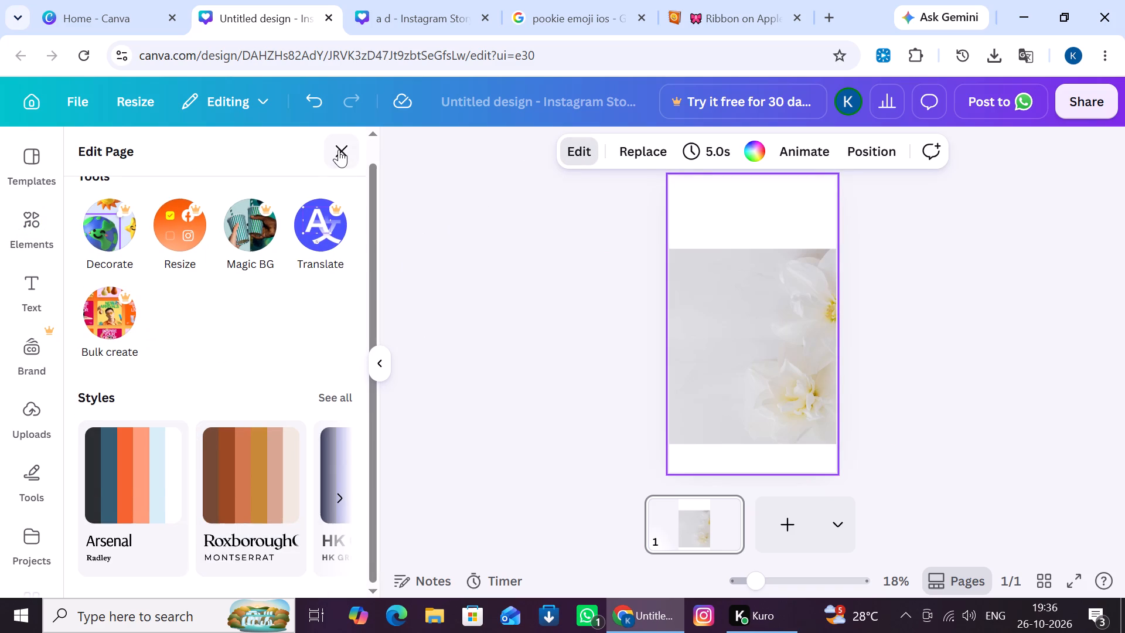
left_click(339, 149)
Select the white flowers photo on the page.
left_click(721, 300)
left_click(722, 301)
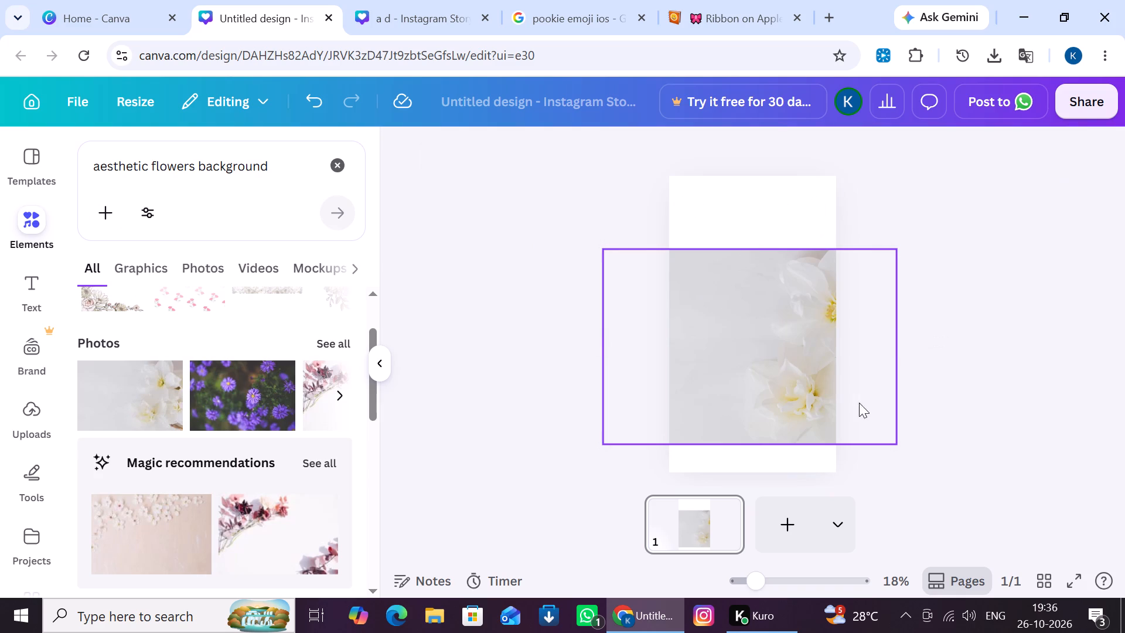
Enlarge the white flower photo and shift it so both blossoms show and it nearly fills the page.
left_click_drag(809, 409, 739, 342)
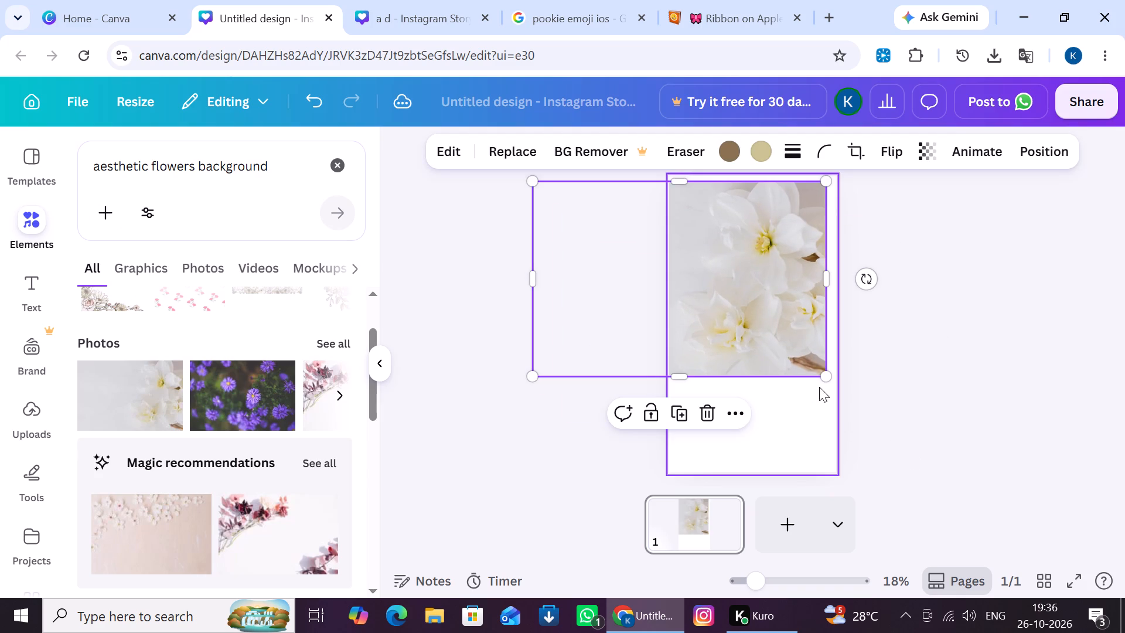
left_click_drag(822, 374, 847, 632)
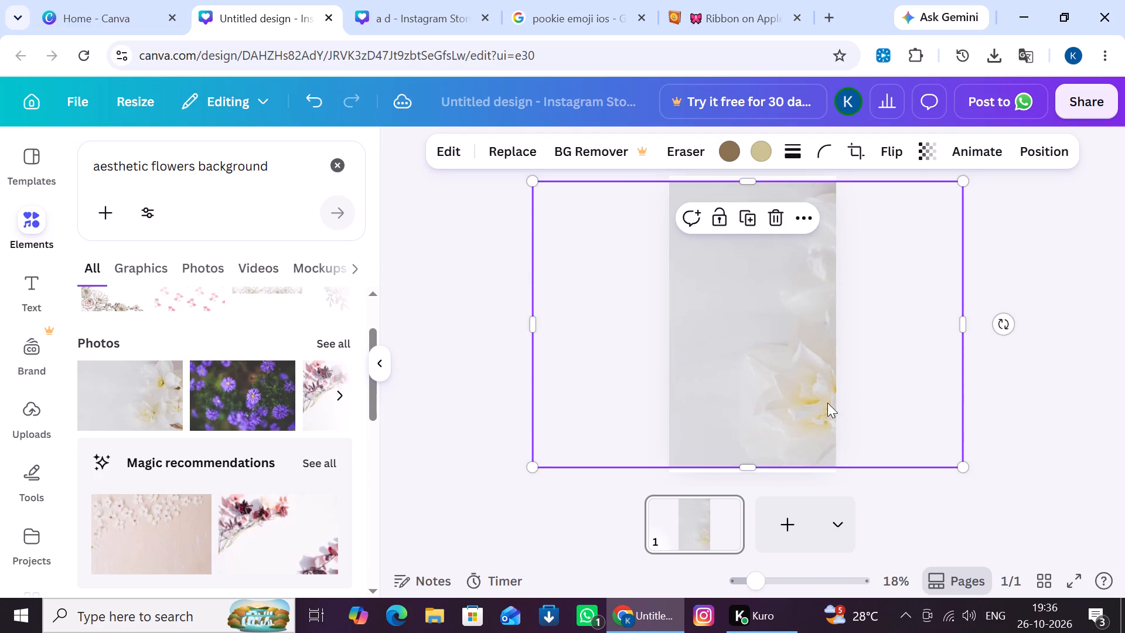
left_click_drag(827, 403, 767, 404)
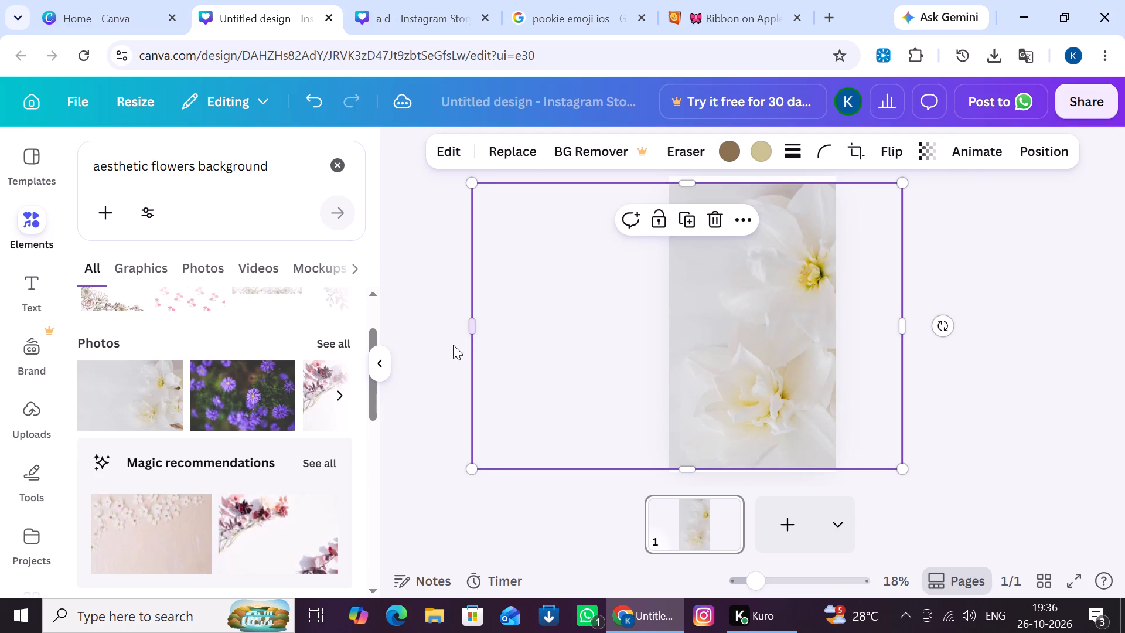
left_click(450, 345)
Repeat the recent element search for aesthetic flowers girl.
left_click_drag(303, 164, 189, 168)
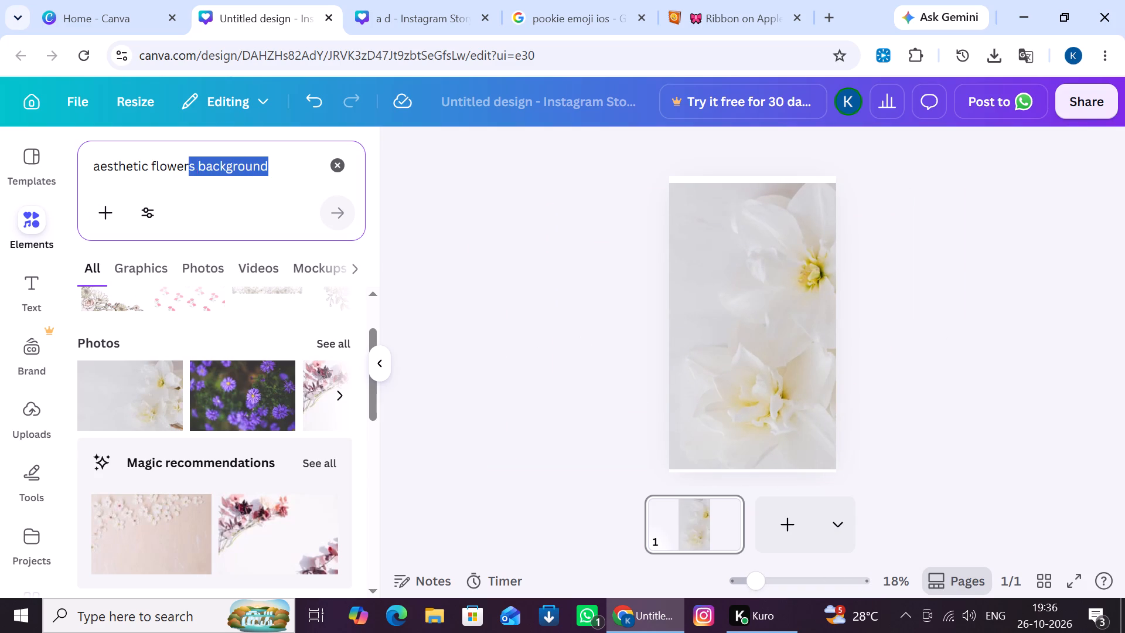
left_click_drag(189, 168, 200, 173)
key("BackSpace")
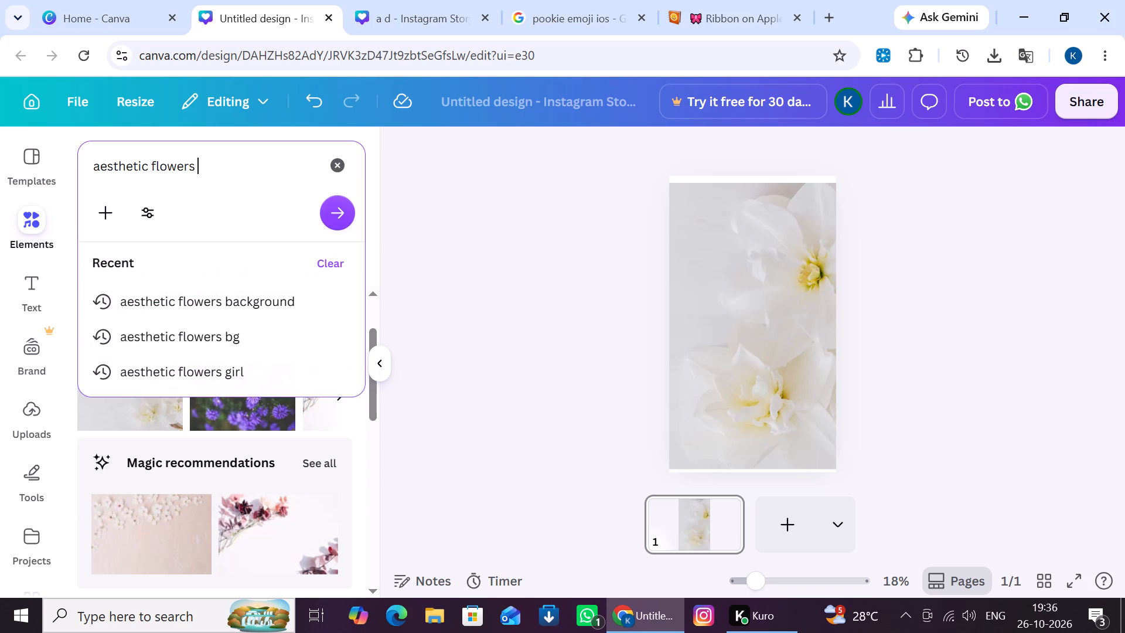
left_click(202, 370)
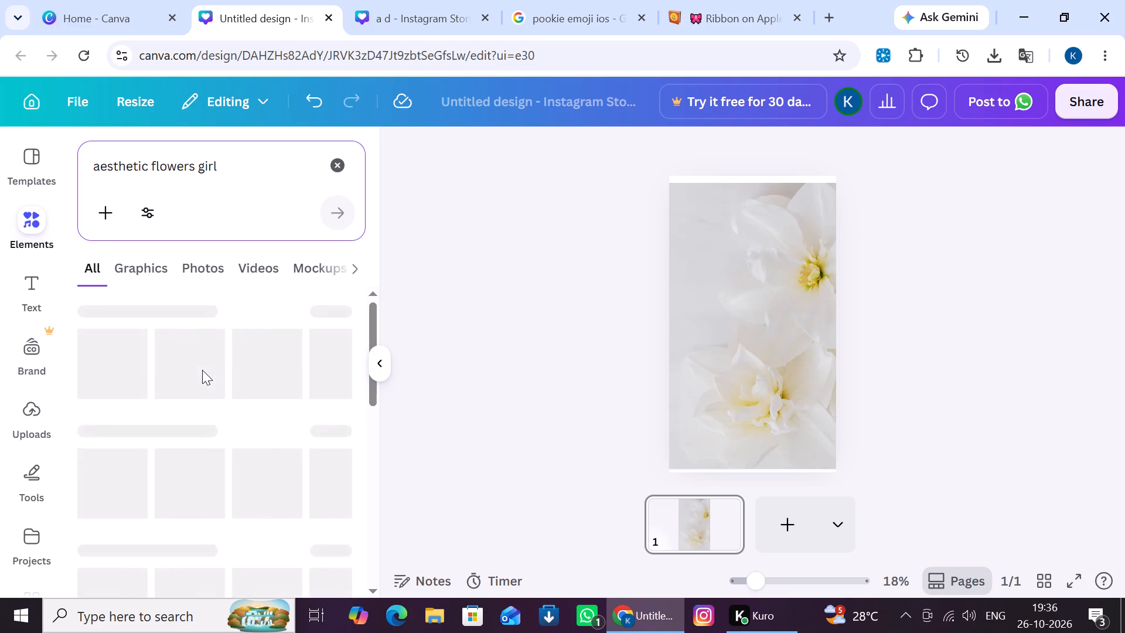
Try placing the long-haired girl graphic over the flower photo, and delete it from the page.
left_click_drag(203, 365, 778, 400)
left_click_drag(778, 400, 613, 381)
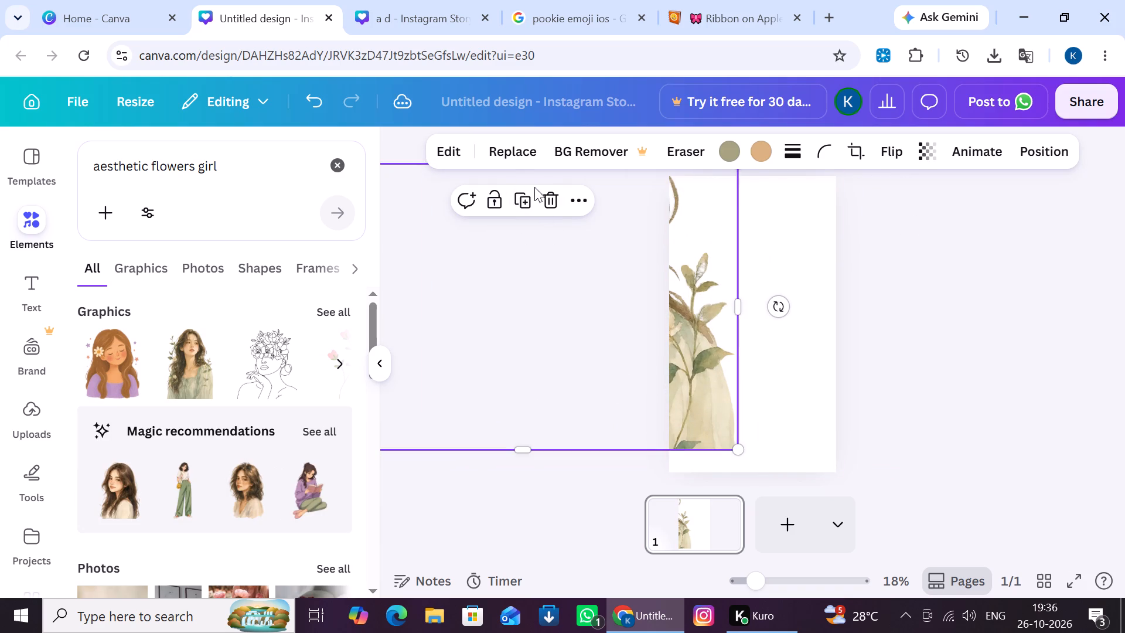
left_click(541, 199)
Clear the element search and place the recently used white flower photo on the blank page as a free-standing image.
left_click_drag(220, 172, 216, 170)
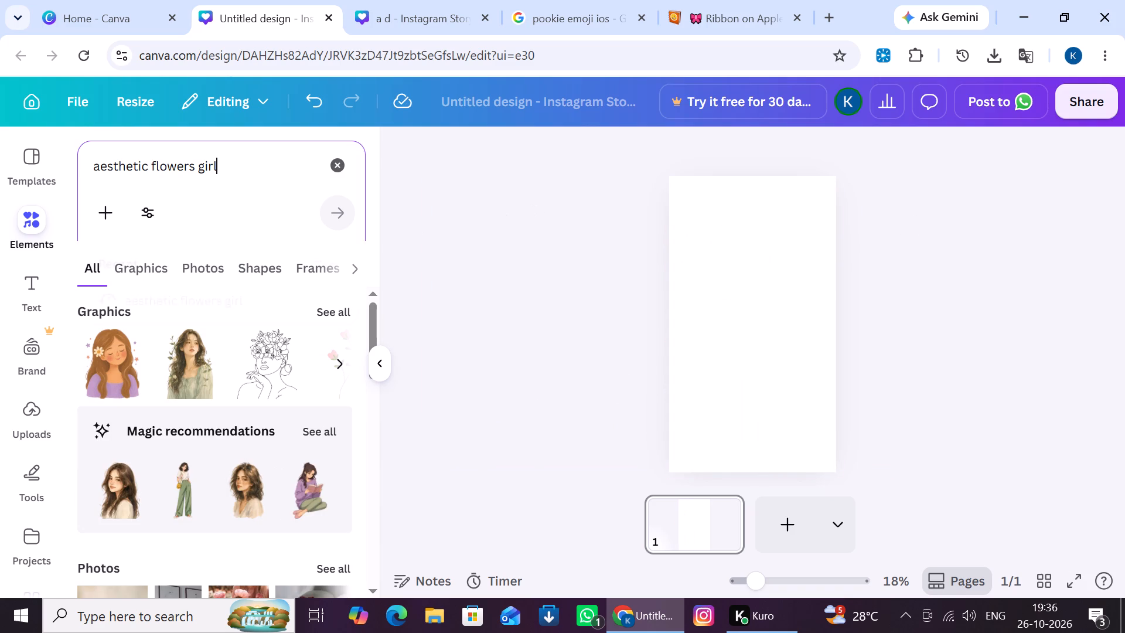
left_click_drag(216, 170, 188, 169)
left_click(336, 169)
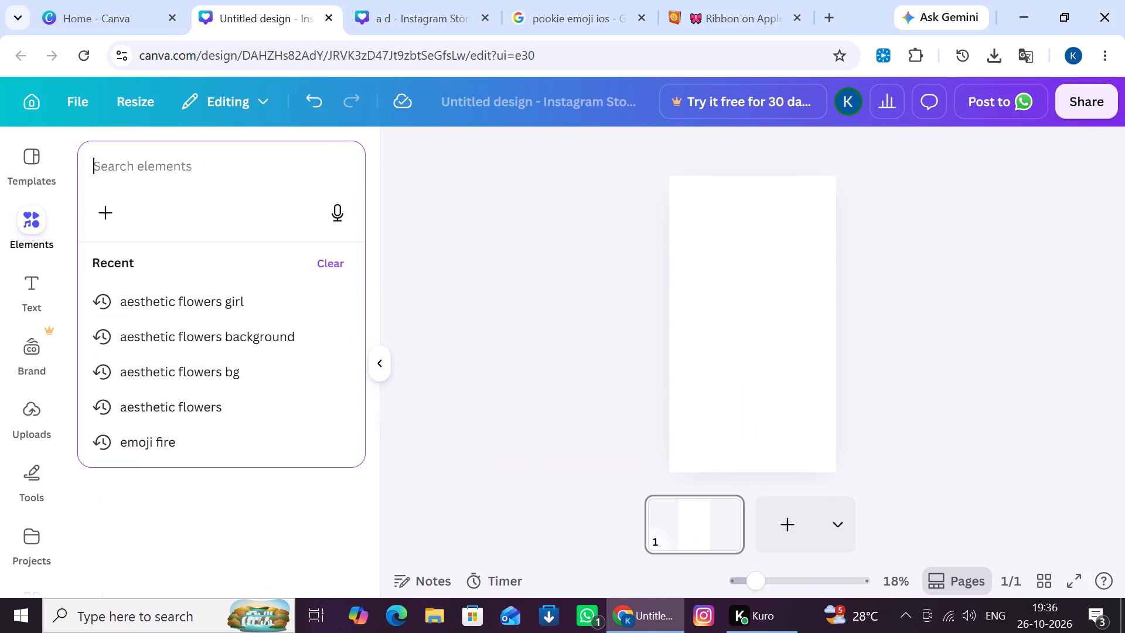
left_click(252, 206)
left_click_drag(215, 305, 616, 327)
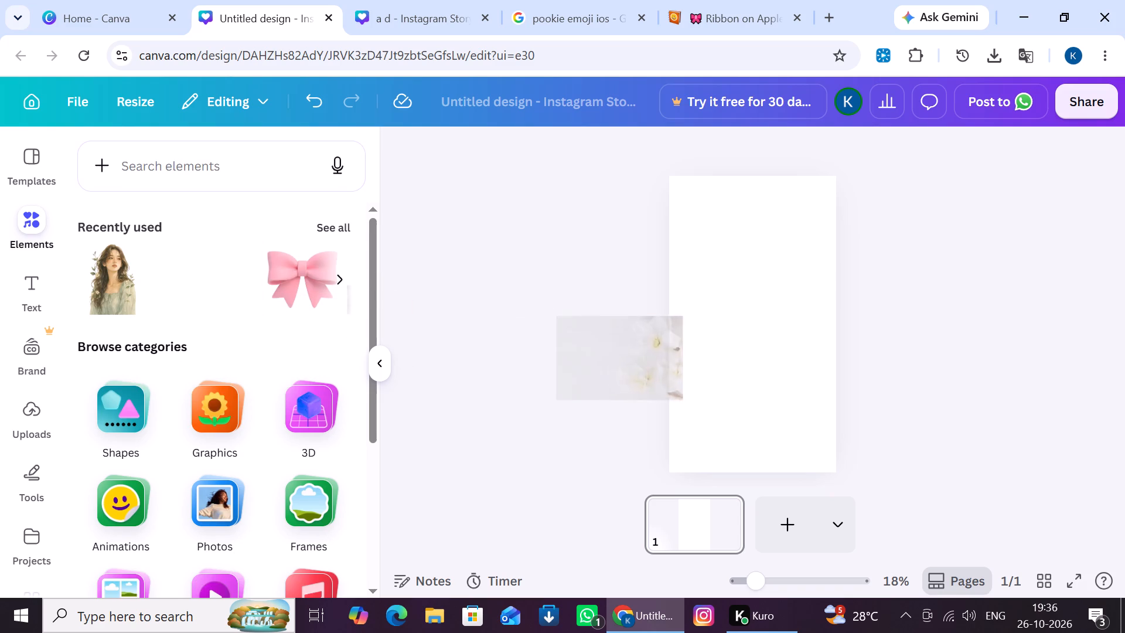
left_click_drag(616, 327, 646, 316)
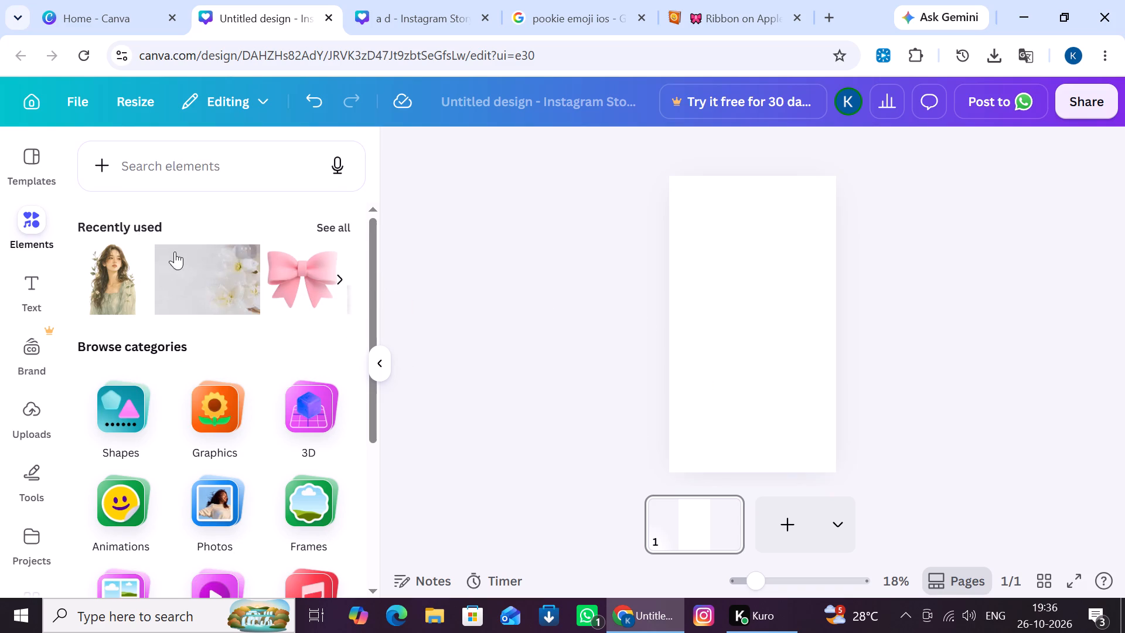
left_click_drag(176, 253, 686, 285)
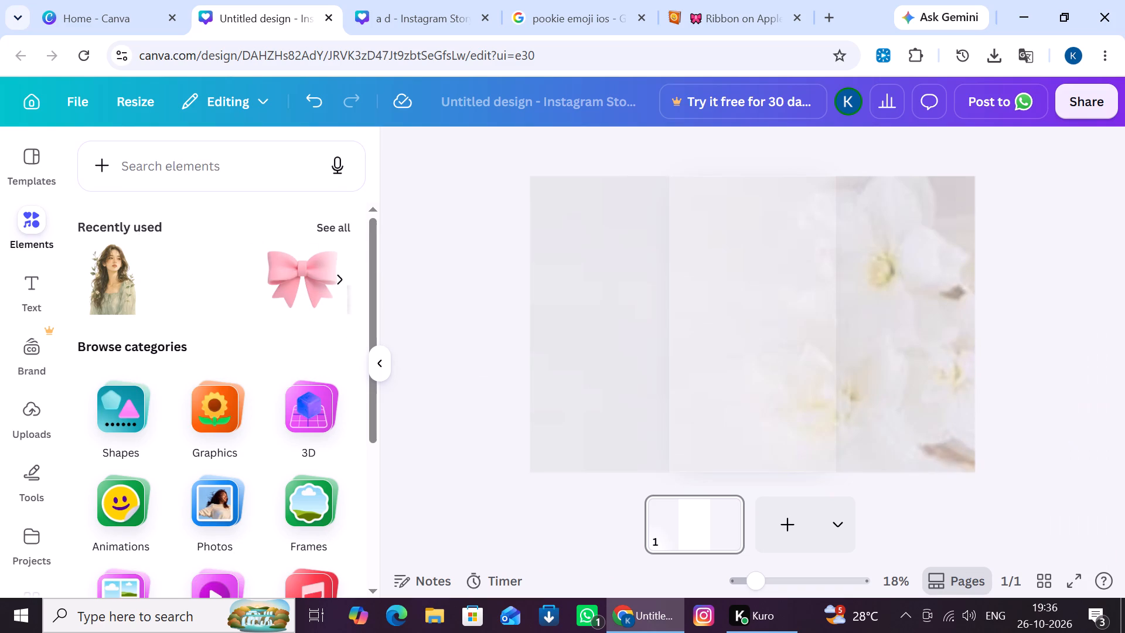
left_click_drag(686, 285, 691, 283)
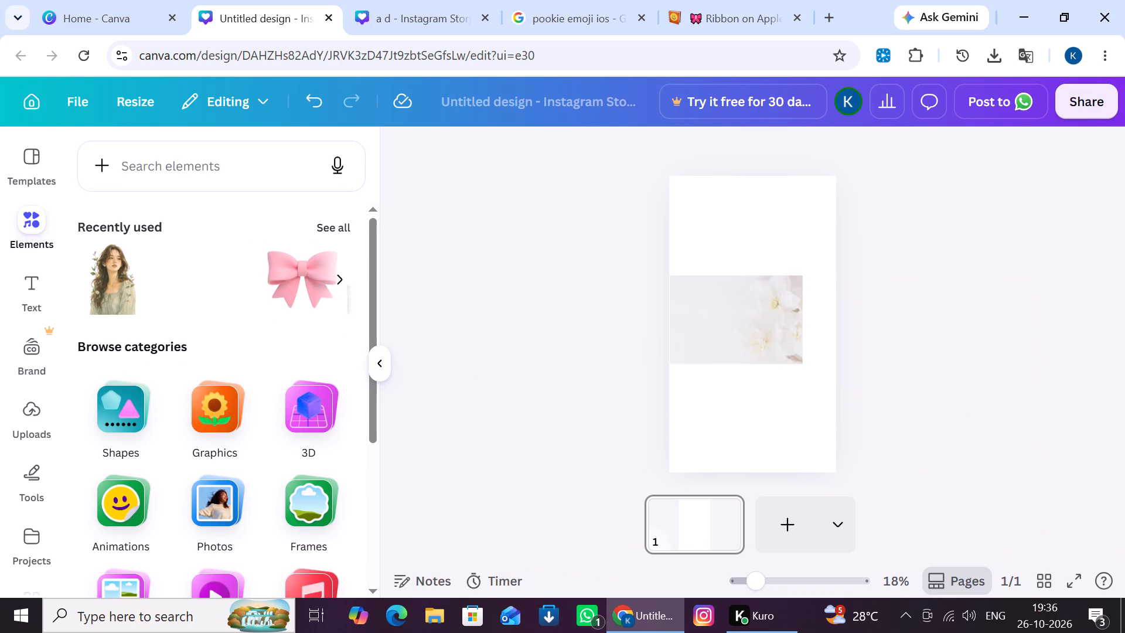
left_click_drag(691, 283, 688, 289)
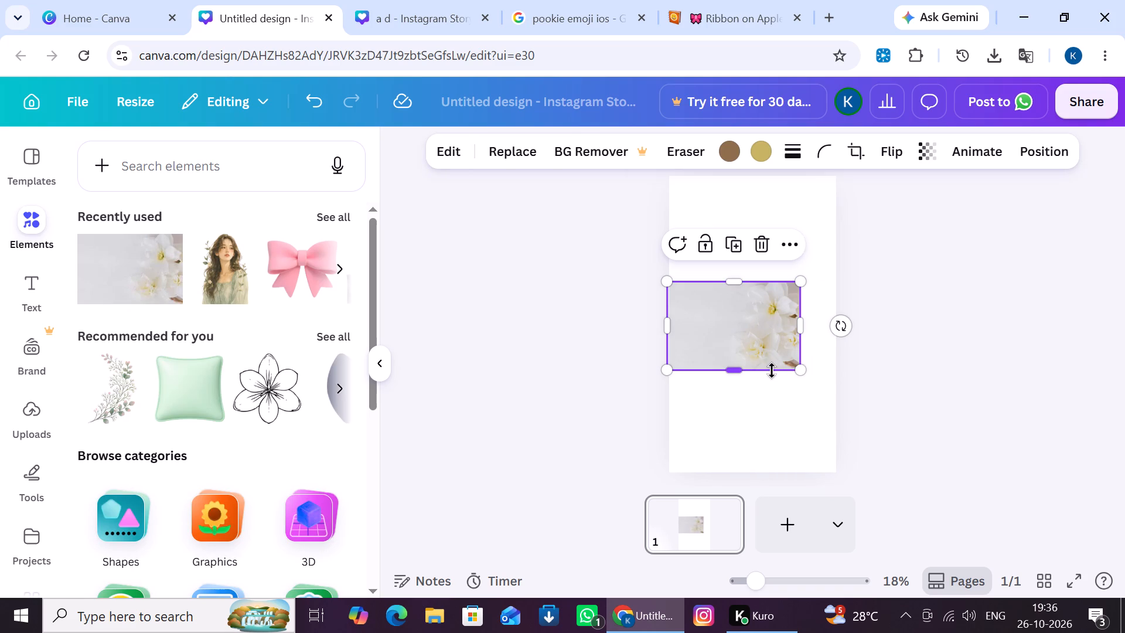
Enlarge and reposition the white flower photo to cover the whole page, with both large blossoms in view.
left_click_drag(737, 370, 737, 377)
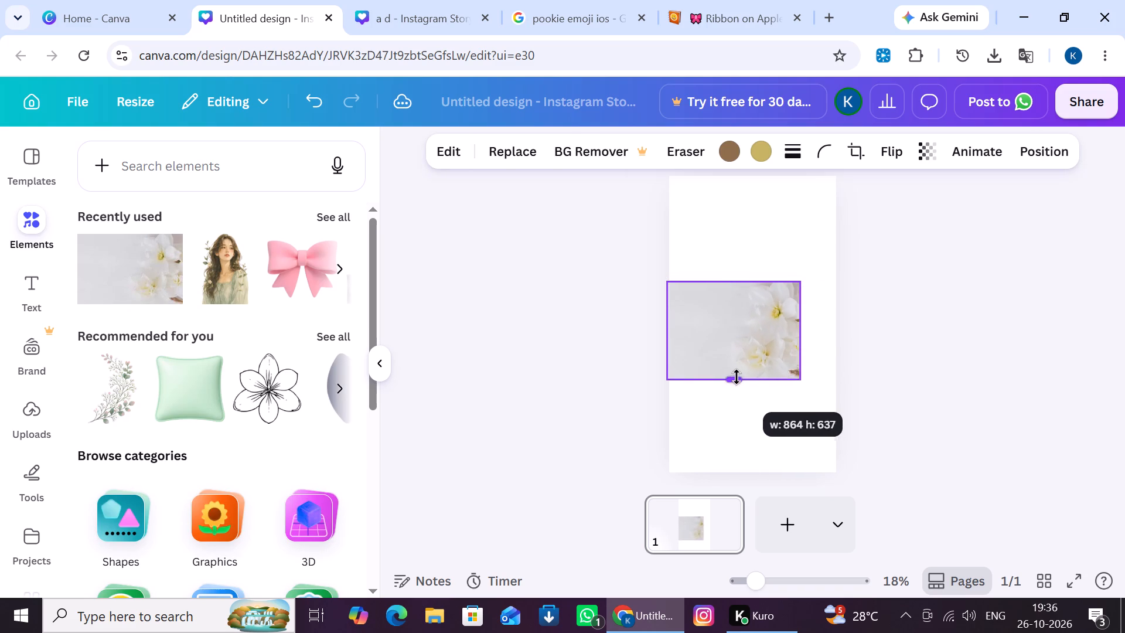
left_click_drag(737, 377, 744, 373)
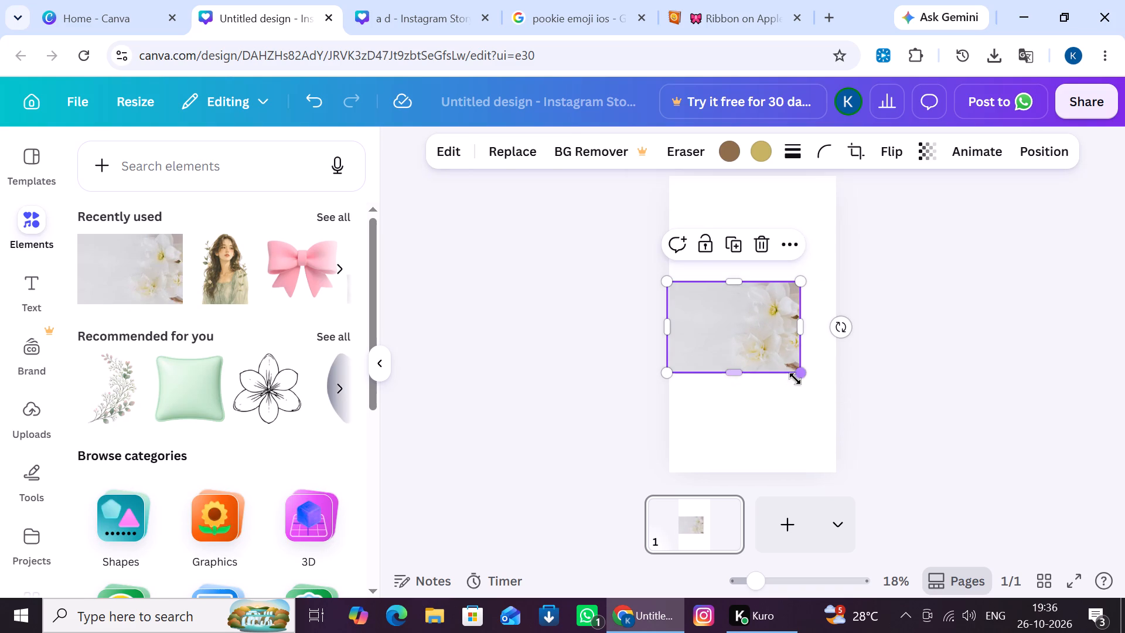
left_click_drag(800, 375, 849, 625)
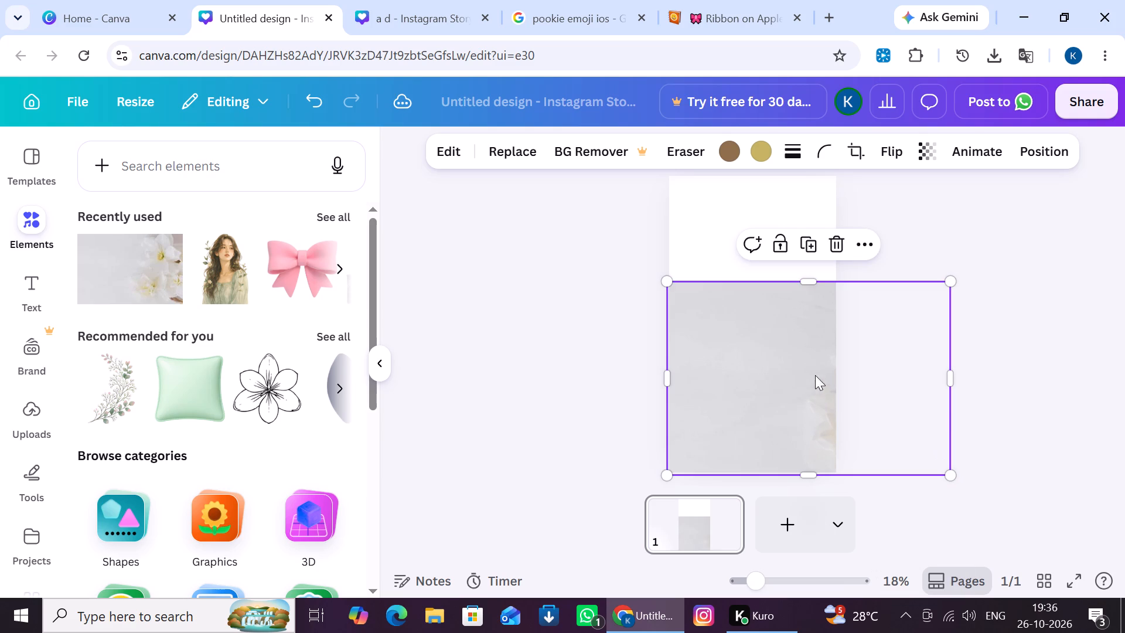
left_click_drag(810, 352, 680, 243)
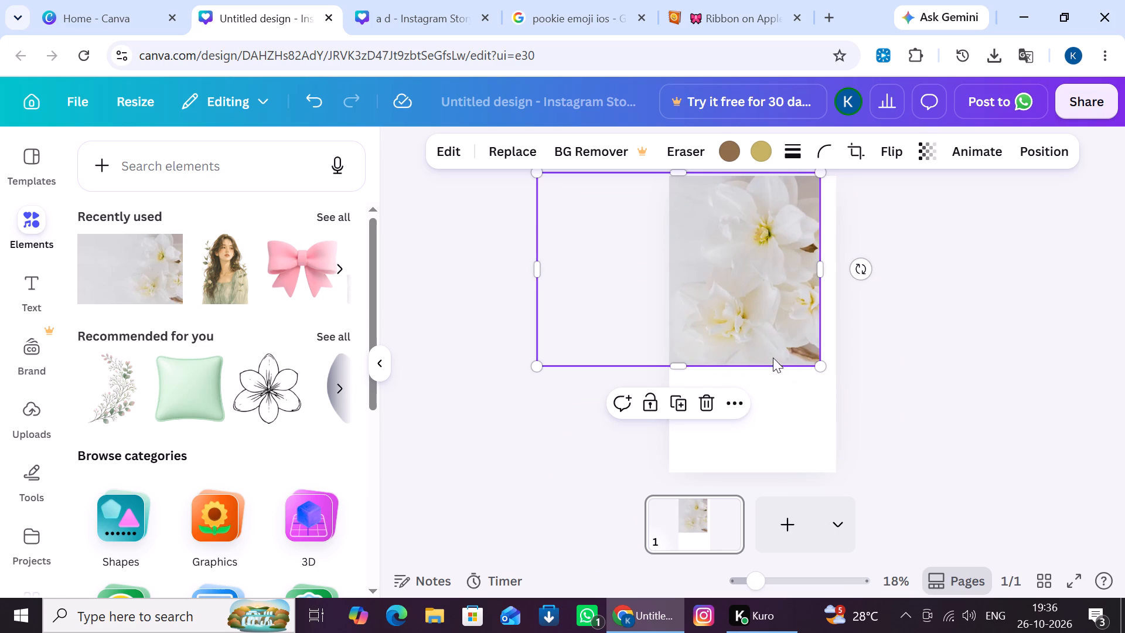
left_click_drag(813, 371, 826, 632)
left_click_drag(833, 375, 762, 373)
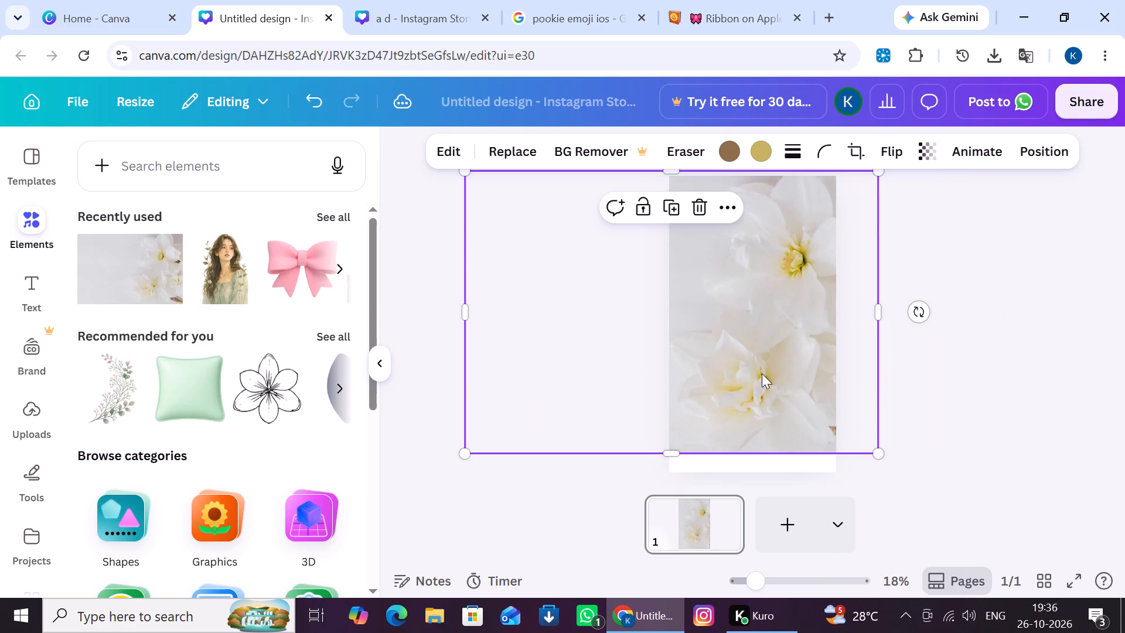
left_click_drag(875, 458, 877, 521)
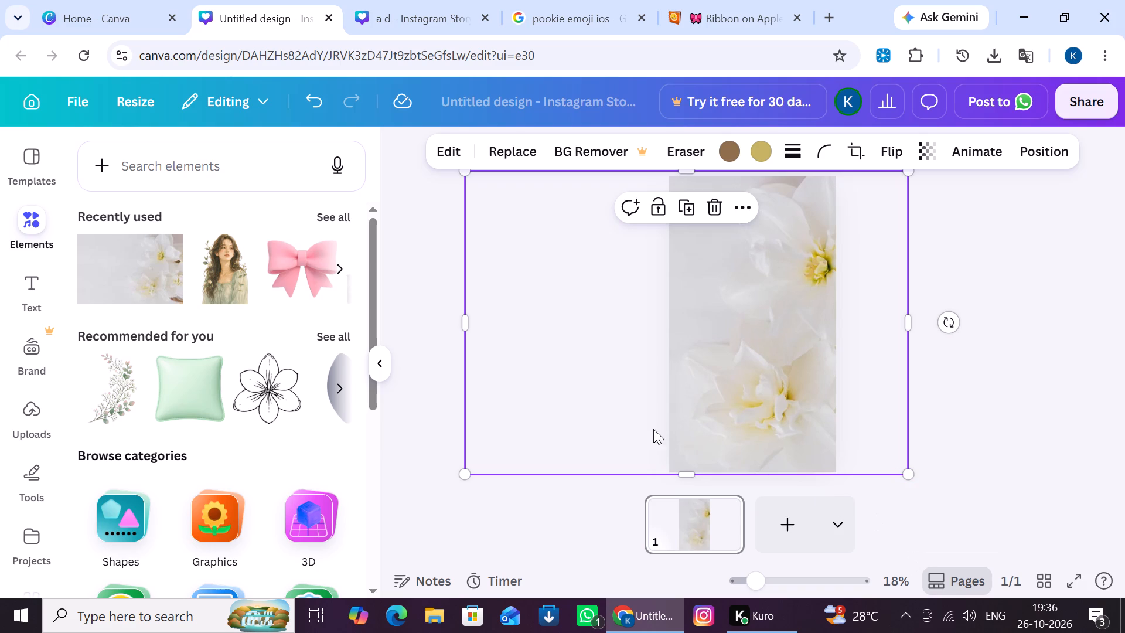
left_click(413, 345)
Add the recently used long-haired girl graphic in the green dress over the flower background.
left_click(207, 280)
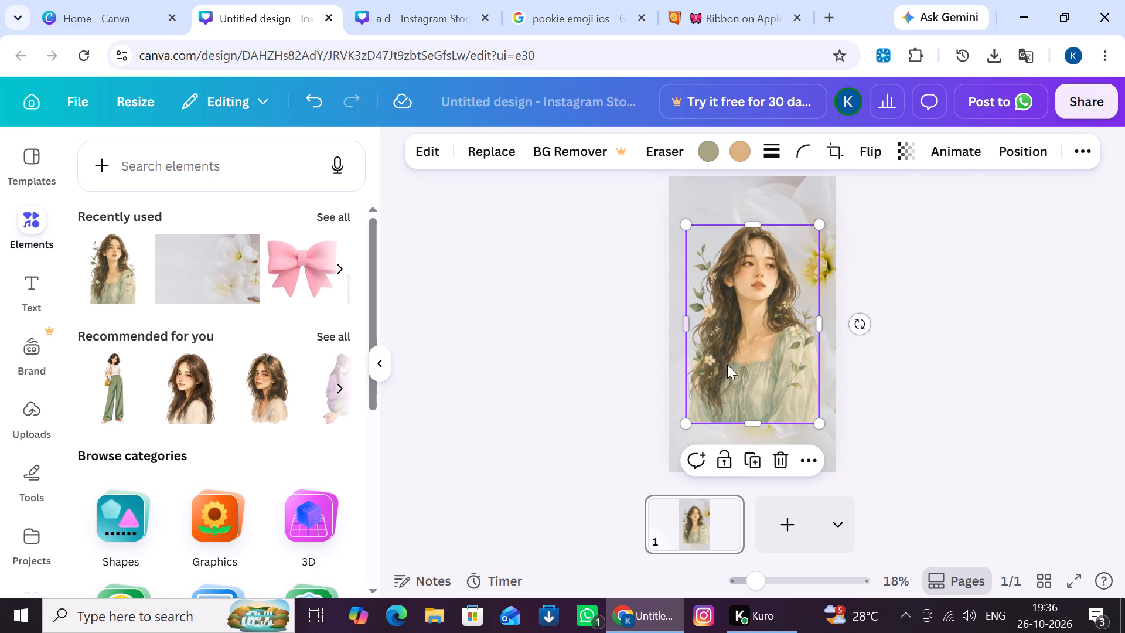
Enlarge the long-haired girl graphic to span the page's full width and reach its bottom edge, leaving the flower background above her head.
left_click_drag(820, 423, 825, 501)
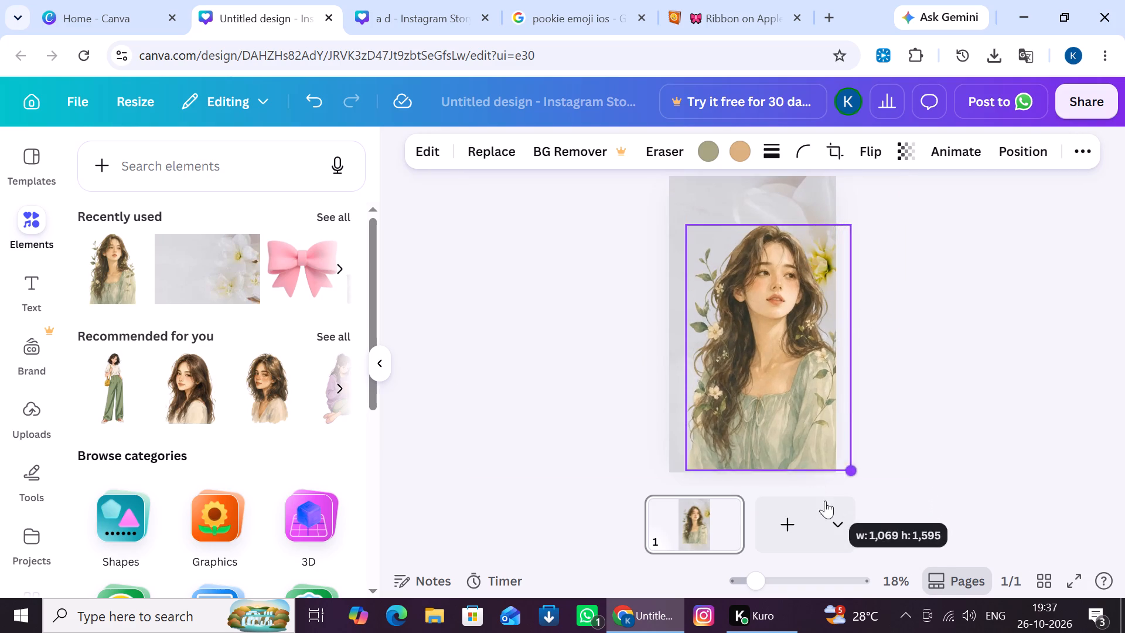
left_click_drag(825, 501, 827, 507)
left_click_drag(824, 461, 812, 465)
left_click(884, 436)
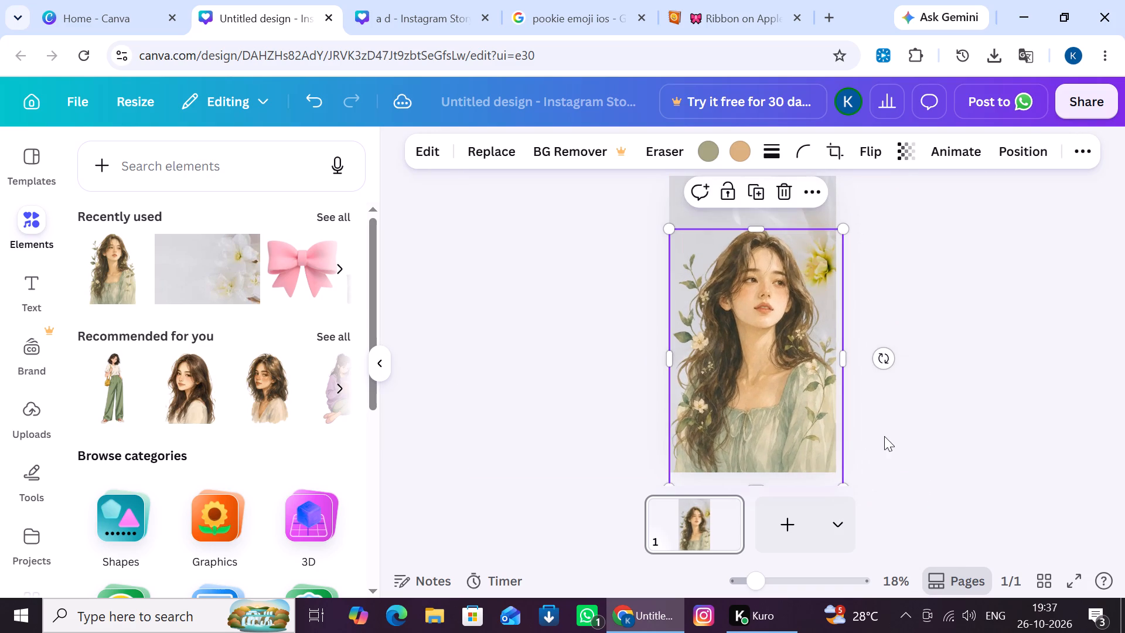
Browse the text styles, recently used text designs and font combinations for a caption style.
left_click(127, 179)
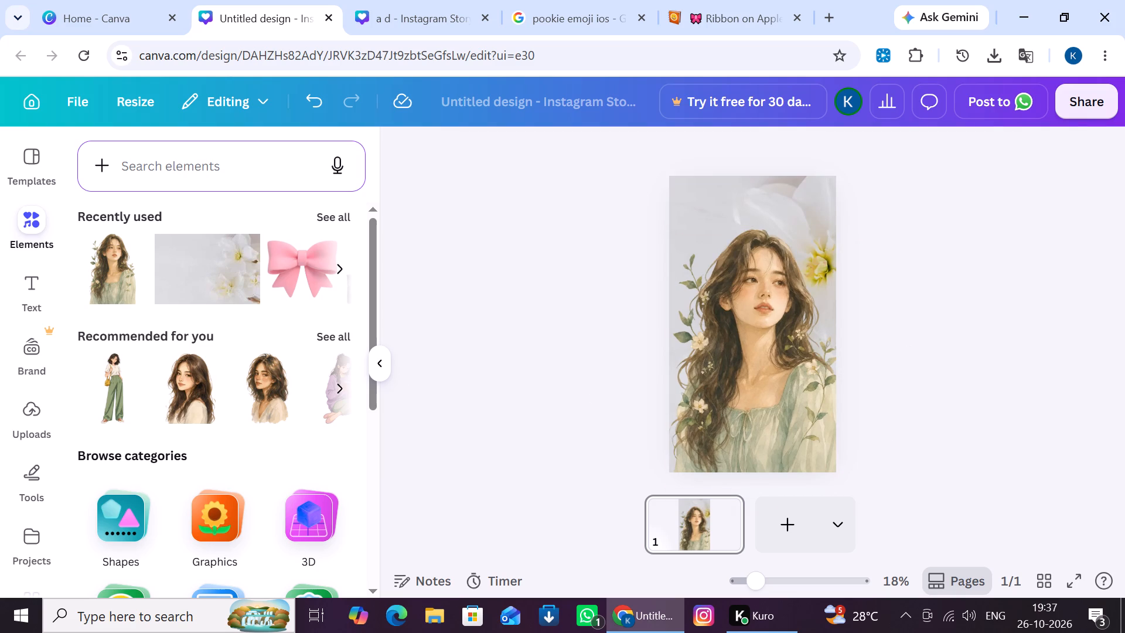
left_click(29, 285)
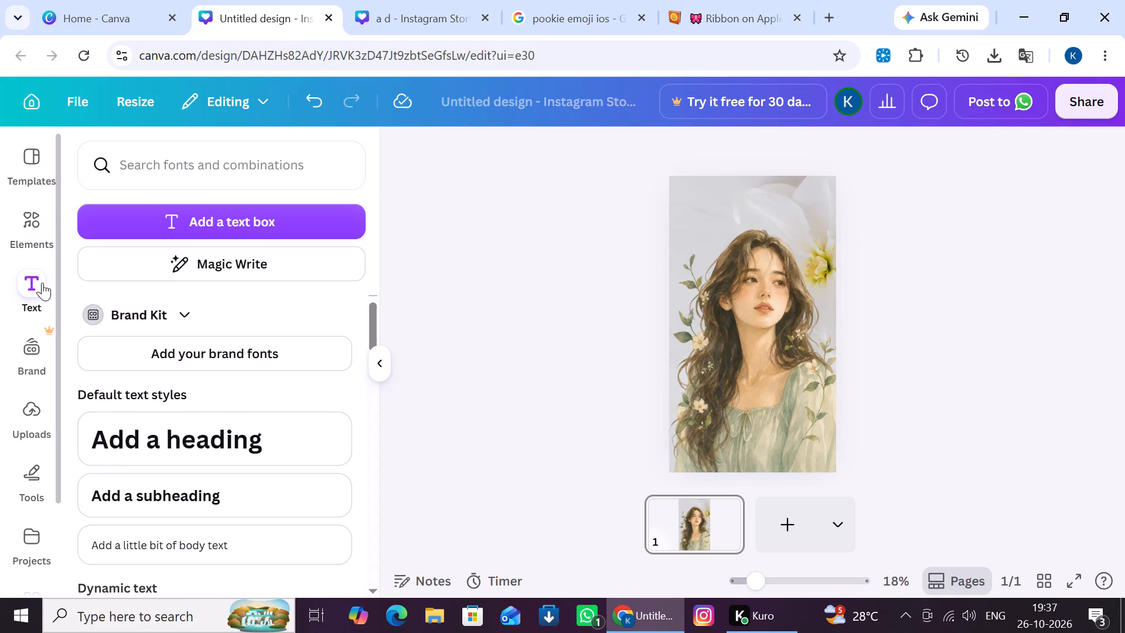
scroll(152, 314, "down", 2)
scroll(152, 316, "up", 2)
scroll(152, 316, "down", 6)
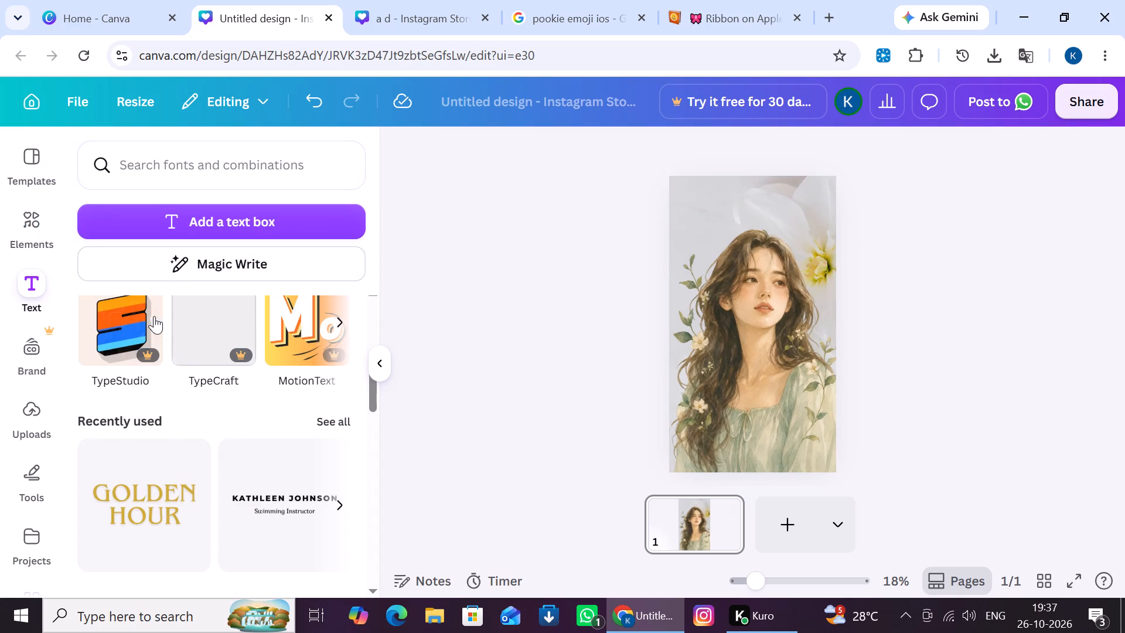
scroll(154, 316, "down", 3)
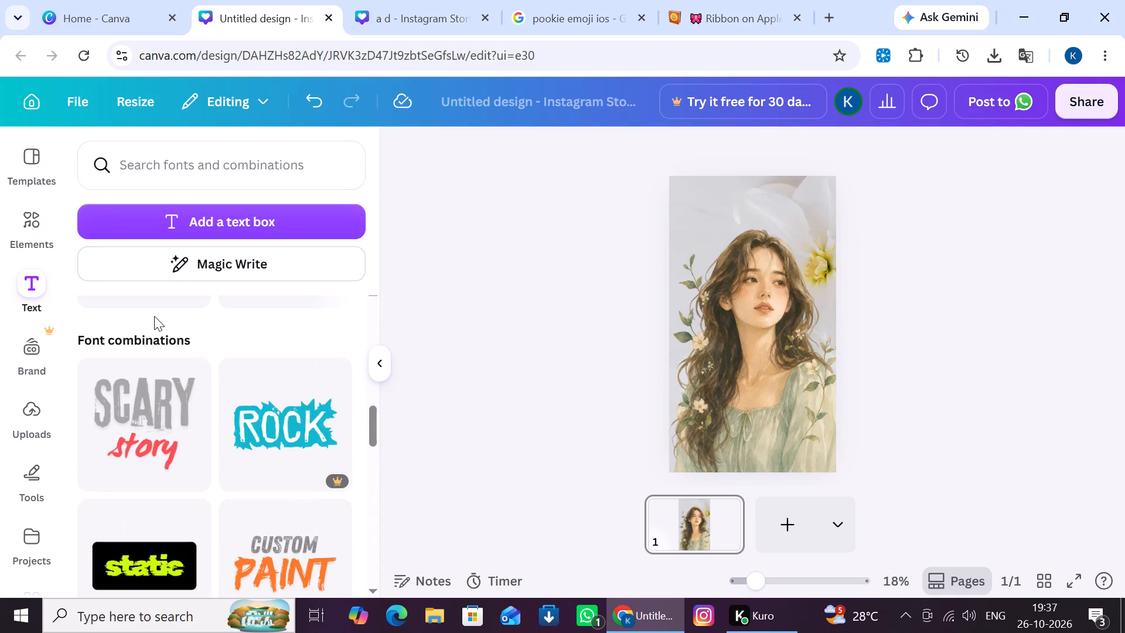
scroll(154, 316, "up", 1)
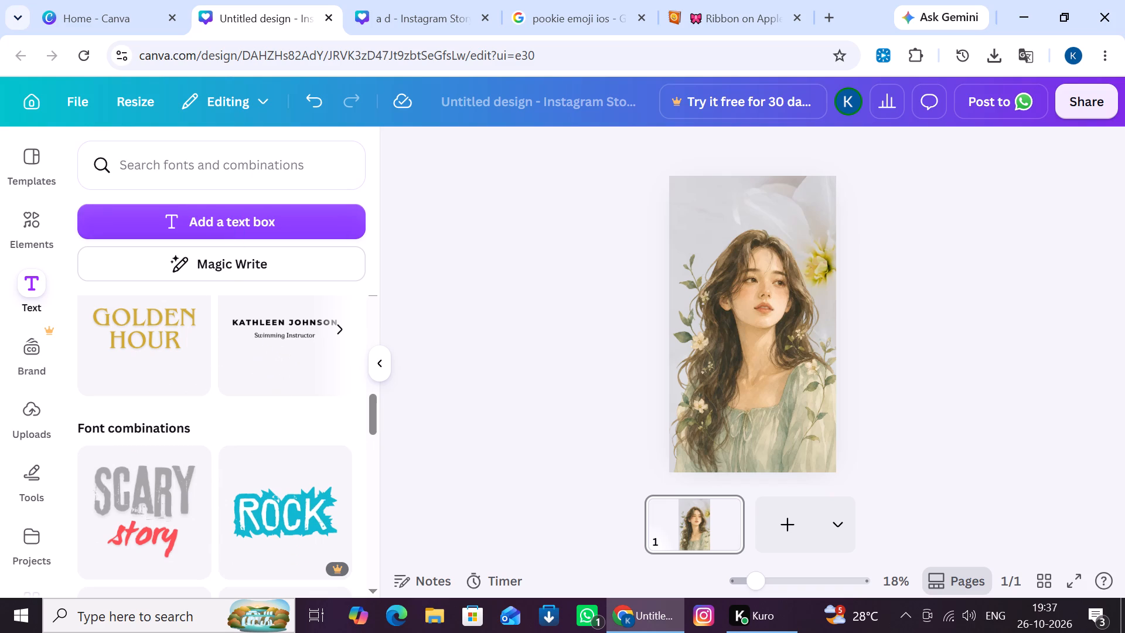
Search the fonts and combinations for "glow" and look through the glowing text styles.
left_click(226, 162)
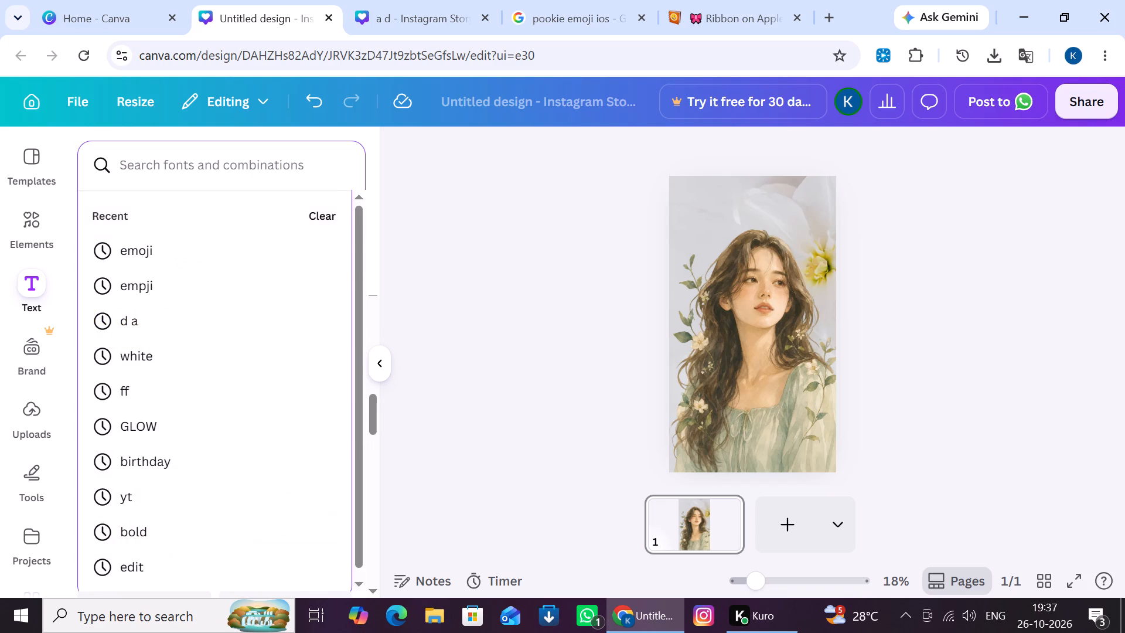
type("glow")
key("Return")
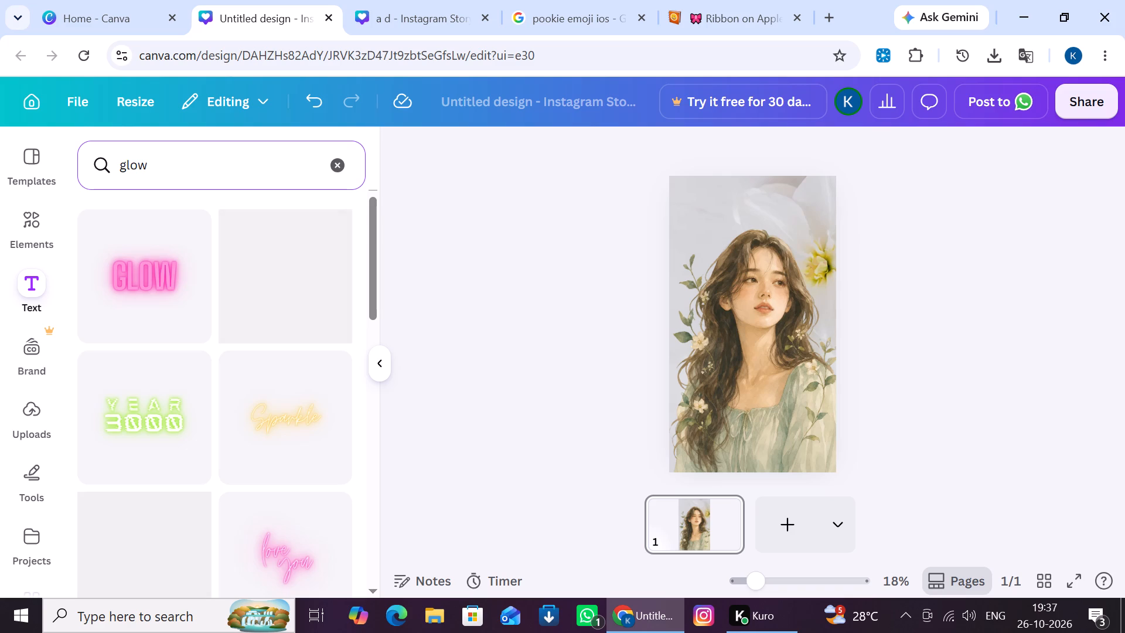
scroll(231, 232, "down", 8)
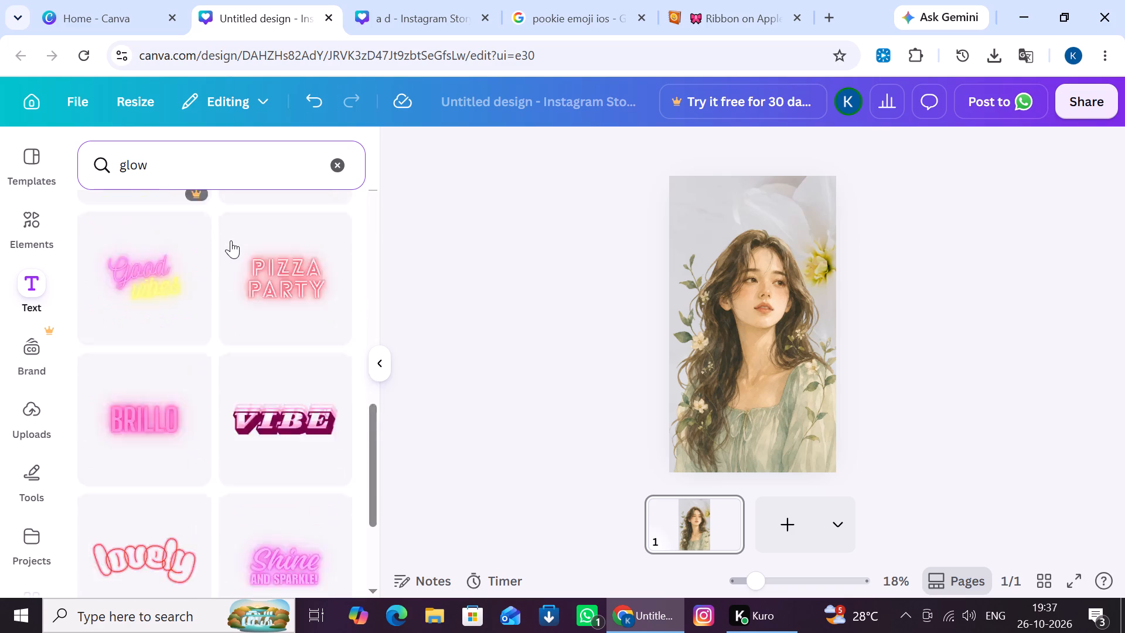
scroll(231, 240, "down", 7)
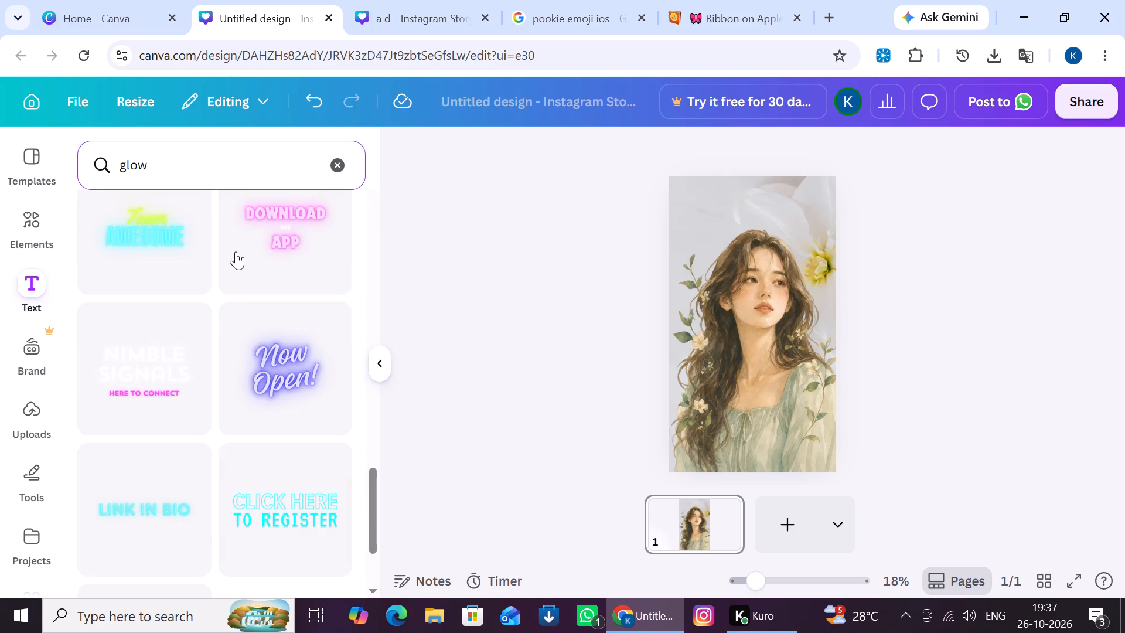
scroll(281, 313, "down", 4)
scroll(281, 313, "up", 2)
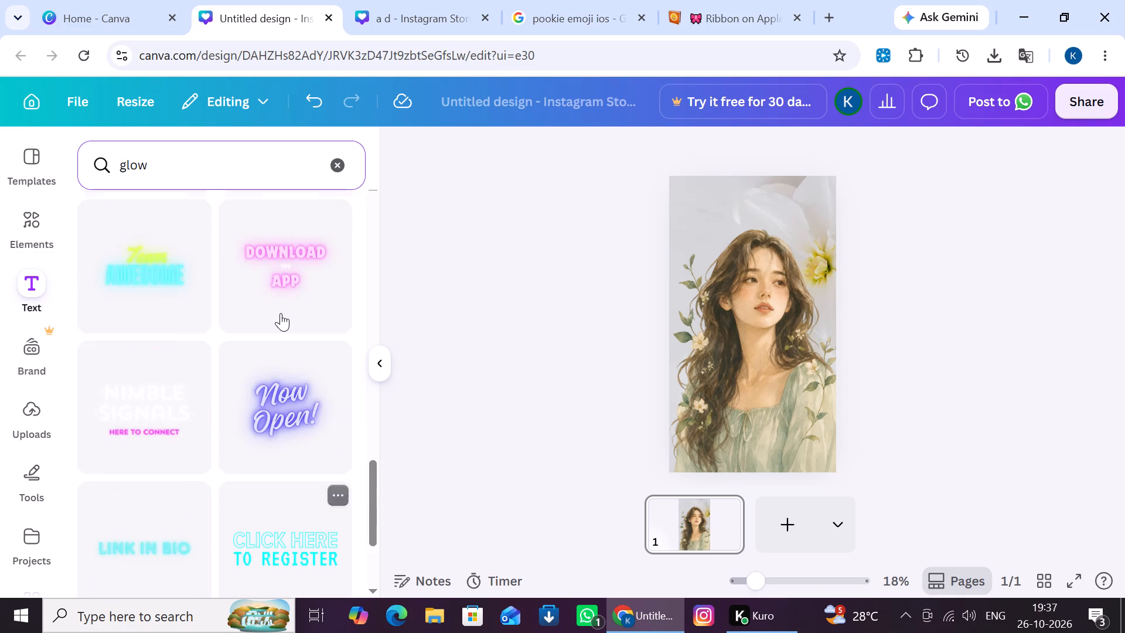
scroll(281, 313, "up", 2)
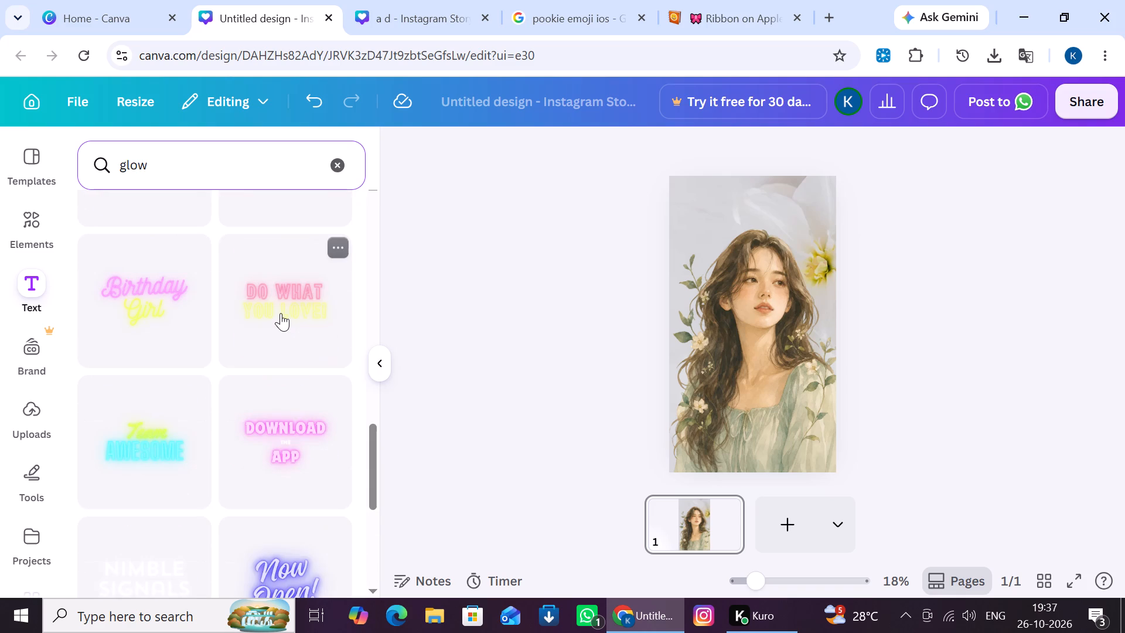
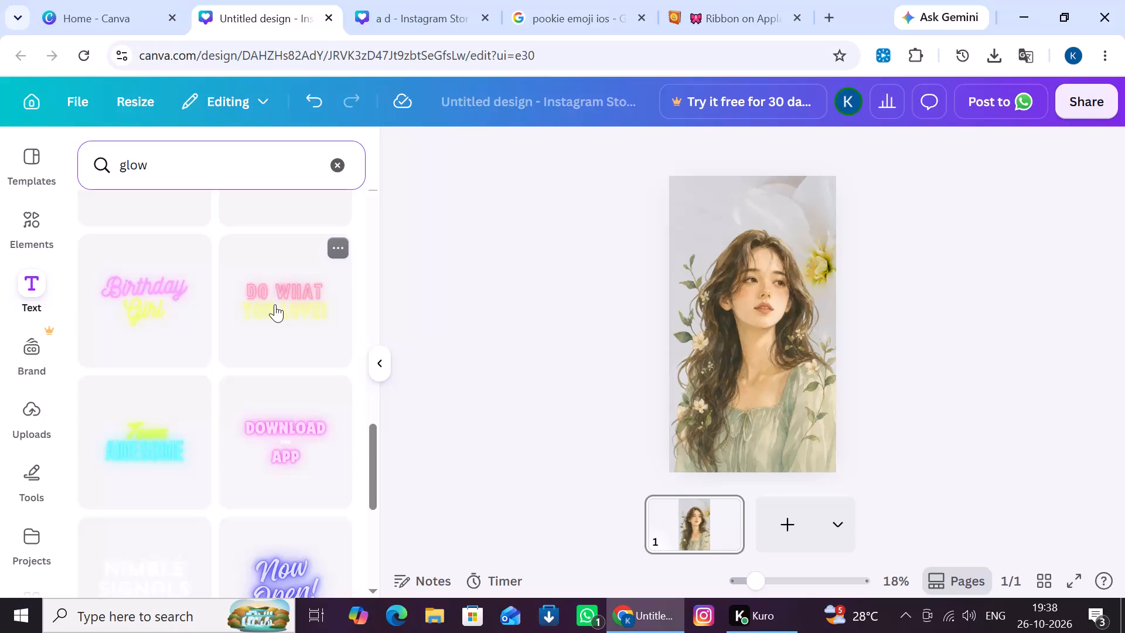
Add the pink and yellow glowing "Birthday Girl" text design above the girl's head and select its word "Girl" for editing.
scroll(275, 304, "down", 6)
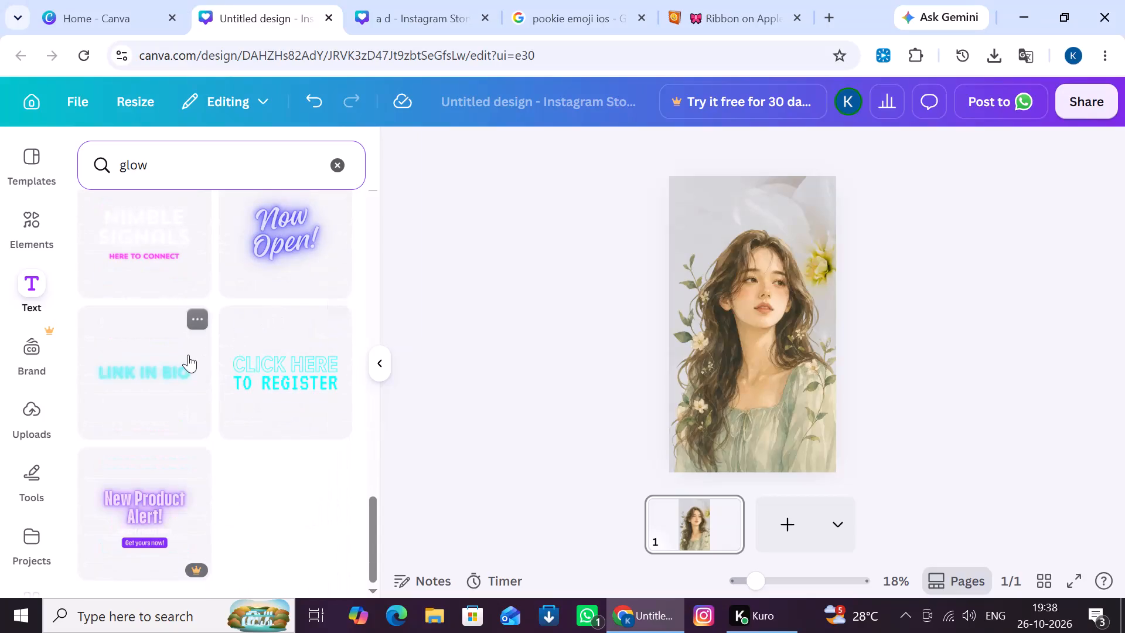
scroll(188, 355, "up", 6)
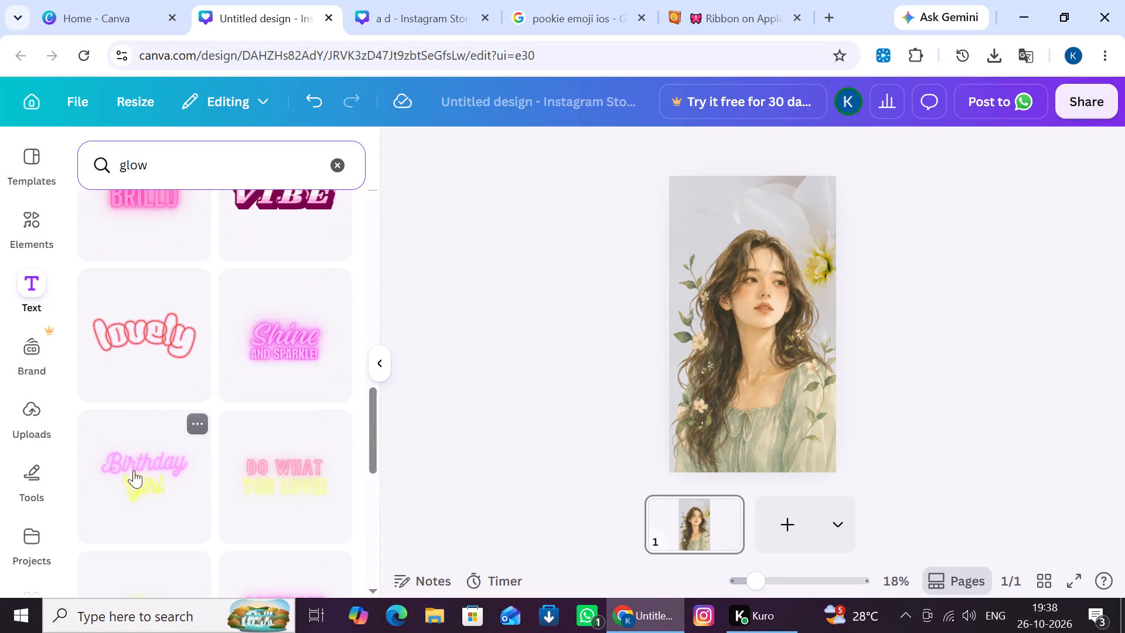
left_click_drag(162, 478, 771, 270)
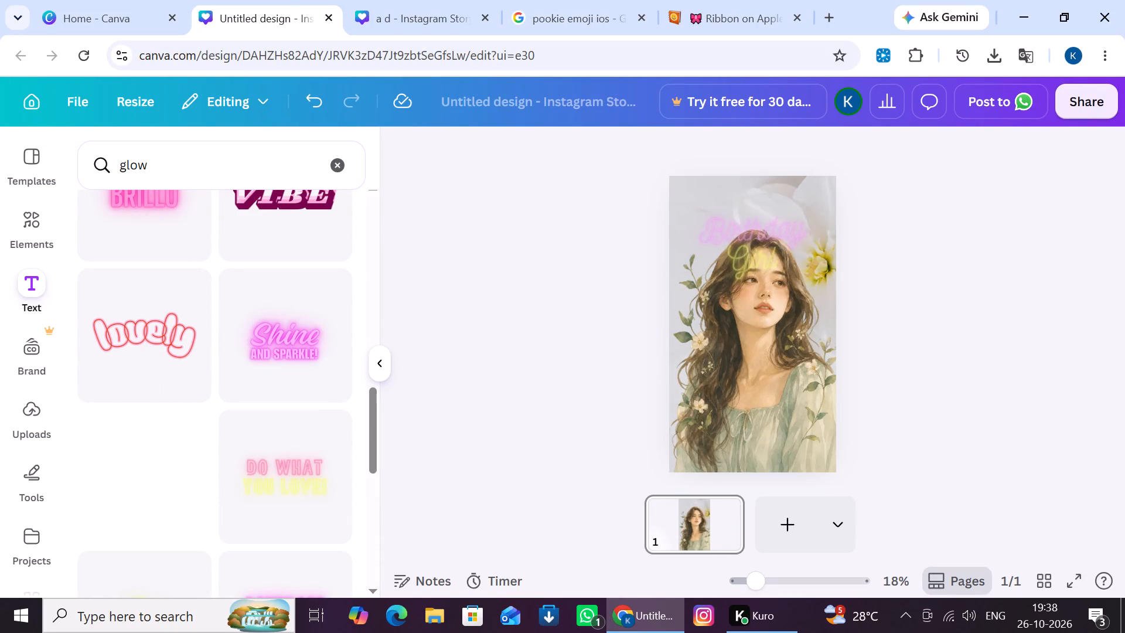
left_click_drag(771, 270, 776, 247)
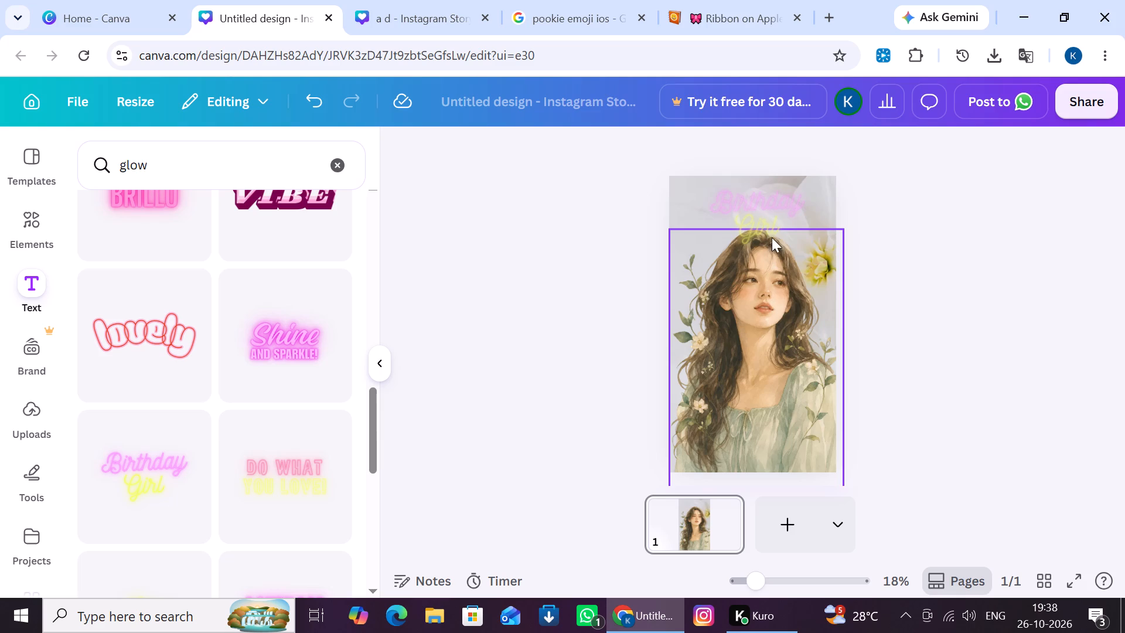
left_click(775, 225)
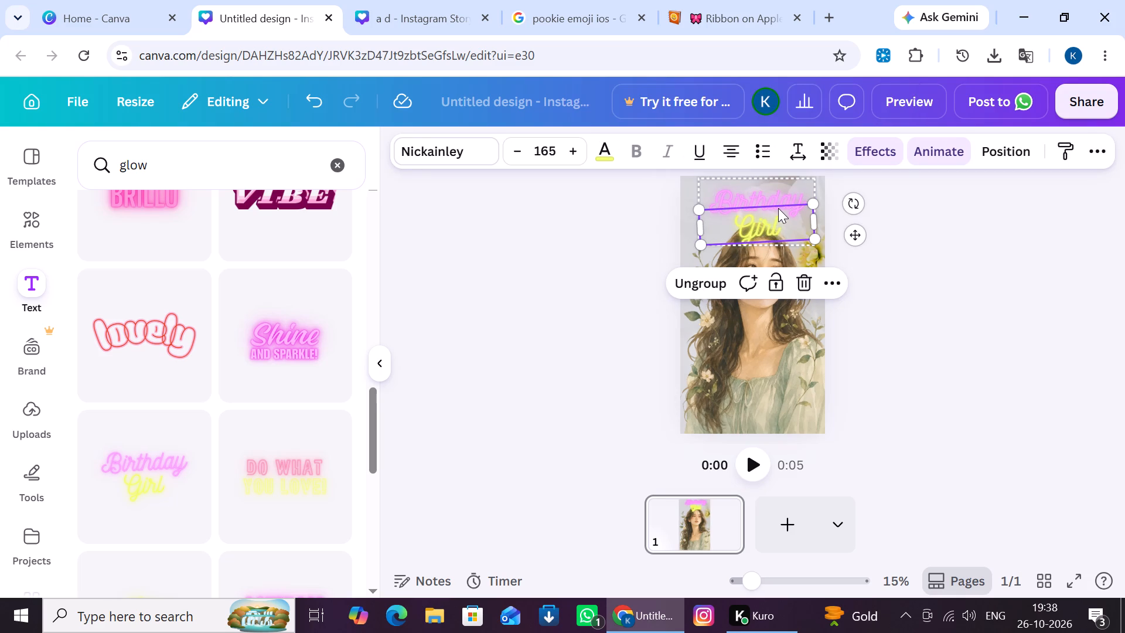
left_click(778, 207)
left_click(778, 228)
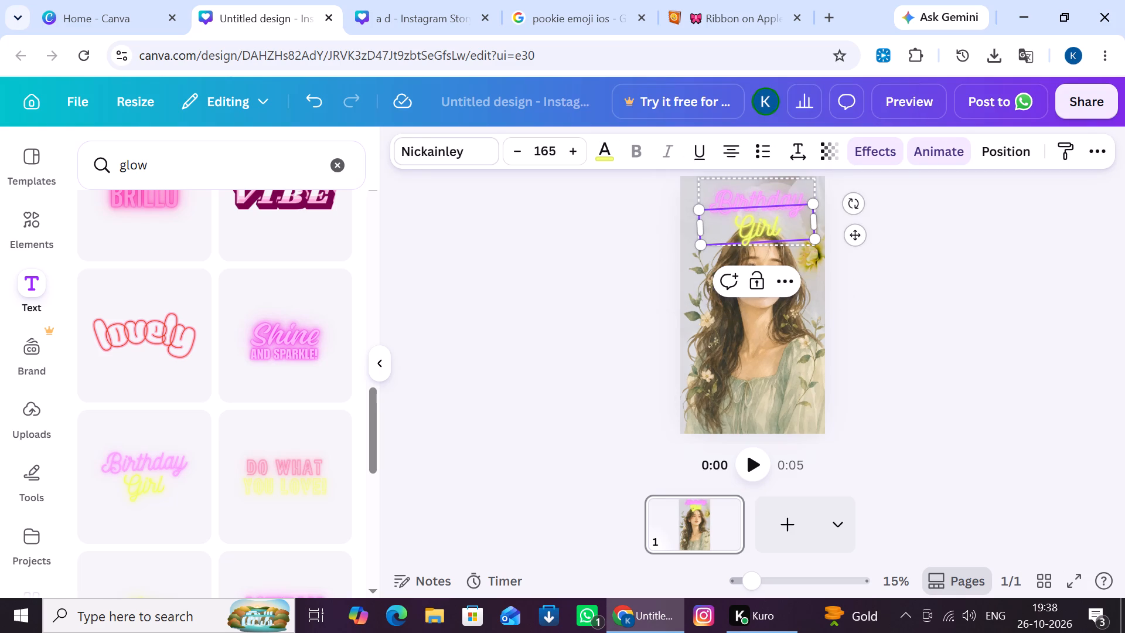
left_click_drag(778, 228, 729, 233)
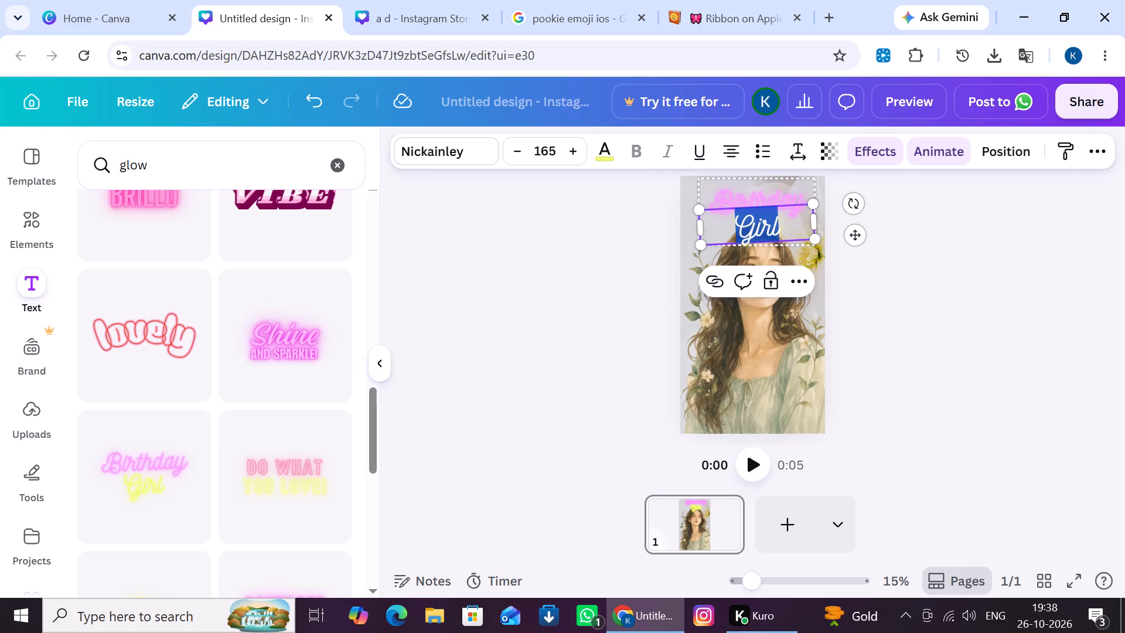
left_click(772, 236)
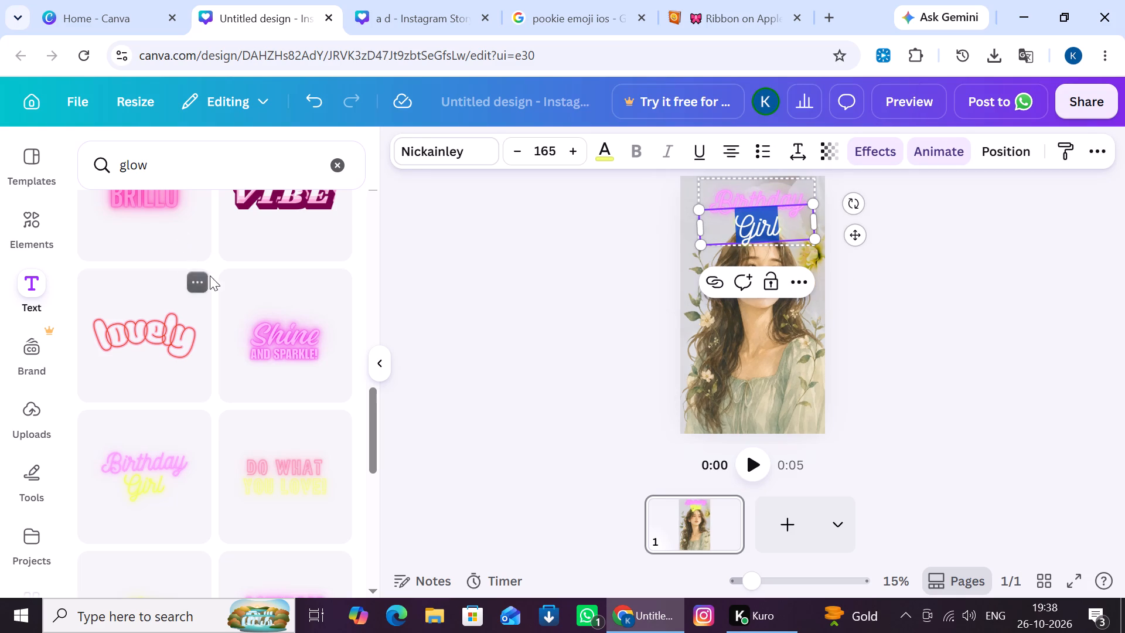
Add the pink glowing "Shine and Sparkle!" text design, delete its "AND SPARKLE!" line and replace "Shine" with "A".
left_click(296, 343)
left_click(745, 325)
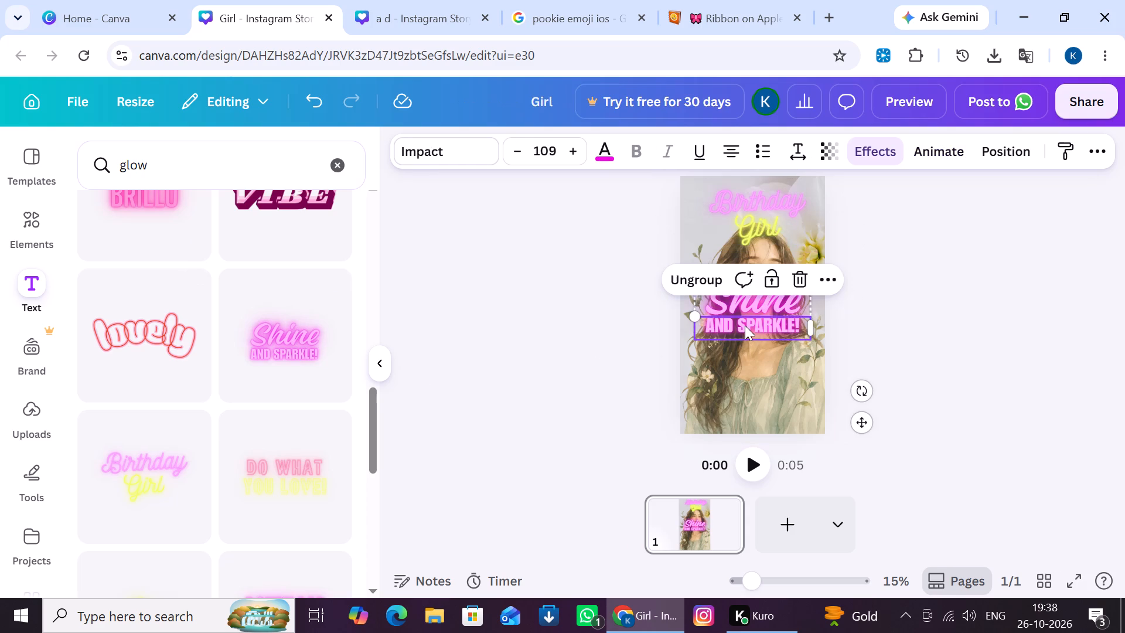
left_click(797, 280)
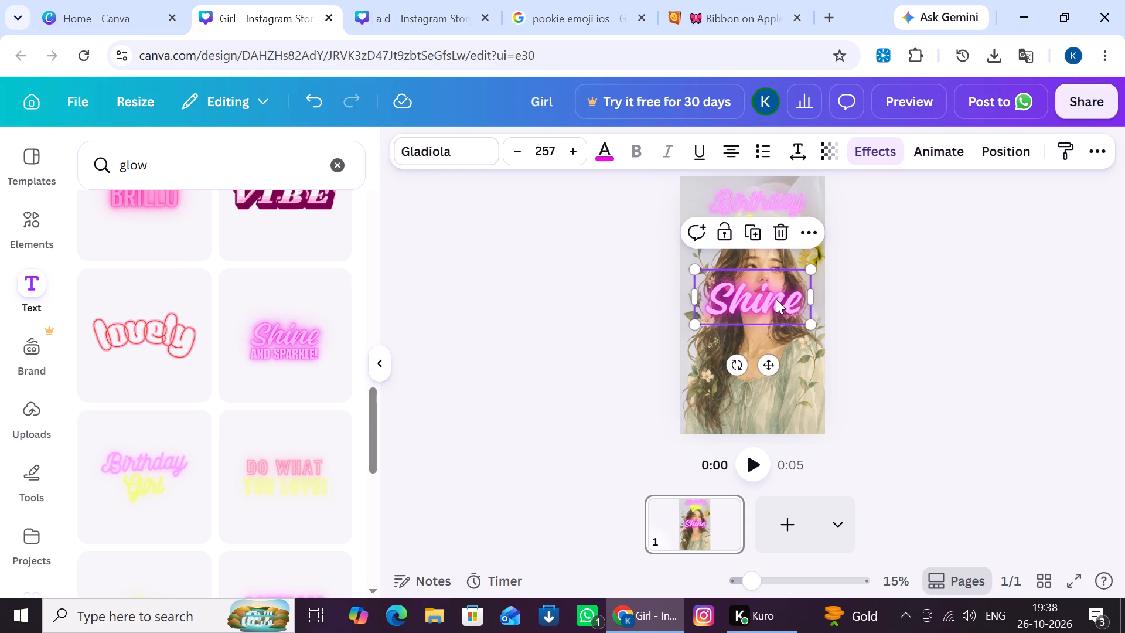
left_click(774, 301)
key("BackSpace")
key("a")
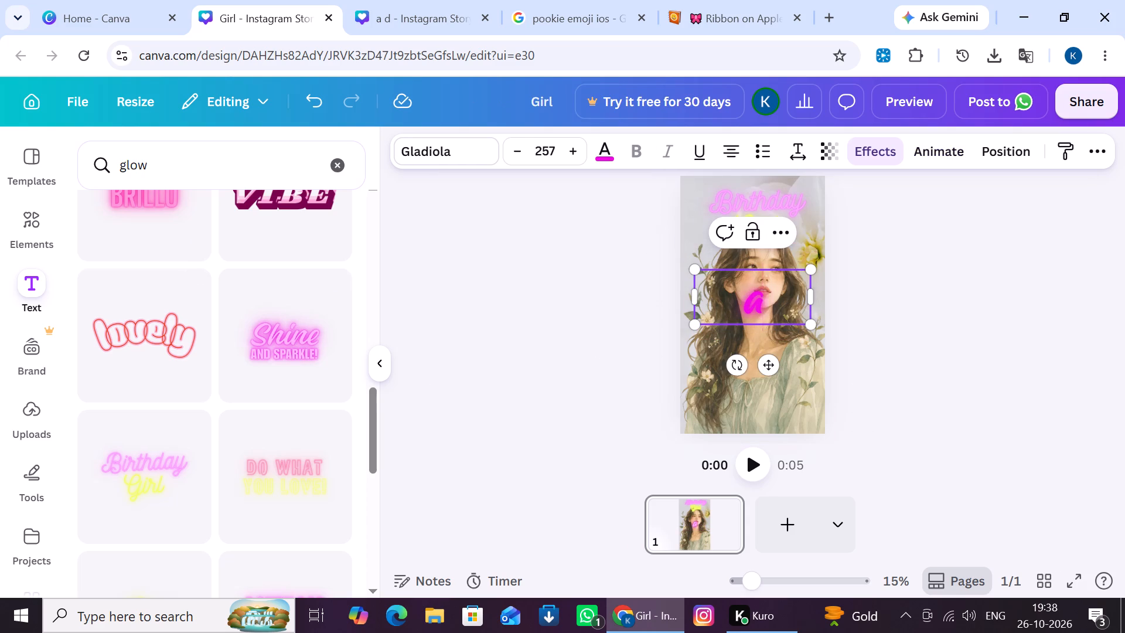
key("BackSpace")
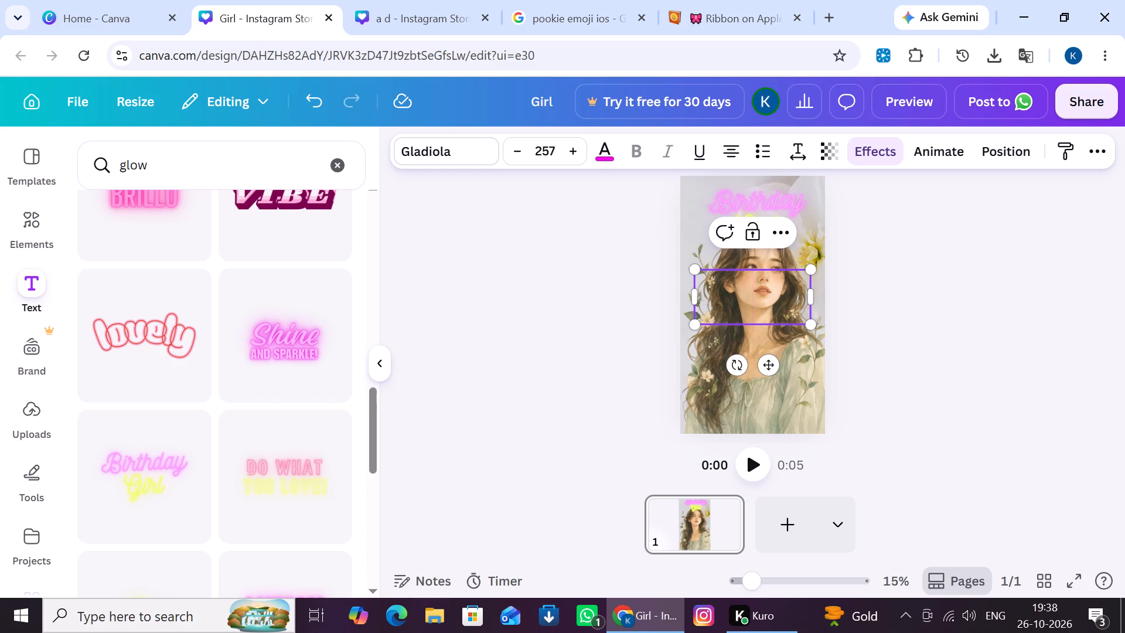
key("a")
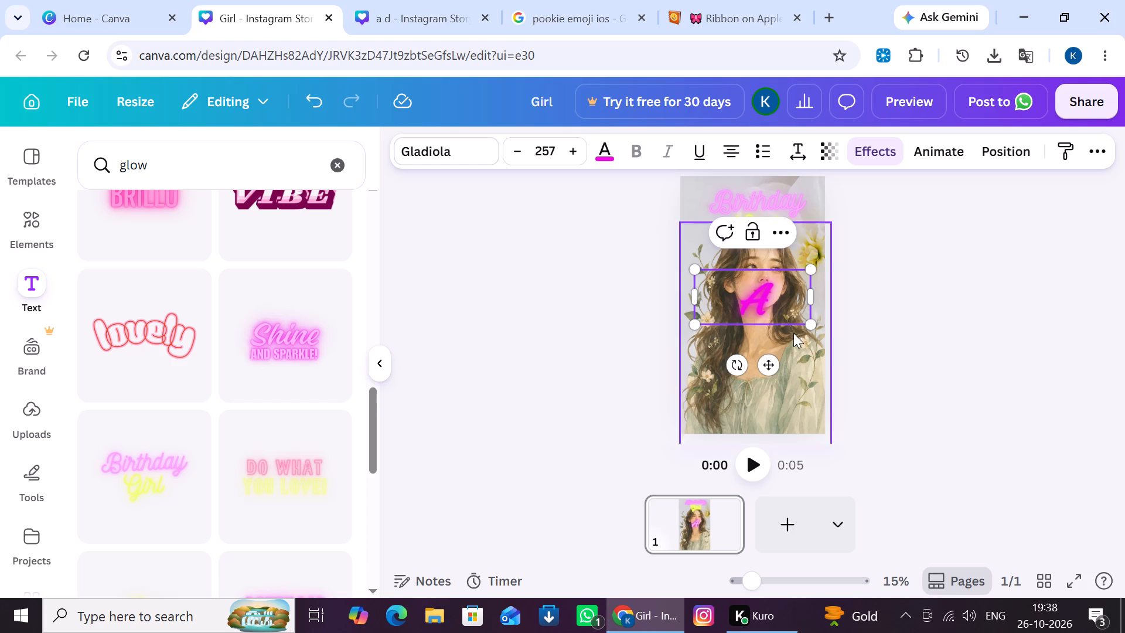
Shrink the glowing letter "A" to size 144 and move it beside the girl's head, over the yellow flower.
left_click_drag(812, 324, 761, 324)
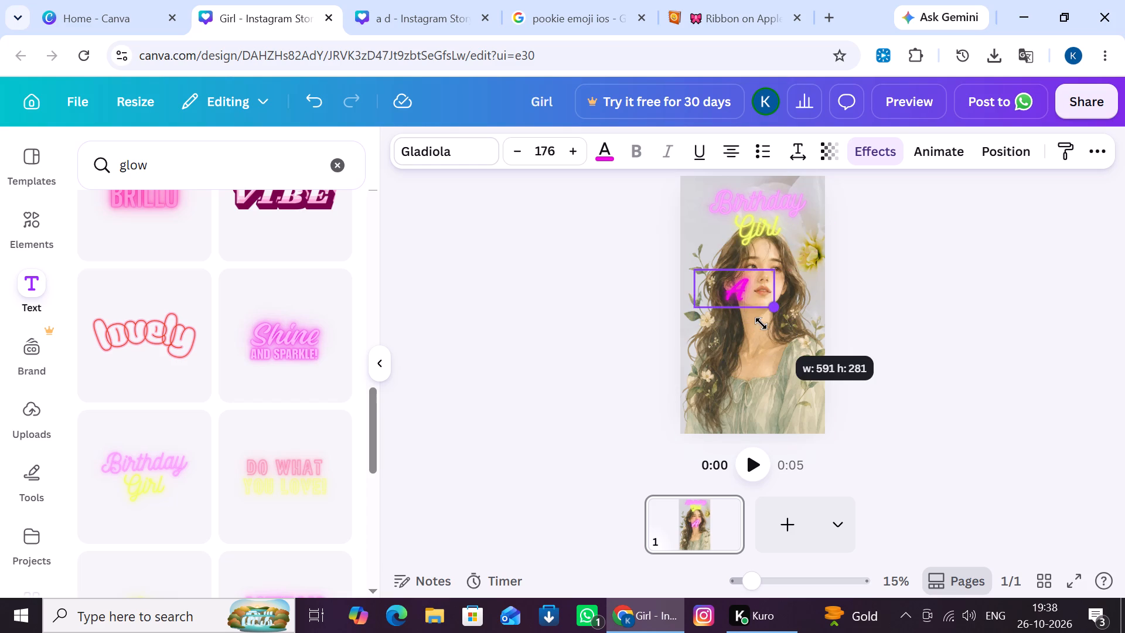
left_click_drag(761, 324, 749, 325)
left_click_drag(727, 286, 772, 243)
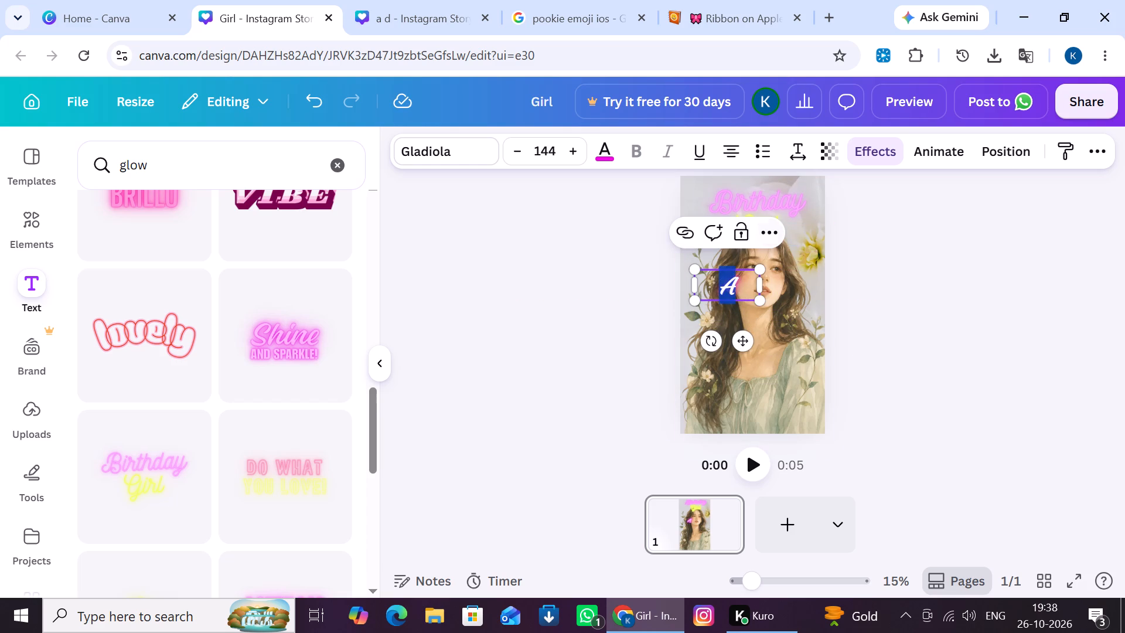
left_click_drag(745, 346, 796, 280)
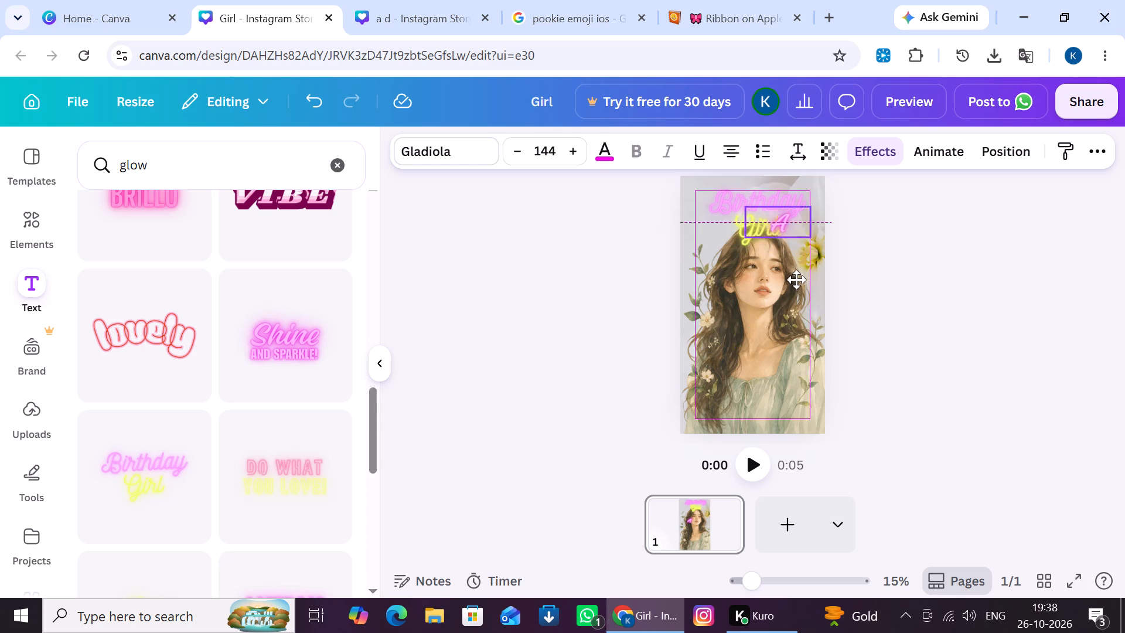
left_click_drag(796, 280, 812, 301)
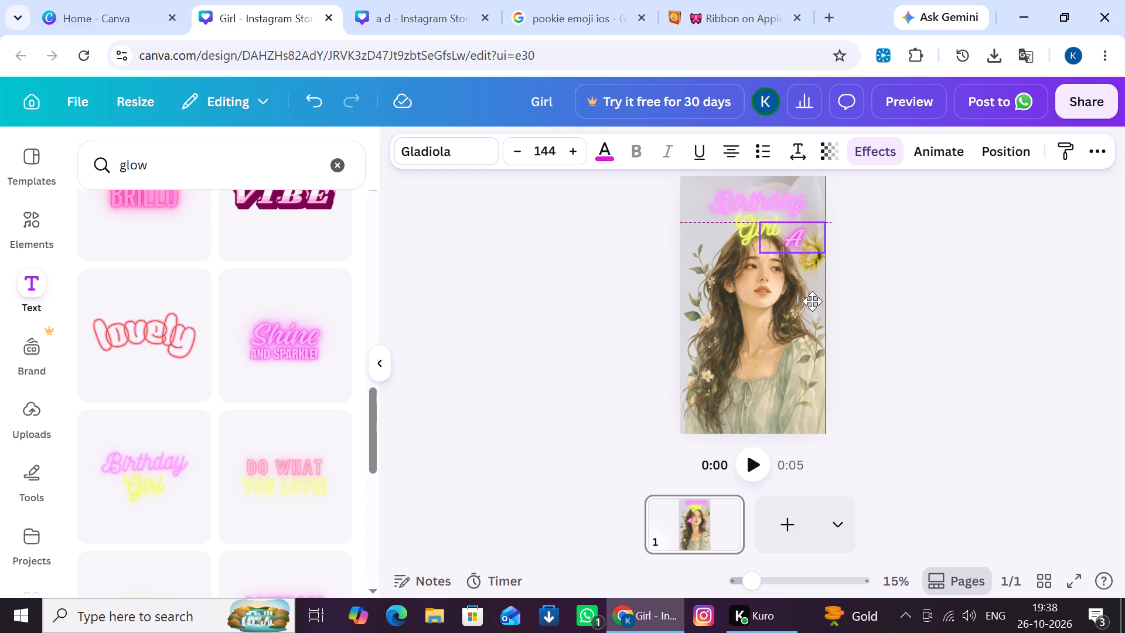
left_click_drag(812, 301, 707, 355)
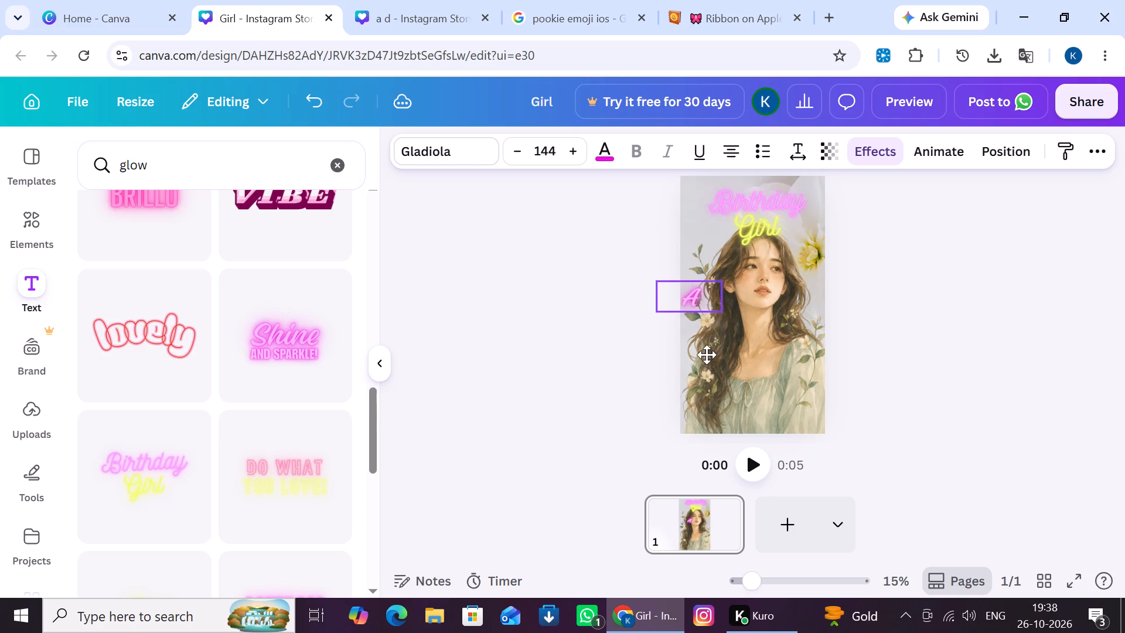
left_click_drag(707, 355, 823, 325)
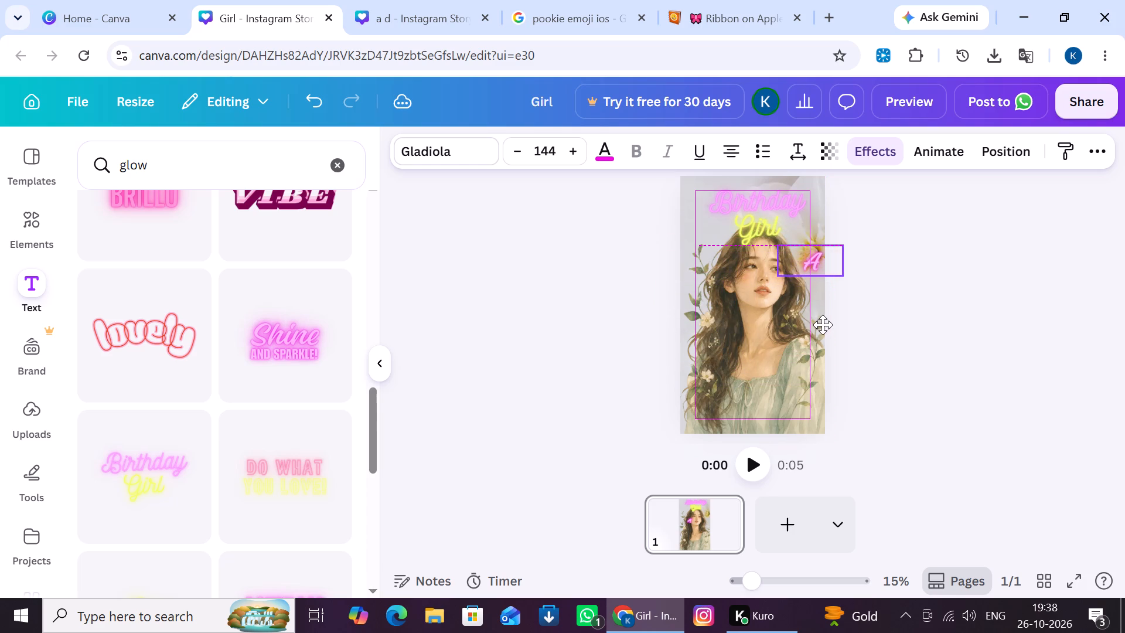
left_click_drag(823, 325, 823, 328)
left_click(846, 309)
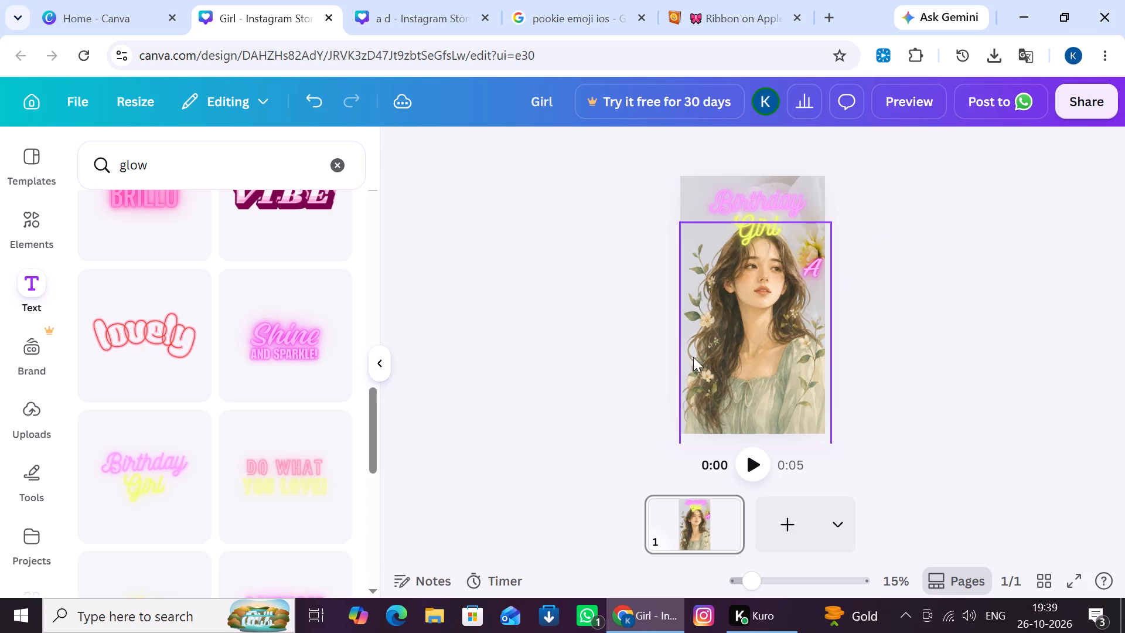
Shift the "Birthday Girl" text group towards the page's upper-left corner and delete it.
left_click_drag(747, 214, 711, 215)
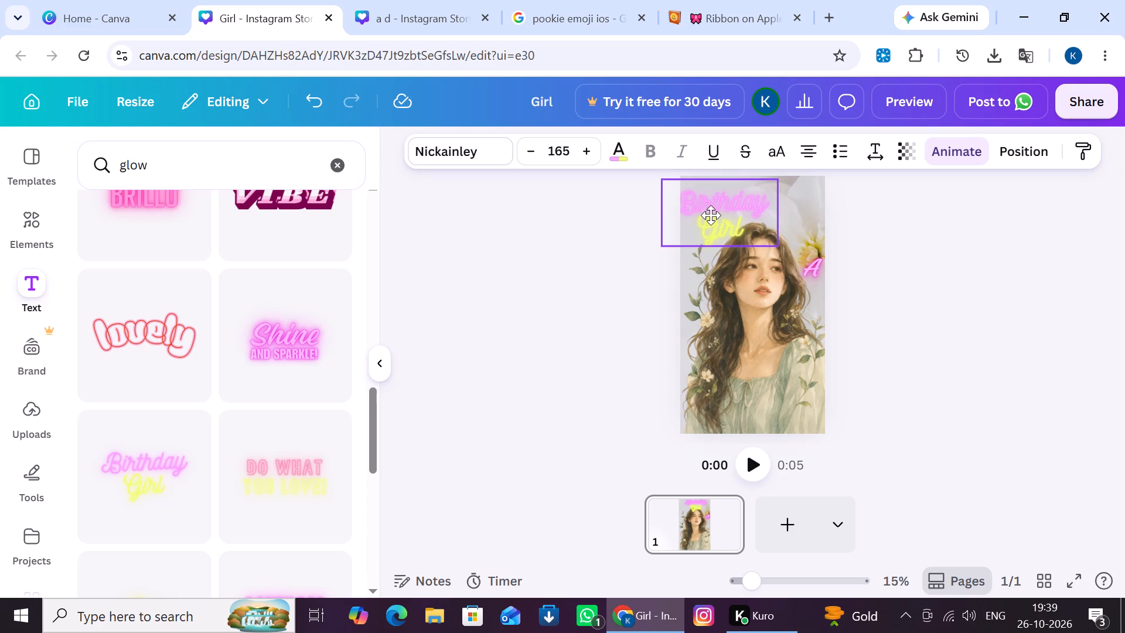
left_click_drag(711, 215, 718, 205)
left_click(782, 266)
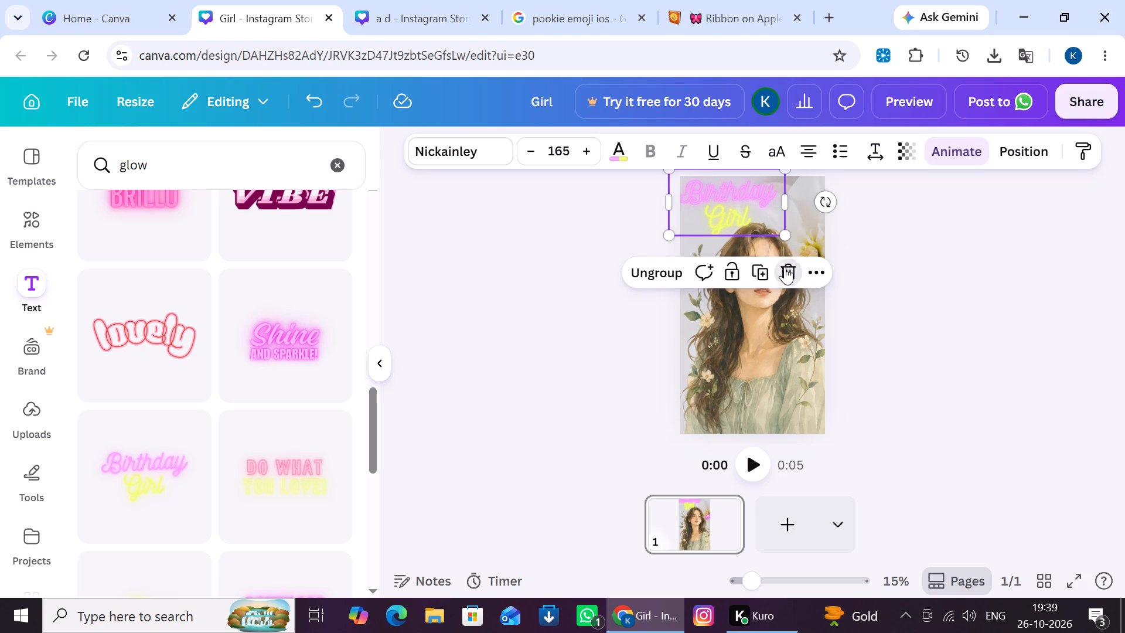
Move the glowing letter "A" above the girl's head, enlarge it to size 221 and centre it over her.
left_click_drag(826, 271, 765, 205)
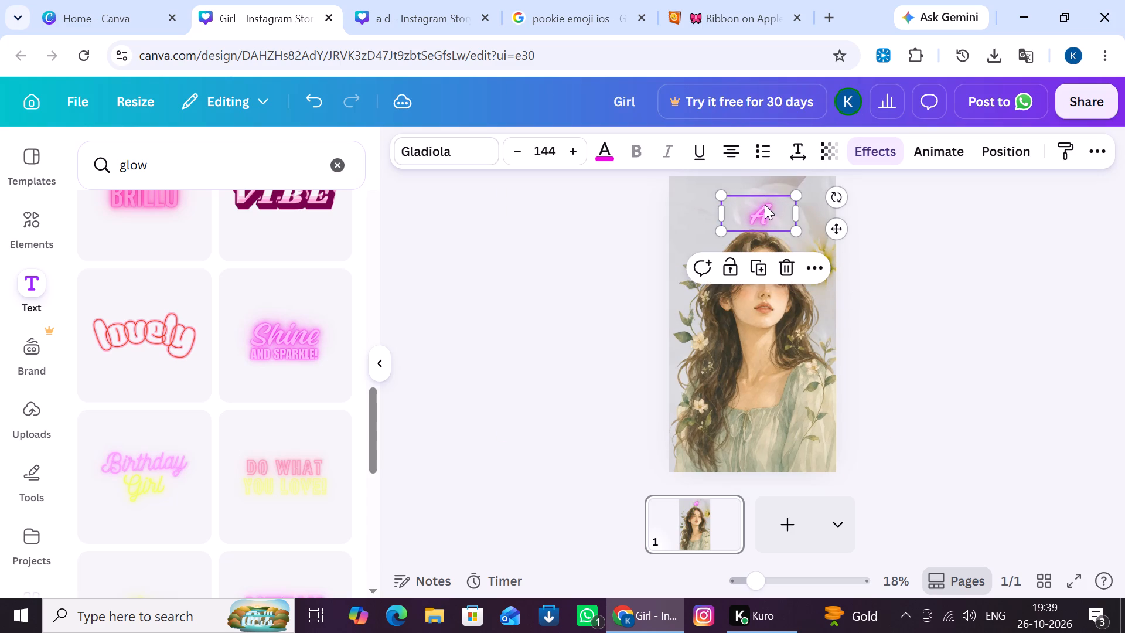
left_click_drag(800, 227, 829, 265)
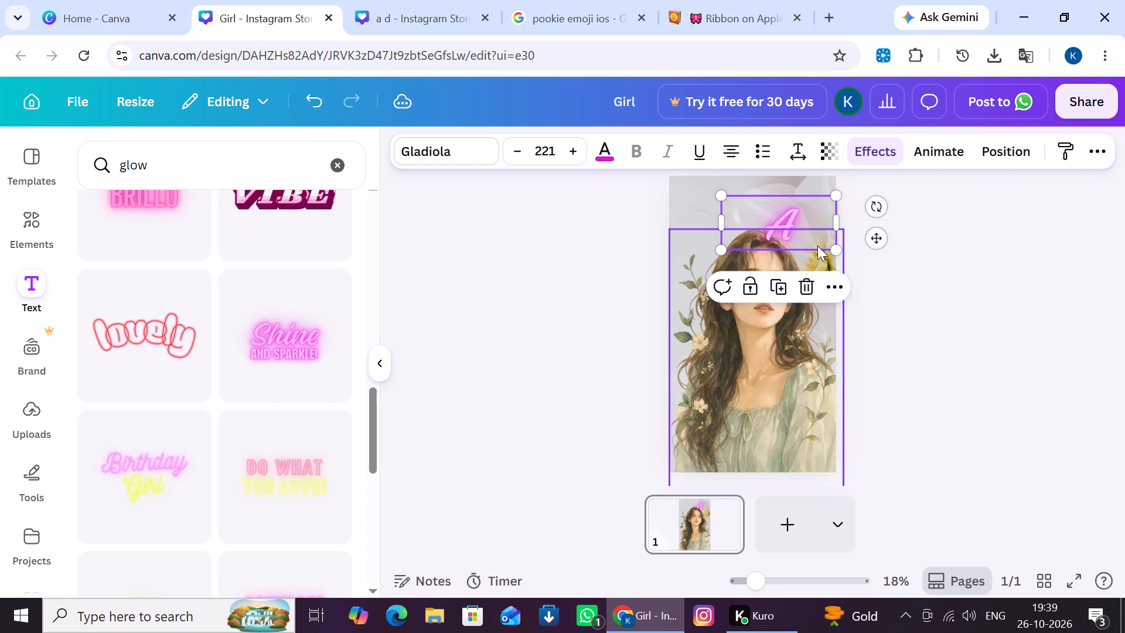
left_click_drag(810, 229, 769, 216)
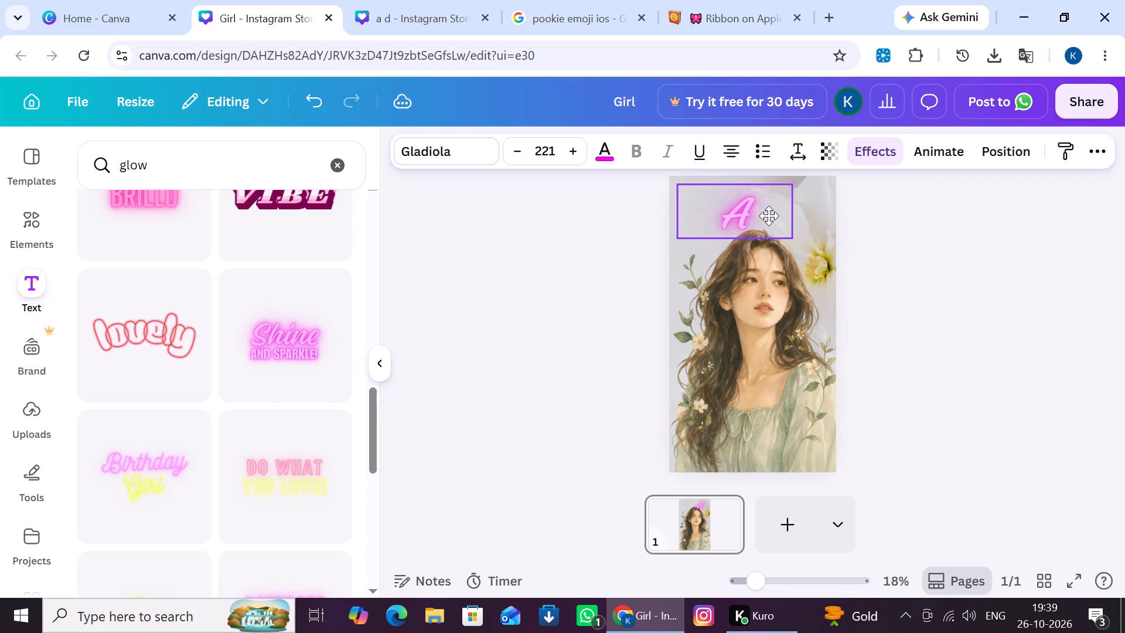
left_click_drag(769, 216, 791, 215)
left_click(766, 321)
left_click(544, 333)
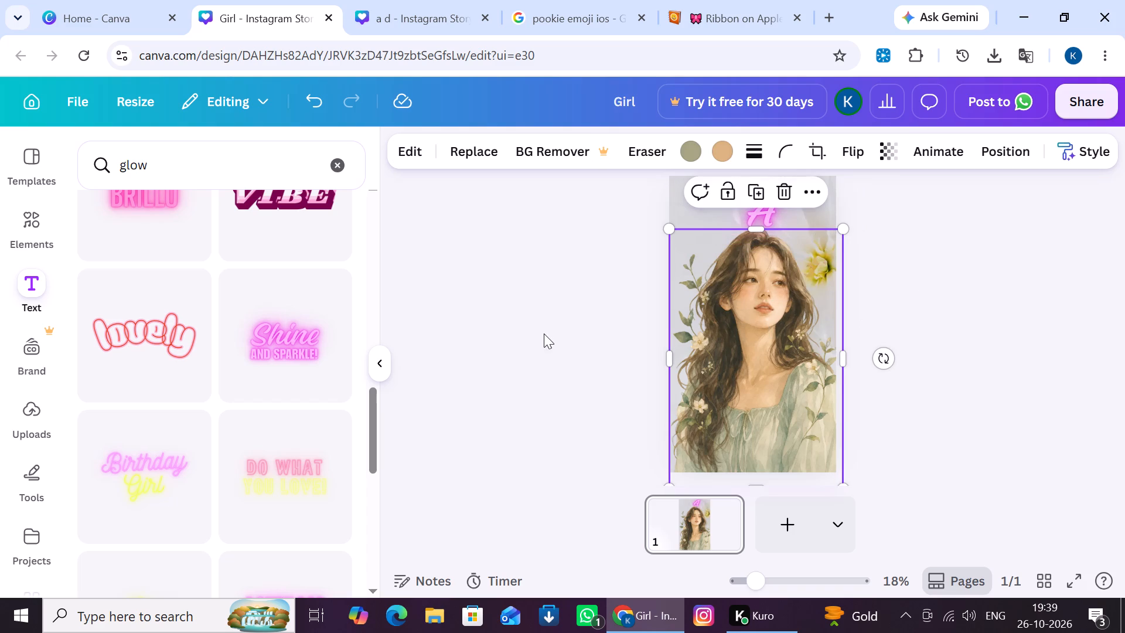
Download the finished design as a PNG at 1,080 × 1,920 px.
left_click(1086, 94)
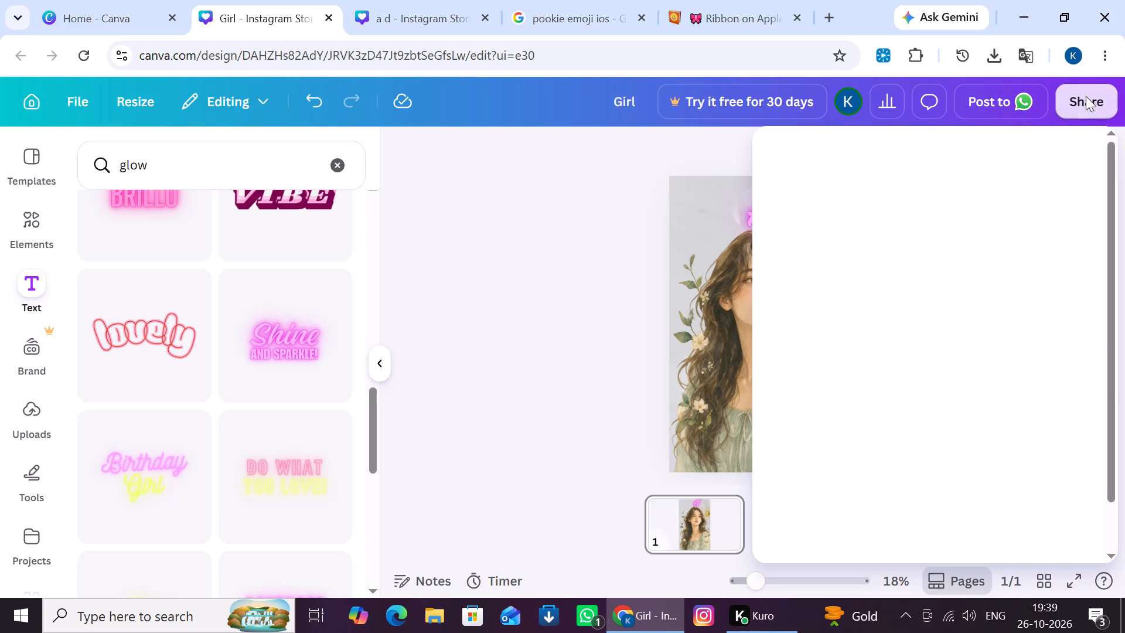
left_click(820, 482)
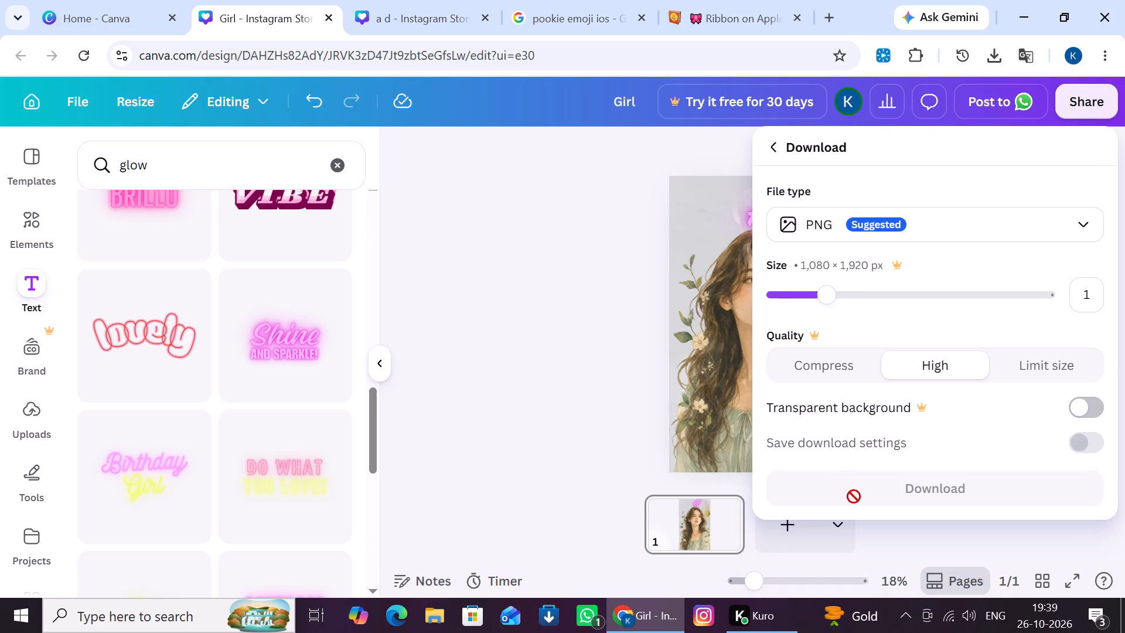
left_click(854, 497)
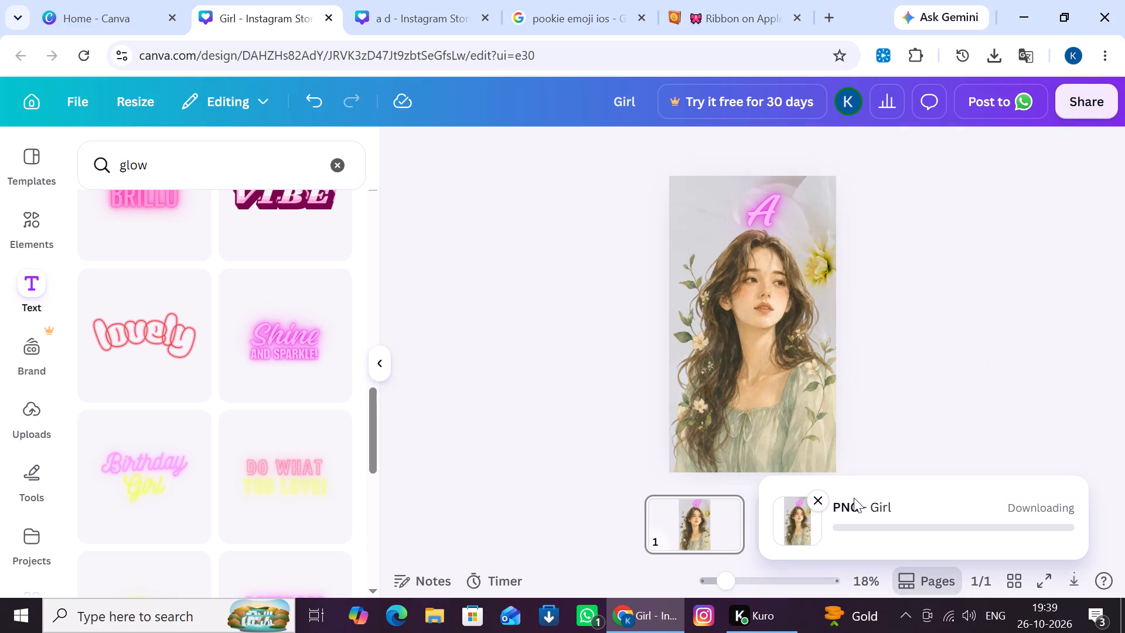